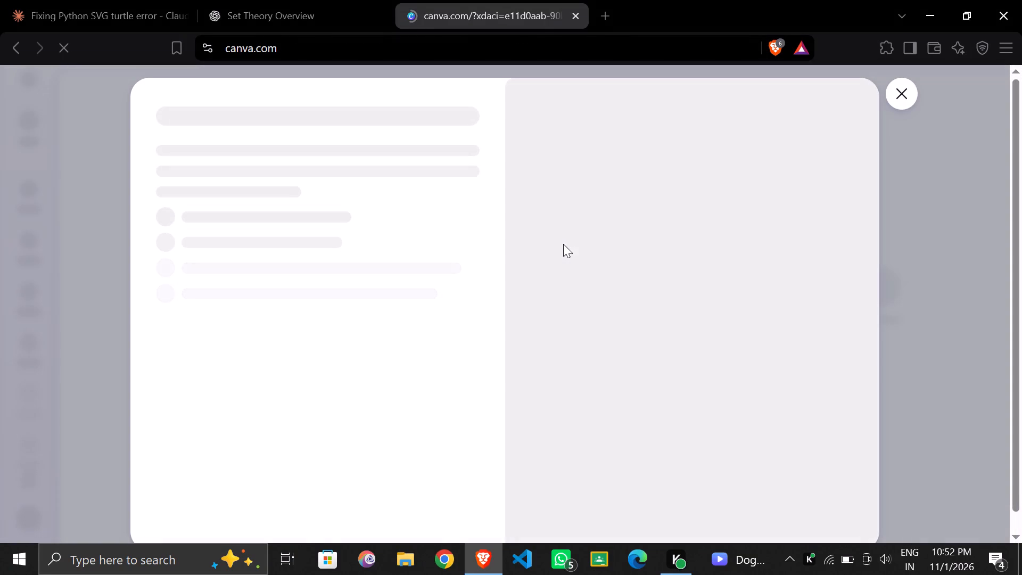
pyautogui.click(899, 92)
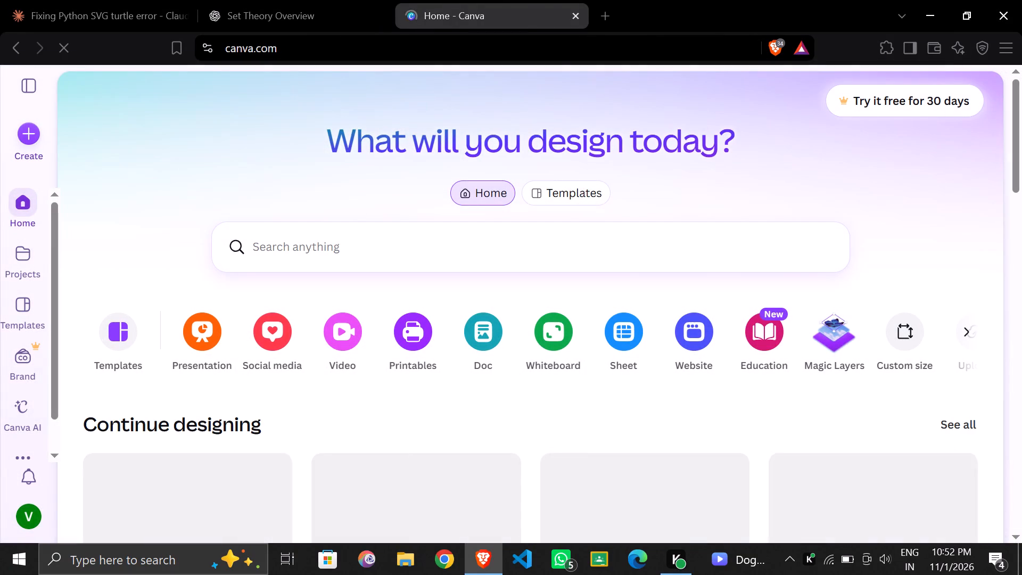
pyautogui.scroll(-1, 32, 270)
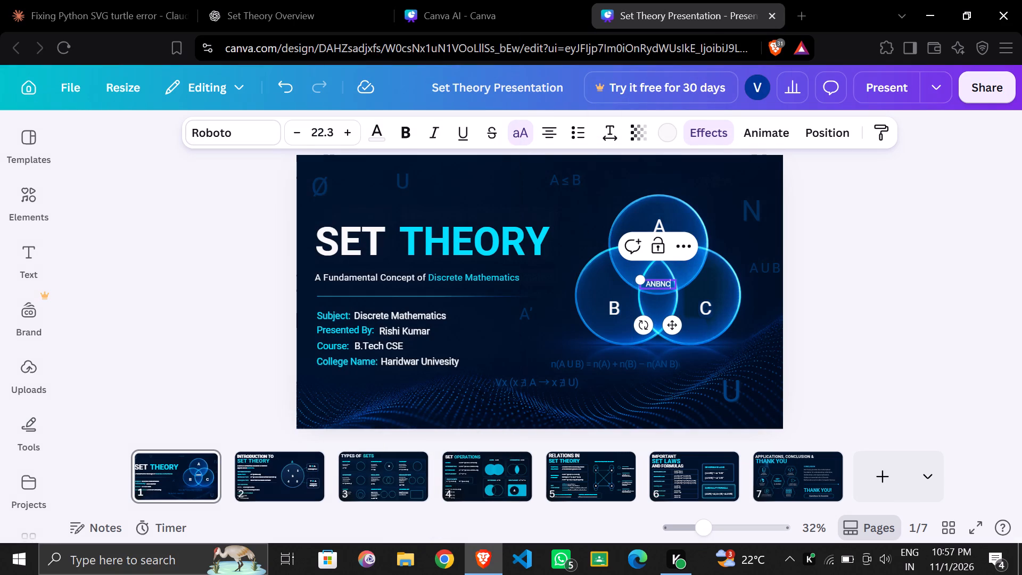
pyautogui.press('super+period')
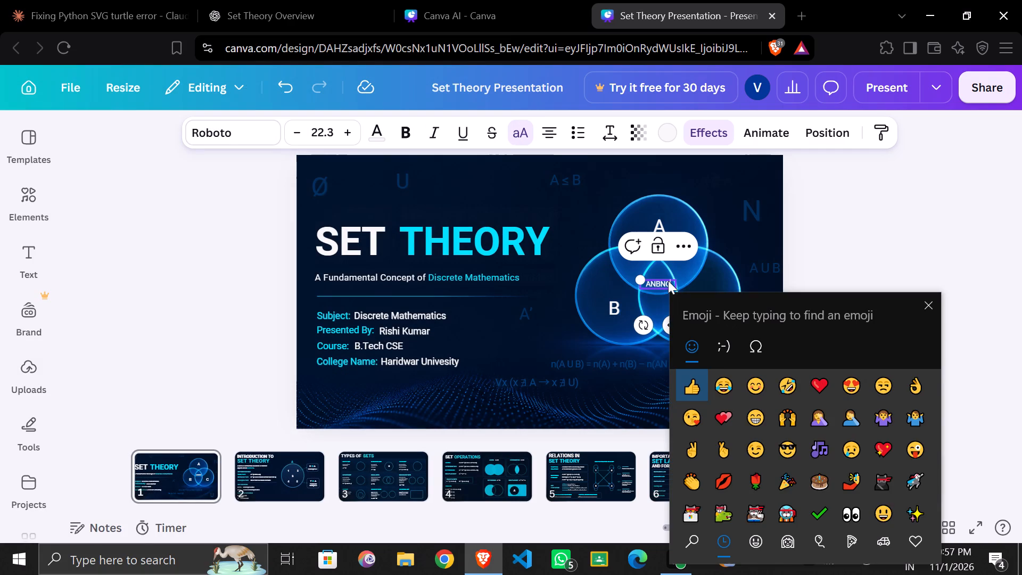
pyautogui.scroll(-2, 746, 420)
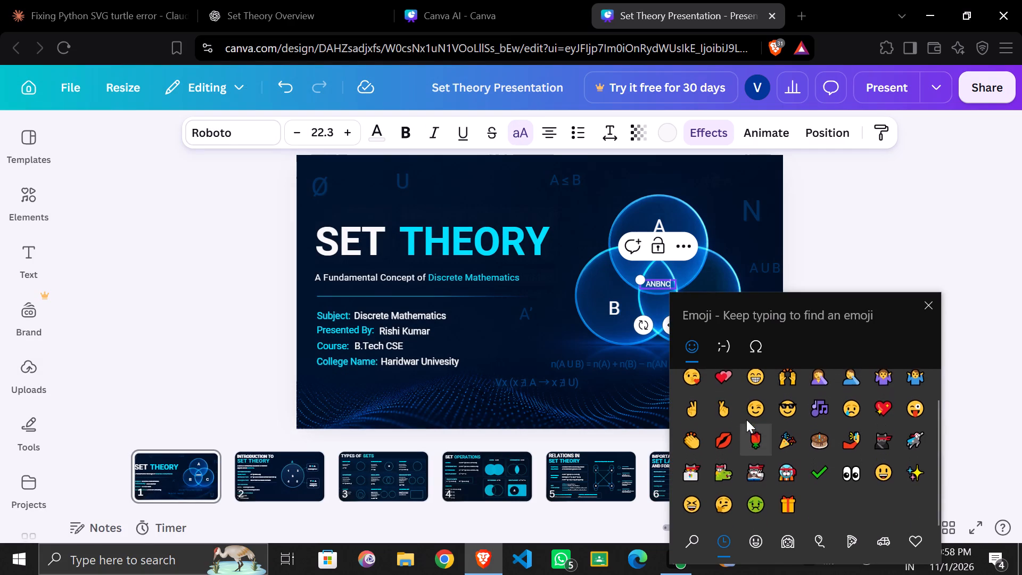
pyautogui.click(721, 339)
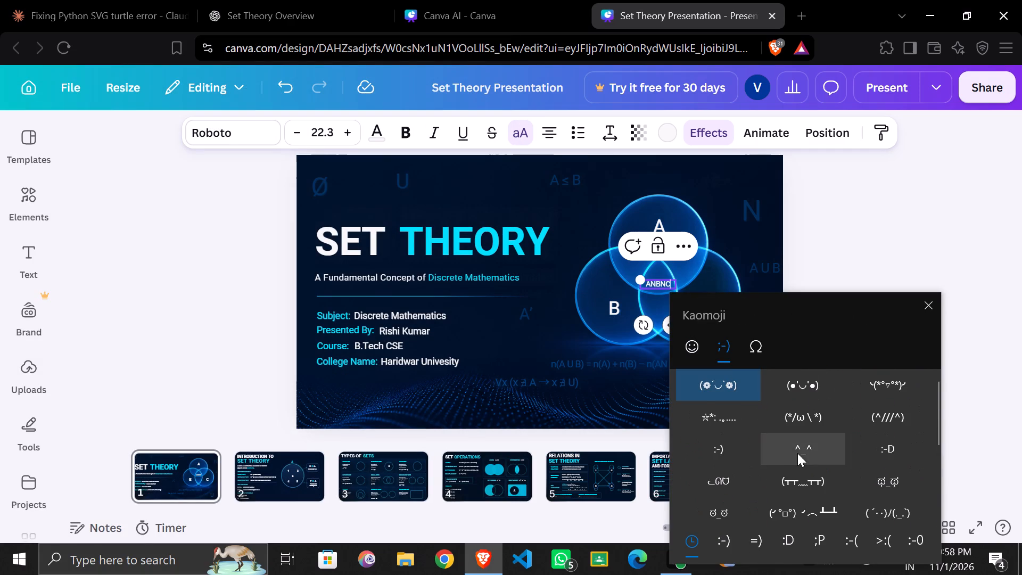
pyautogui.scroll(-8, 797, 453)
pyautogui.click(732, 533)
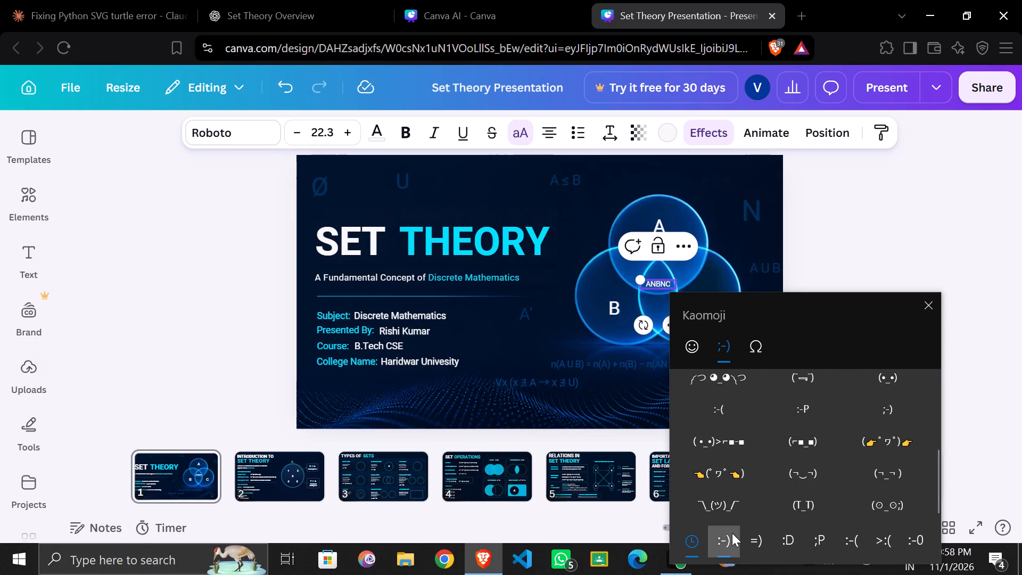
pyautogui.click(760, 539)
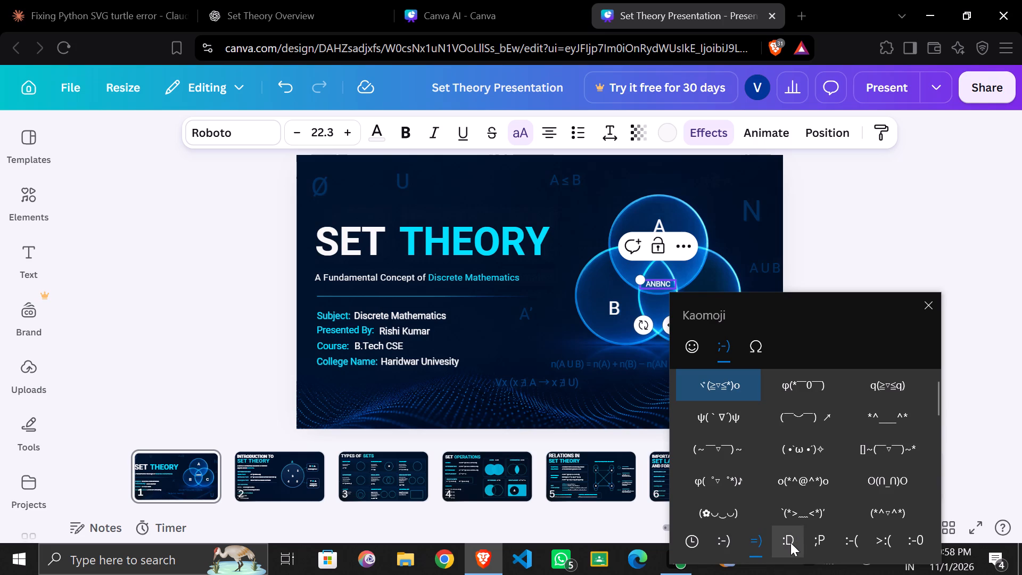
pyautogui.click(790, 543)
pyautogui.click(821, 536)
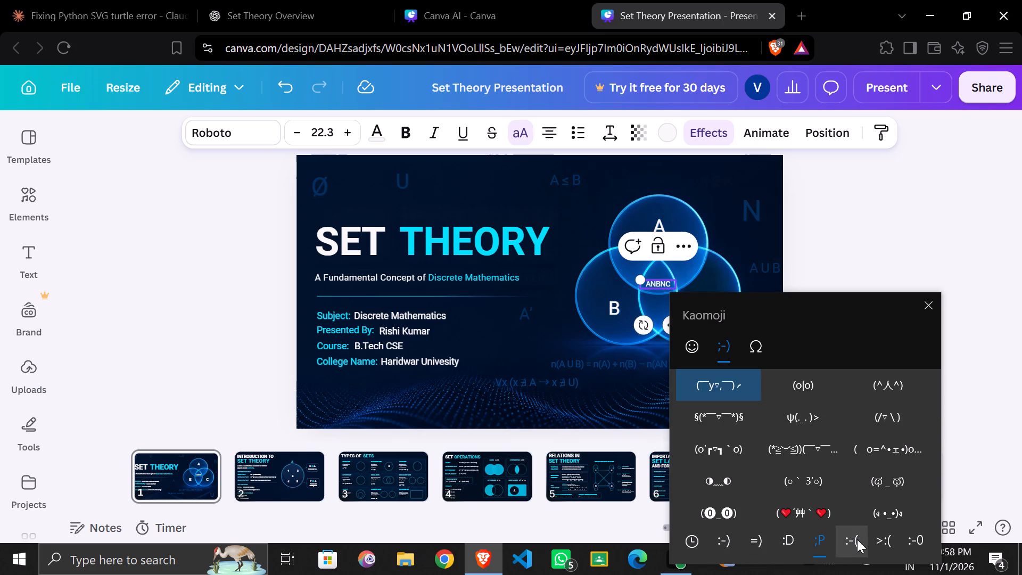
pyautogui.click(856, 539)
pyautogui.click(880, 537)
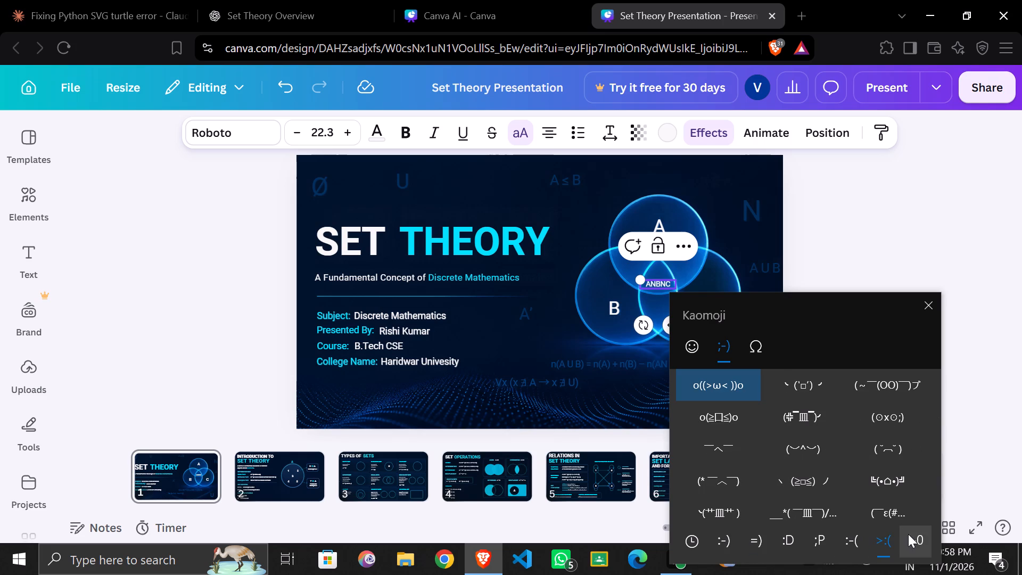
pyautogui.click(908, 534)
pyautogui.scroll(-3, 781, 426)
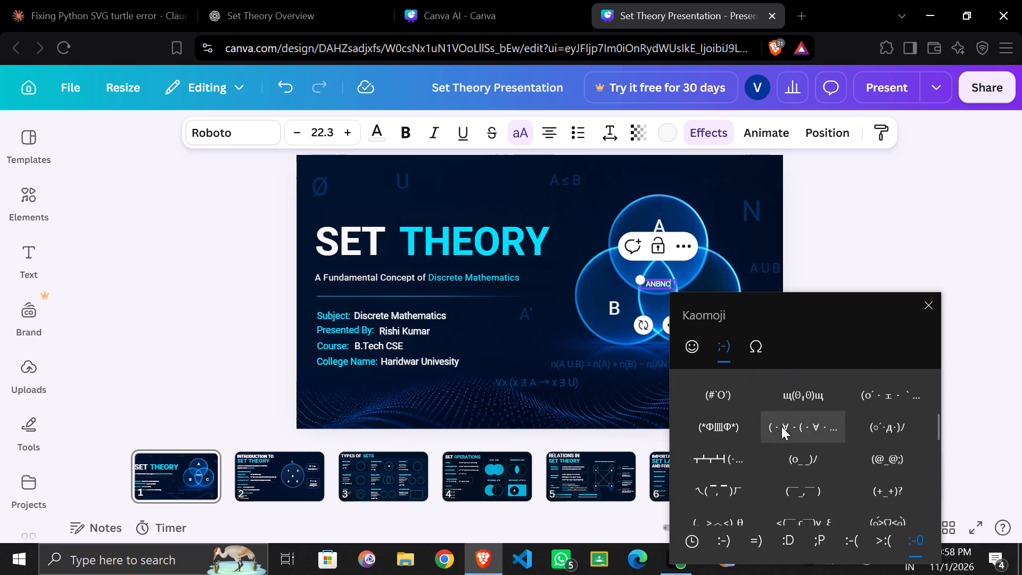
# Switch the emoji picker to its symbols and look through the general punctuation set for an intersection sign for the ANBNC label.
pyautogui.click(753, 342)
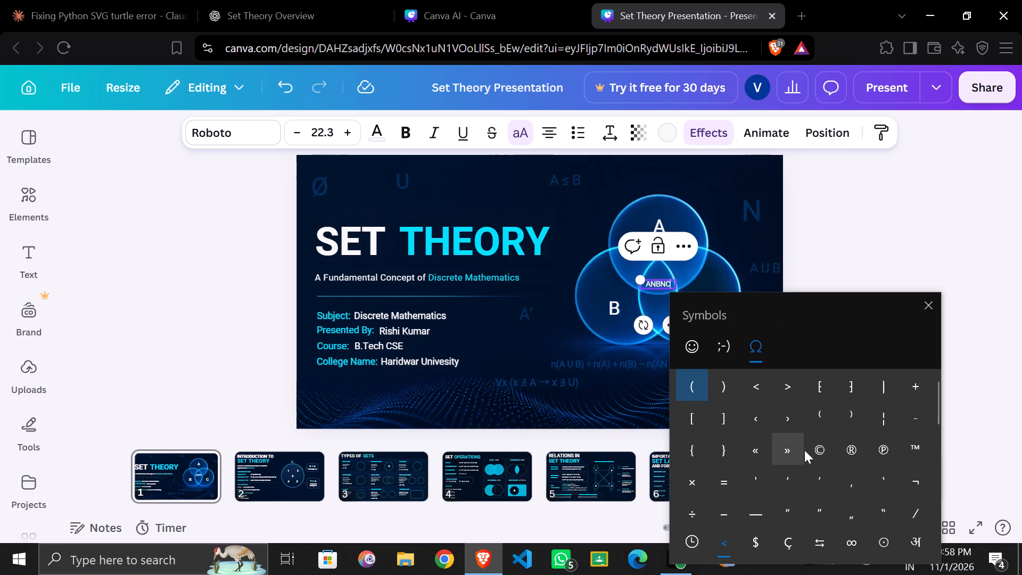
pyautogui.scroll(-1, 863, 453)
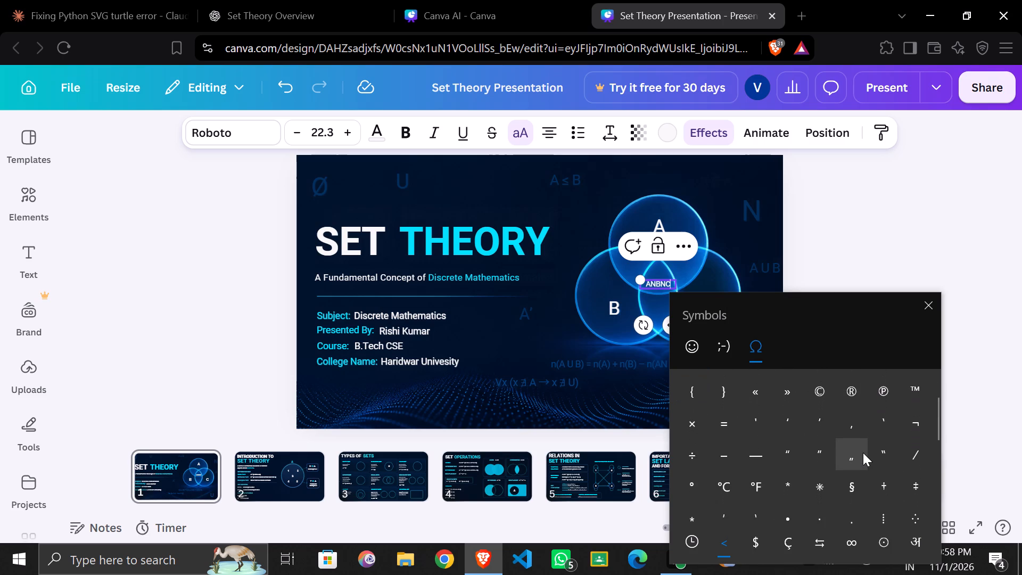
pyautogui.scroll(-2, 863, 453)
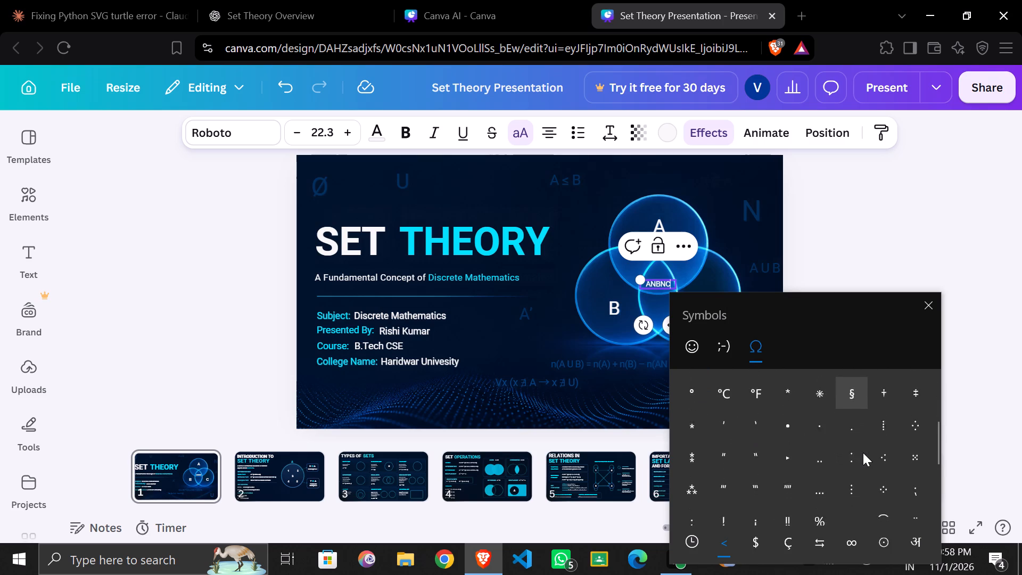
pyautogui.scroll(-2, 863, 453)
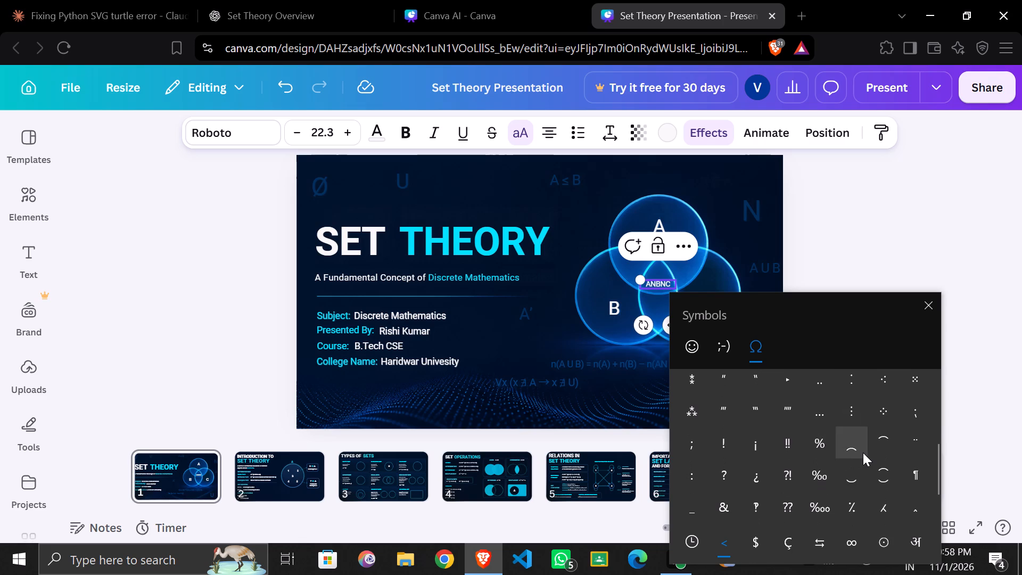
pyautogui.scroll(-2, 863, 453)
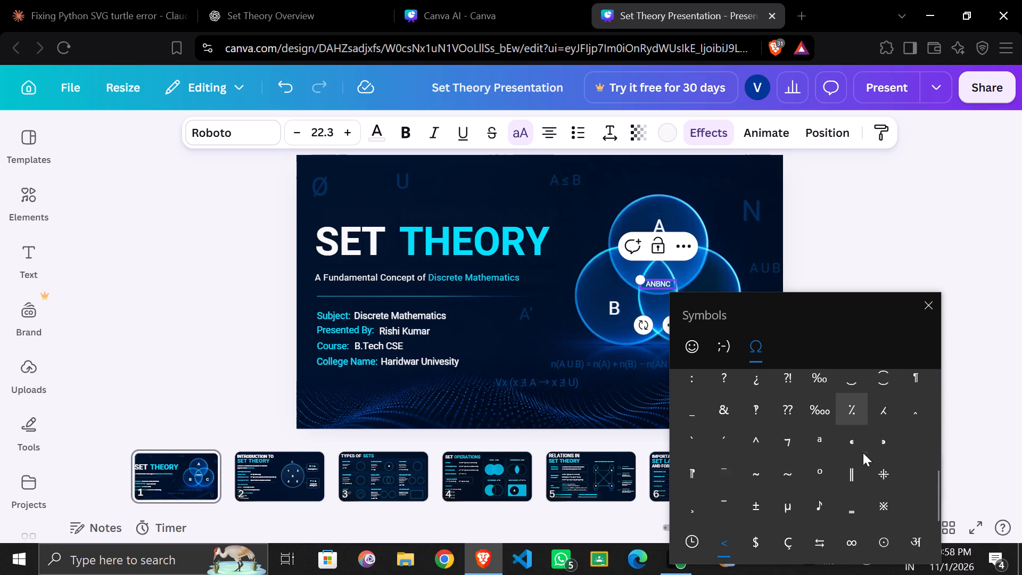
pyautogui.scroll(-2, 863, 453)
pyautogui.scroll(7, 863, 453)
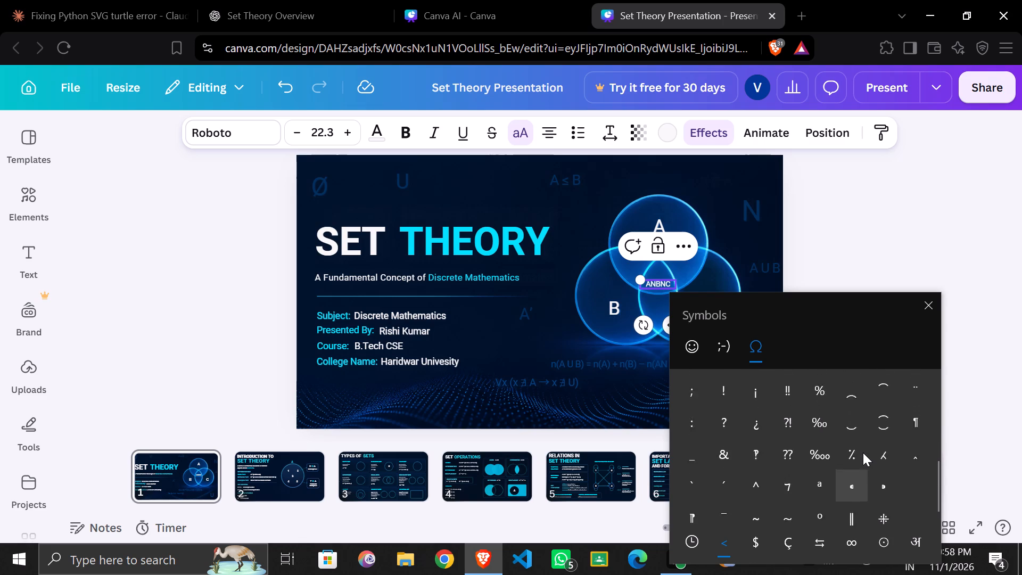
pyautogui.scroll(3, 863, 453)
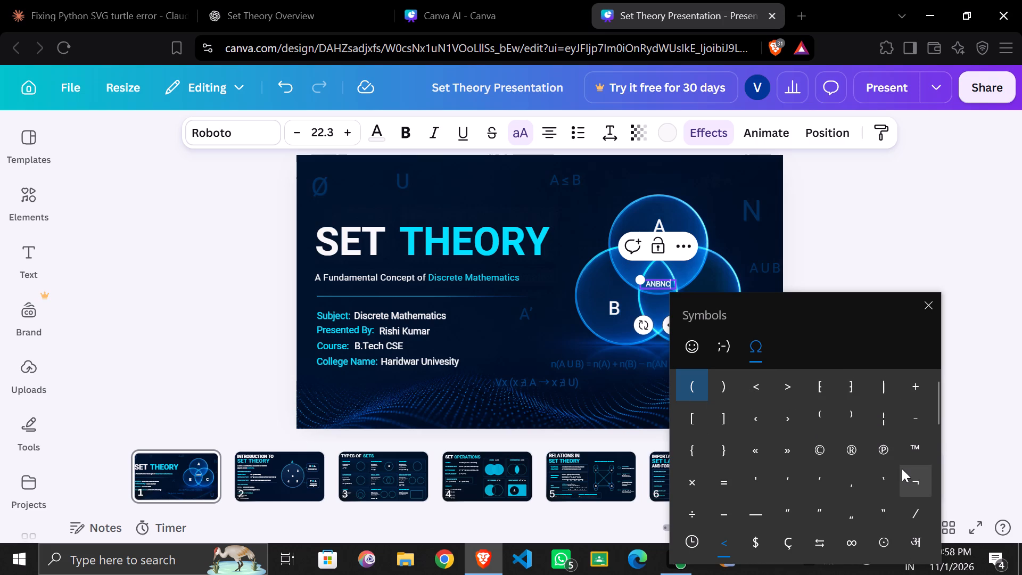
pyautogui.scroll(-2, 902, 469)
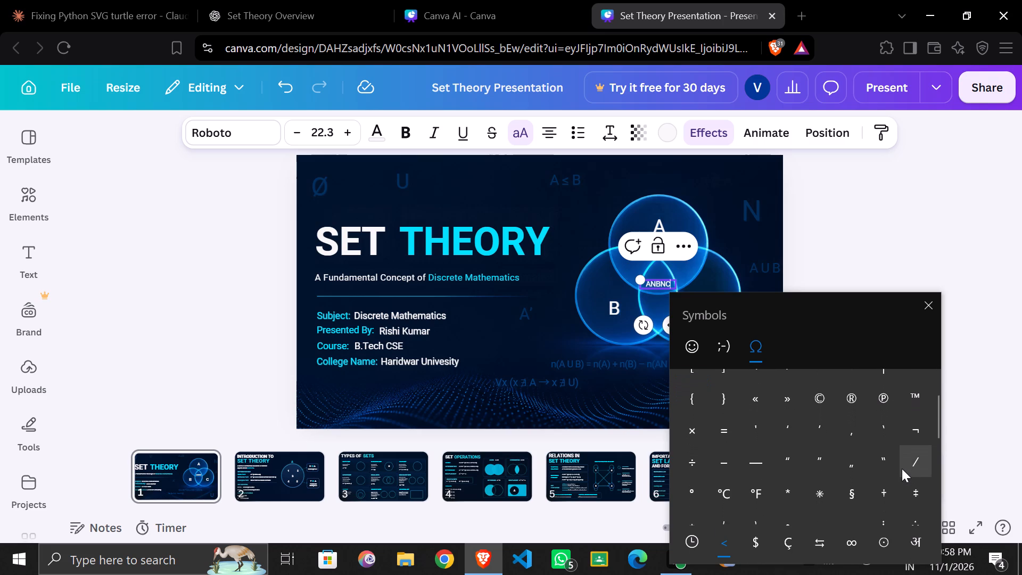
pyautogui.scroll(-2, 902, 469)
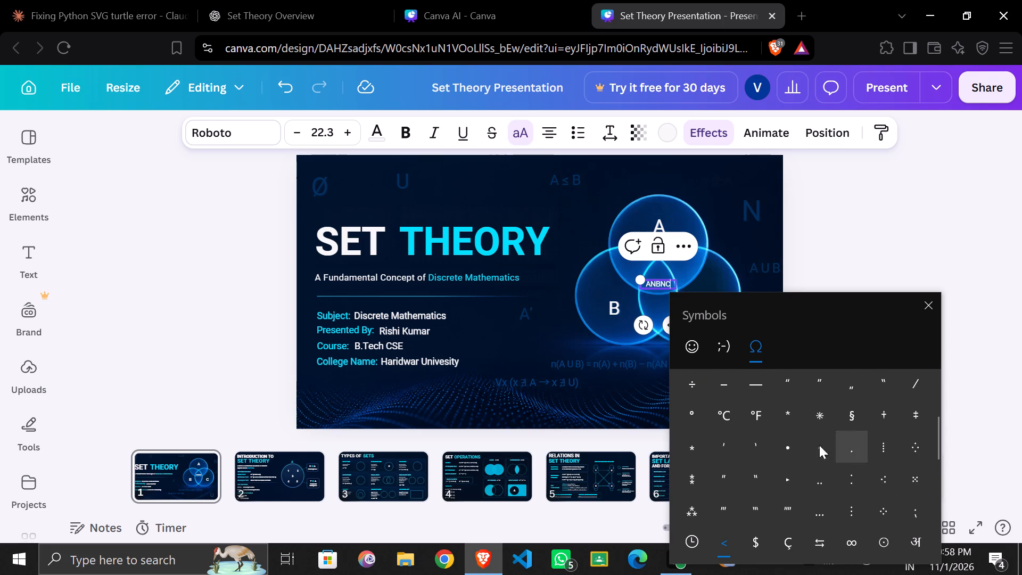
pyautogui.scroll(-1, 747, 438)
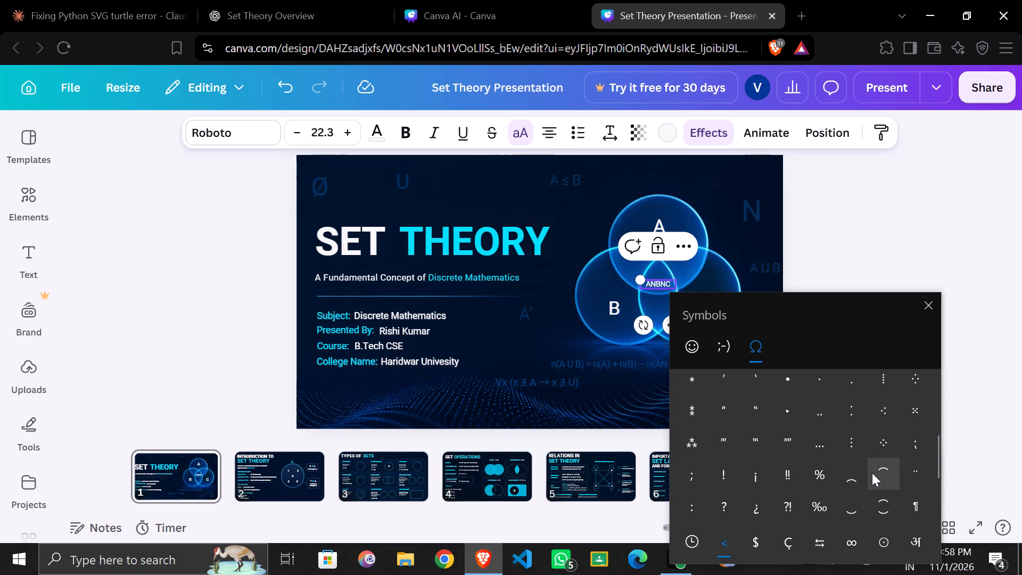
pyautogui.scroll(-2, 859, 472)
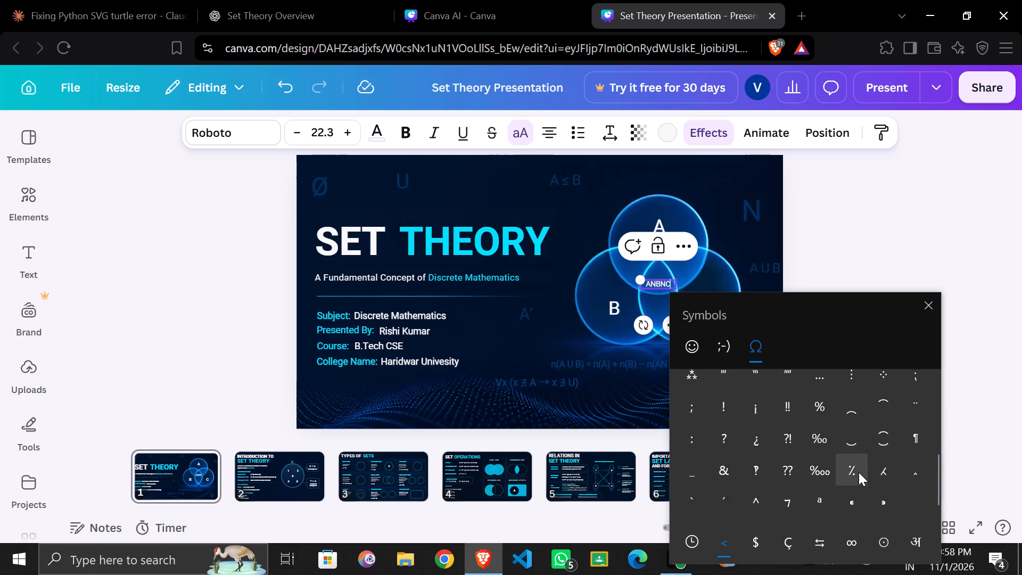
pyautogui.scroll(-5, 859, 472)
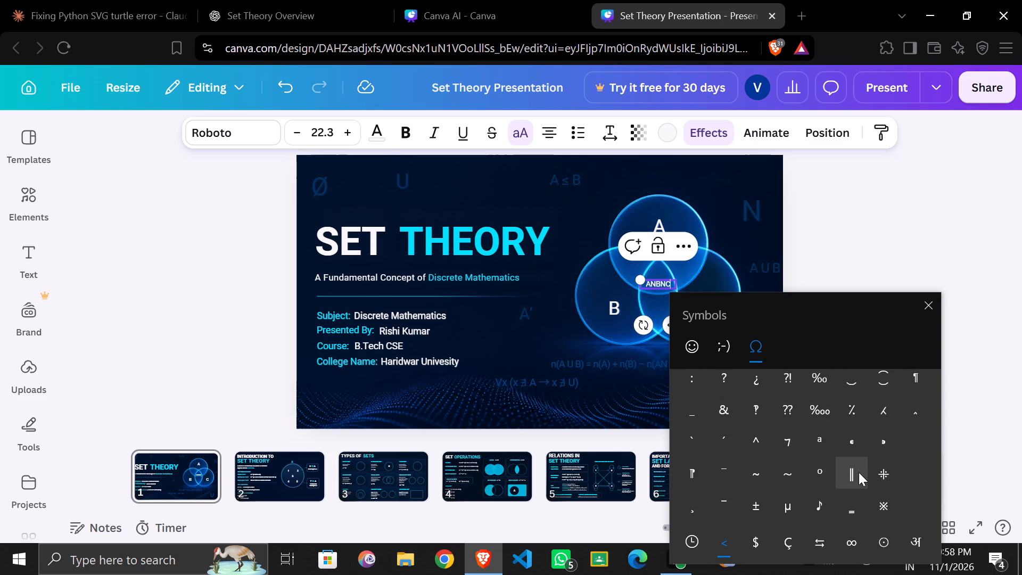
pyautogui.scroll(-2, 845, 472)
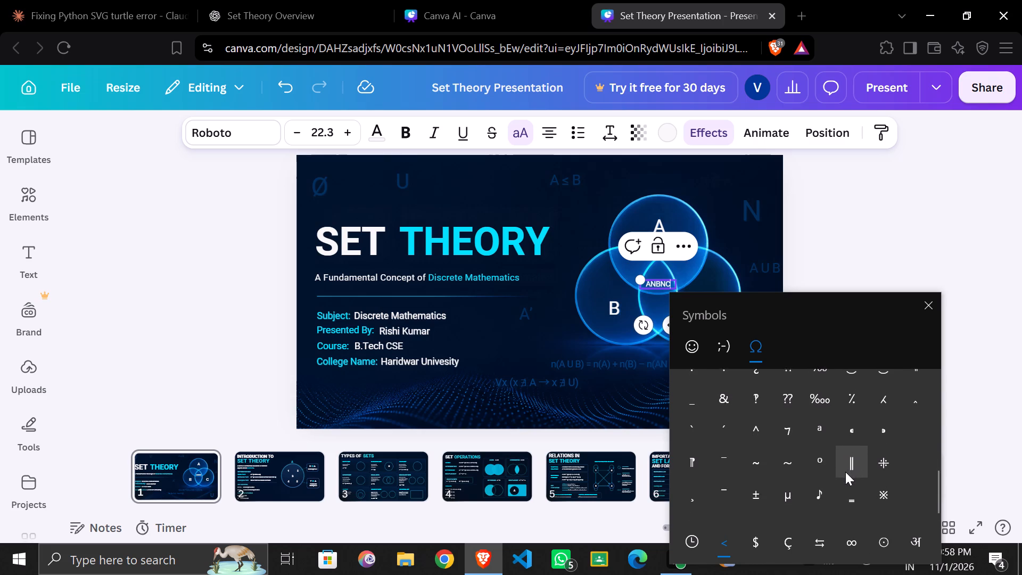
pyautogui.scroll(-1, 845, 472)
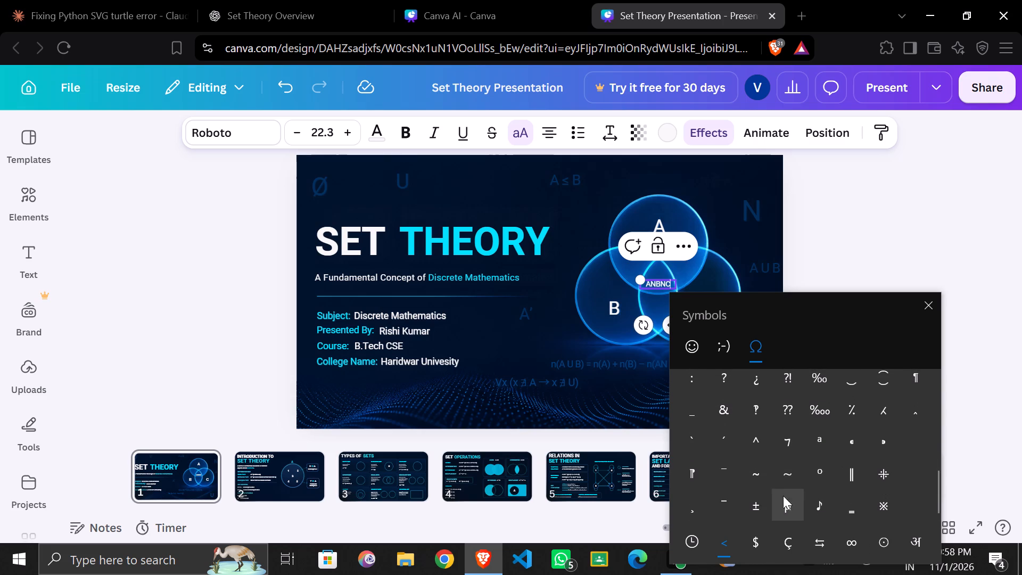
# Look through the currency symbols for an intersection sign for the ANBNC label.
pyautogui.click(765, 541)
pyautogui.scroll(-1, 813, 454)
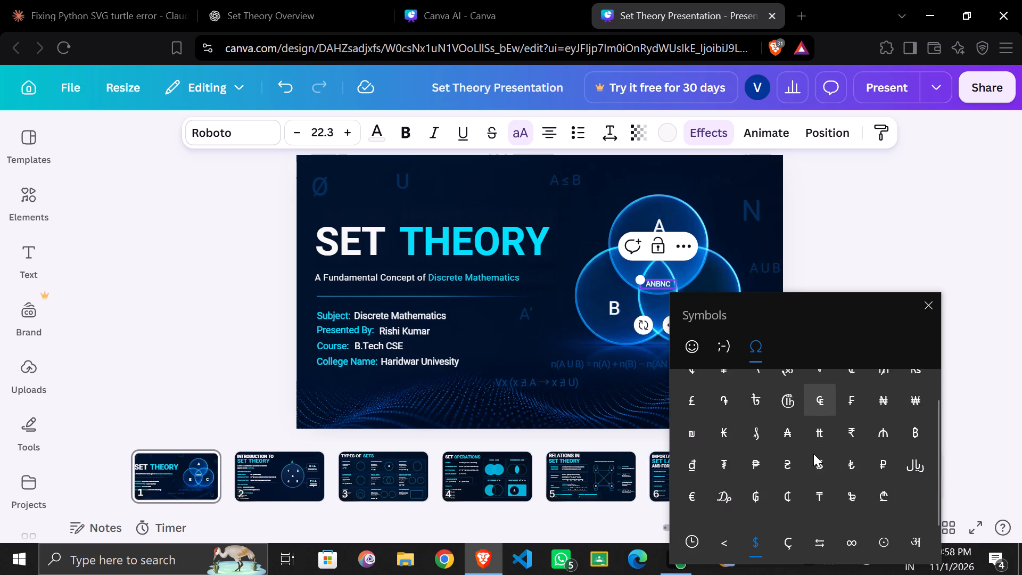
pyautogui.scroll(-3, 813, 454)
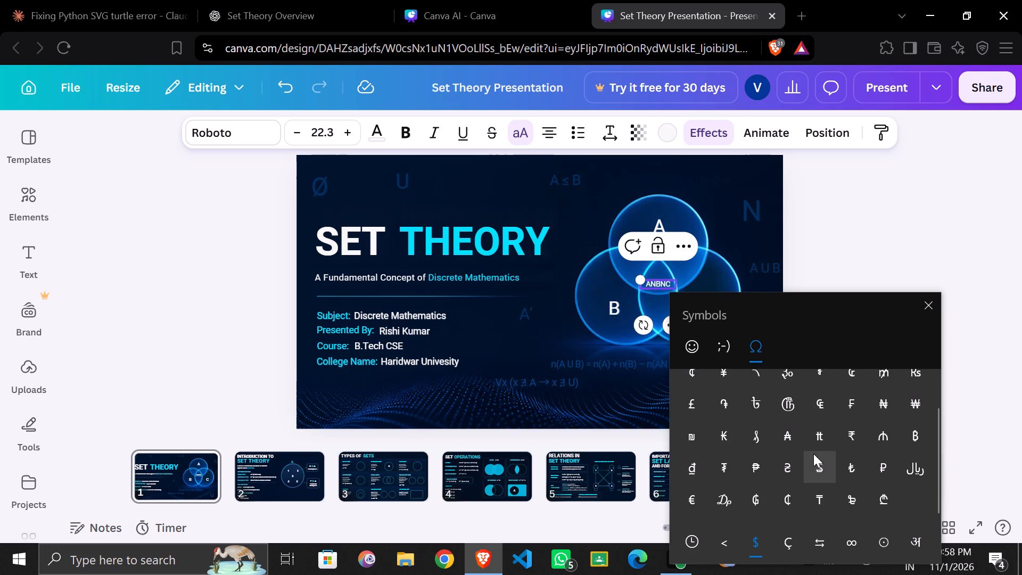
pyautogui.scroll(-1, 813, 454)
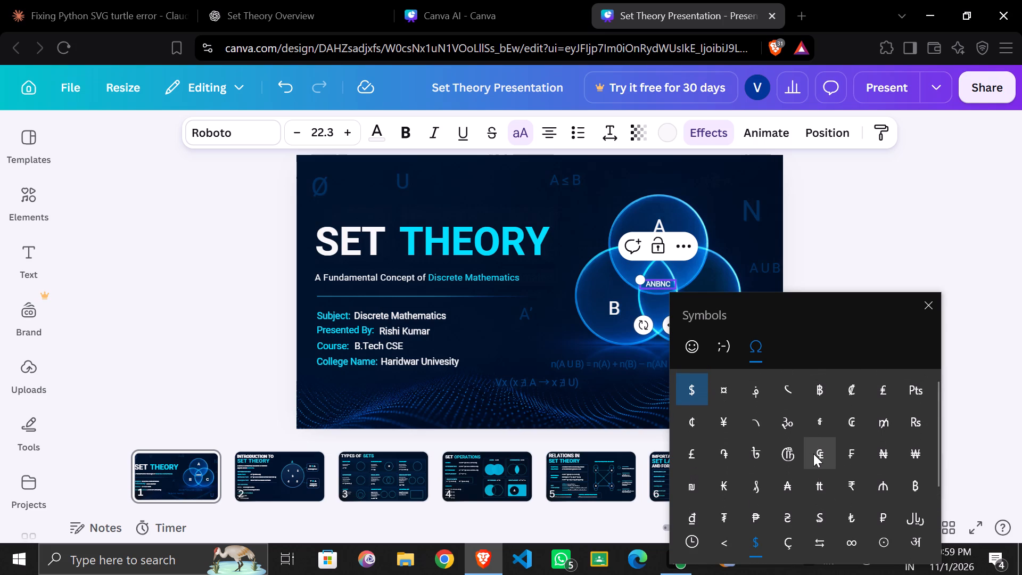
pyautogui.scroll(-2, 813, 454)
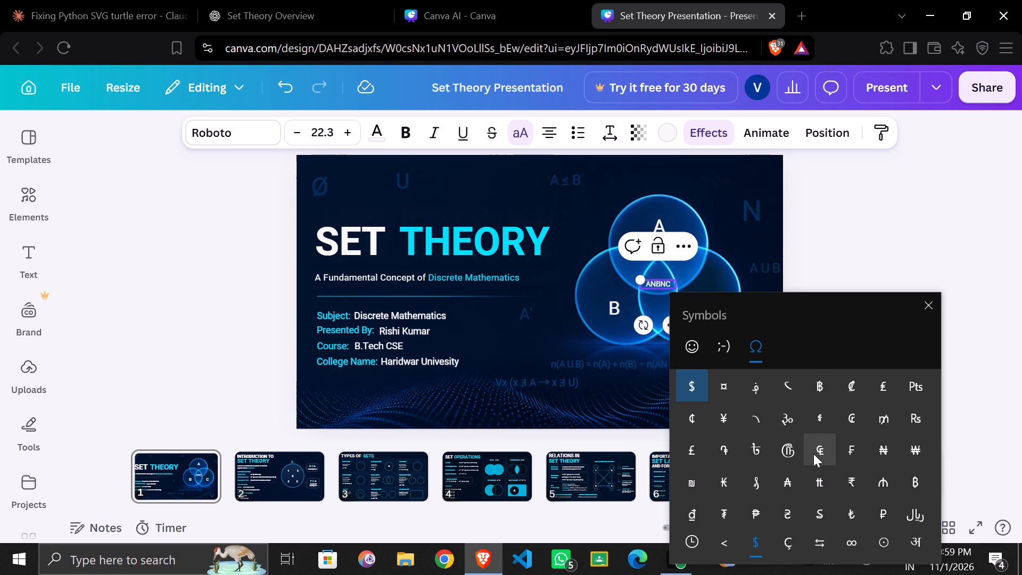
pyautogui.scroll(-1, 813, 454)
# Check the Latin letter symbols and the arrow and geometric shape symbols for an intersection sign.
pyautogui.click(785, 541)
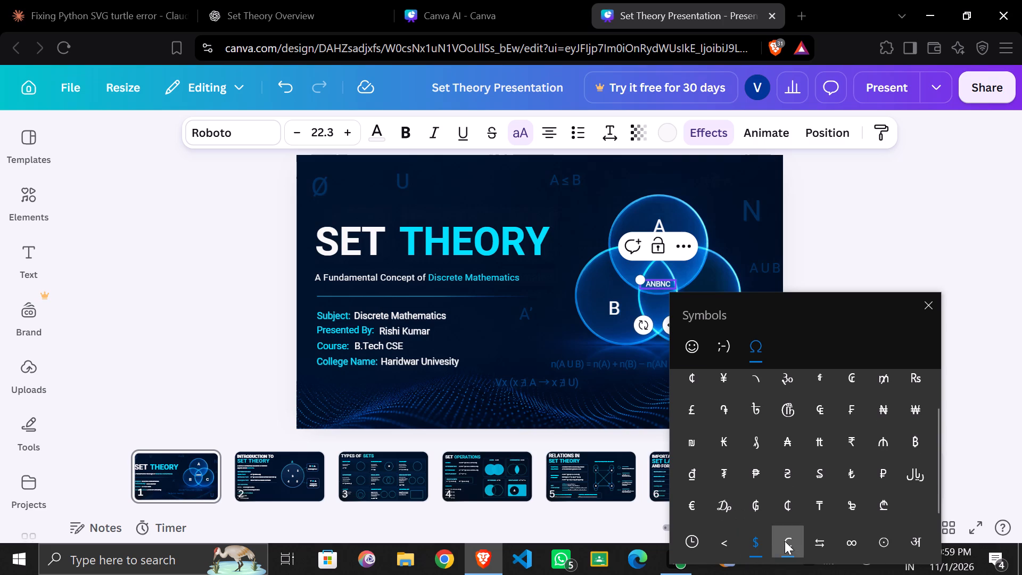
pyautogui.scroll(-3, 798, 435)
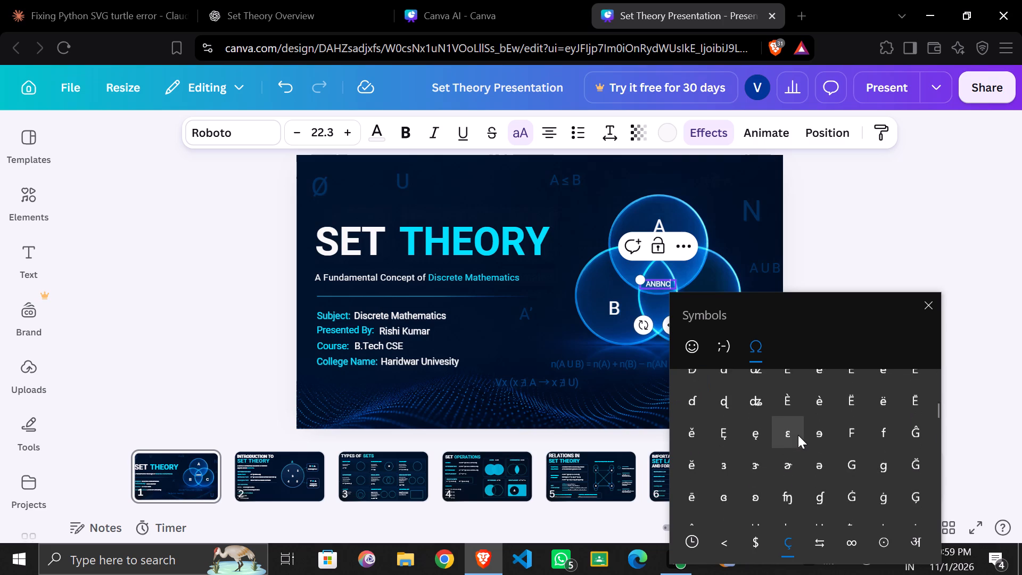
pyautogui.scroll(-5, 798, 435)
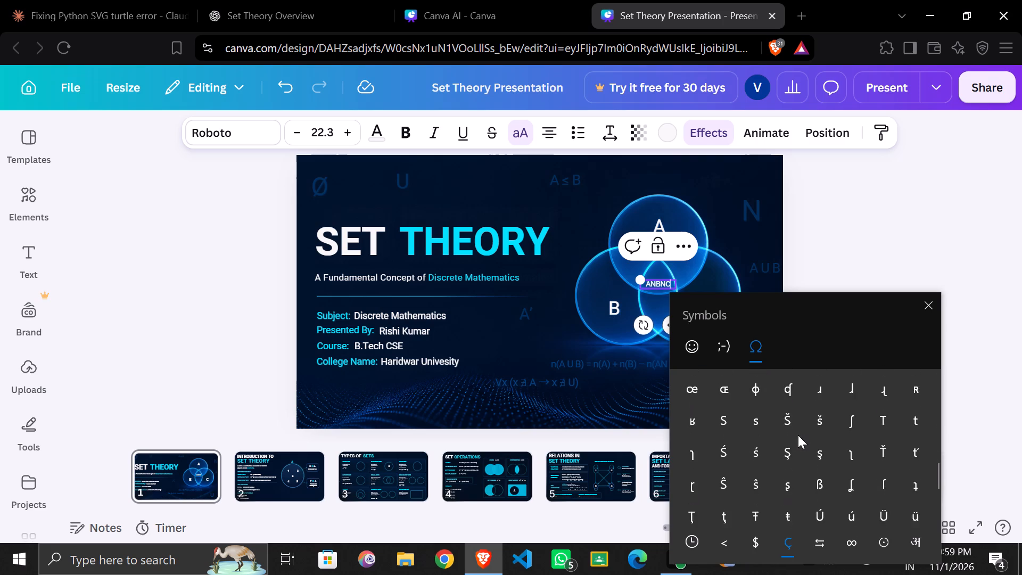
pyautogui.scroll(-1, 798, 435)
pyautogui.scroll(1, 798, 435)
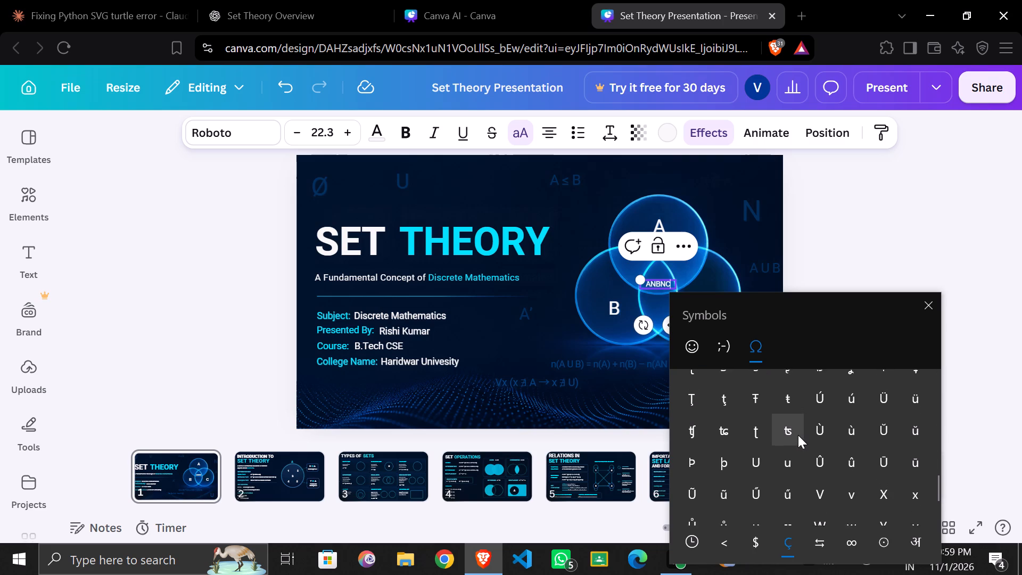
pyautogui.scroll(1, 798, 435)
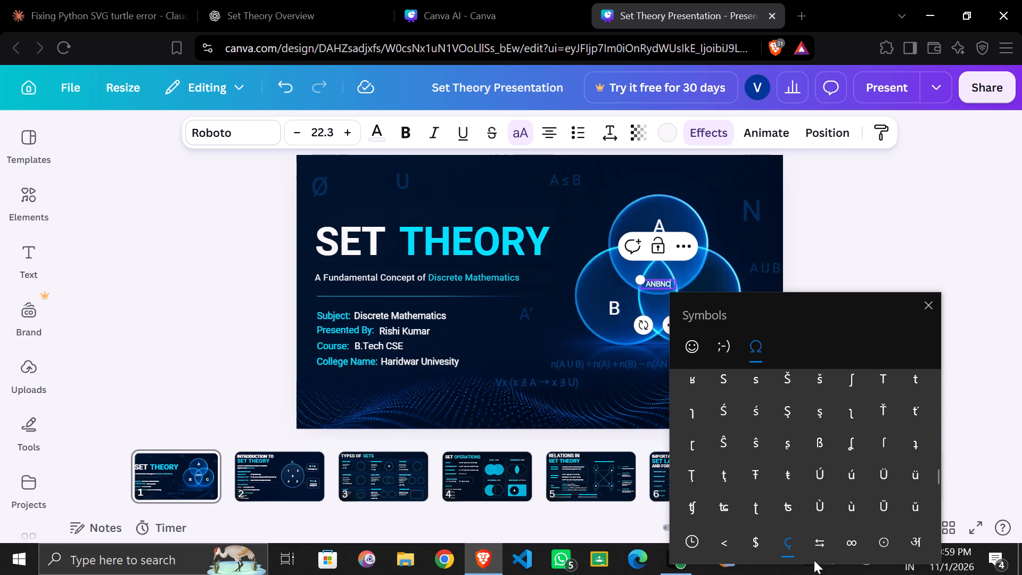
pyautogui.click(822, 547)
pyautogui.scroll(-1, 793, 446)
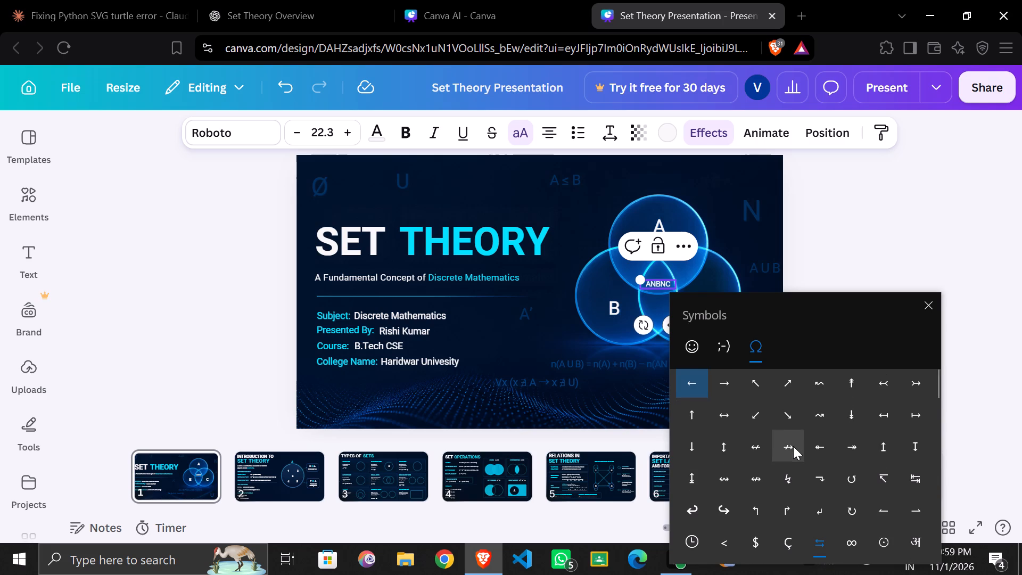
pyautogui.scroll(-2, 793, 446)
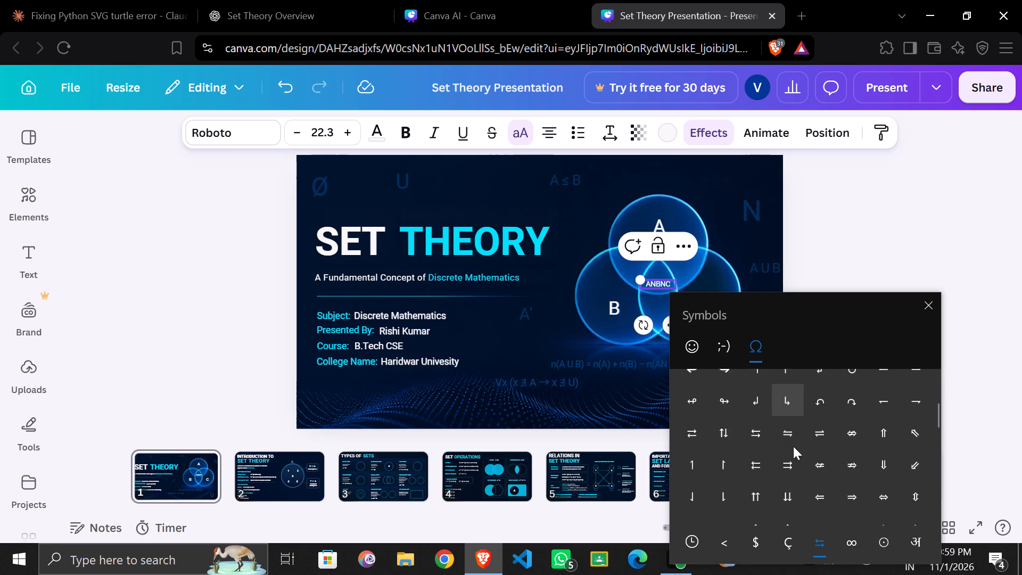
pyautogui.scroll(-4, 793, 446)
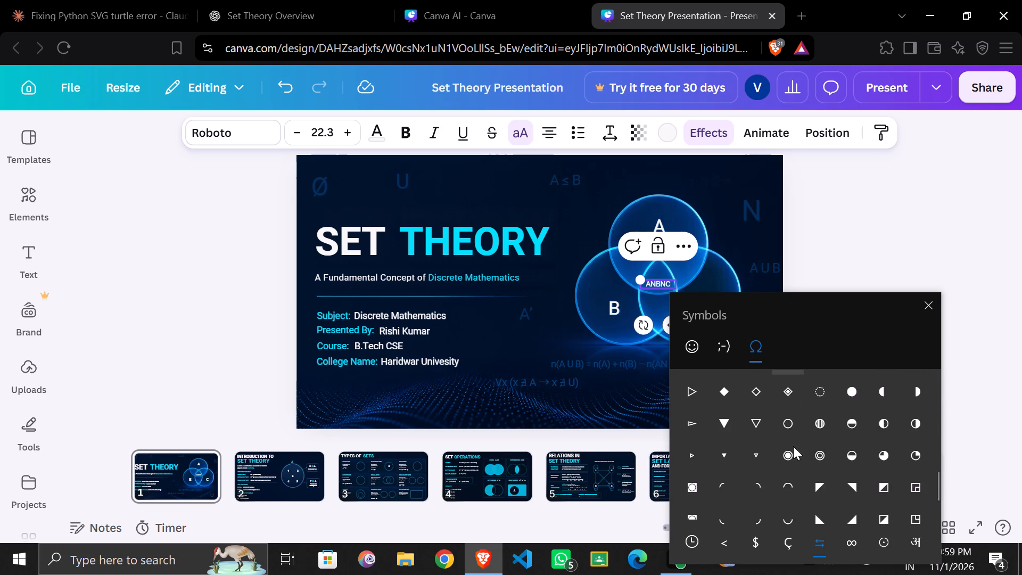
pyautogui.scroll(-3, 793, 446)
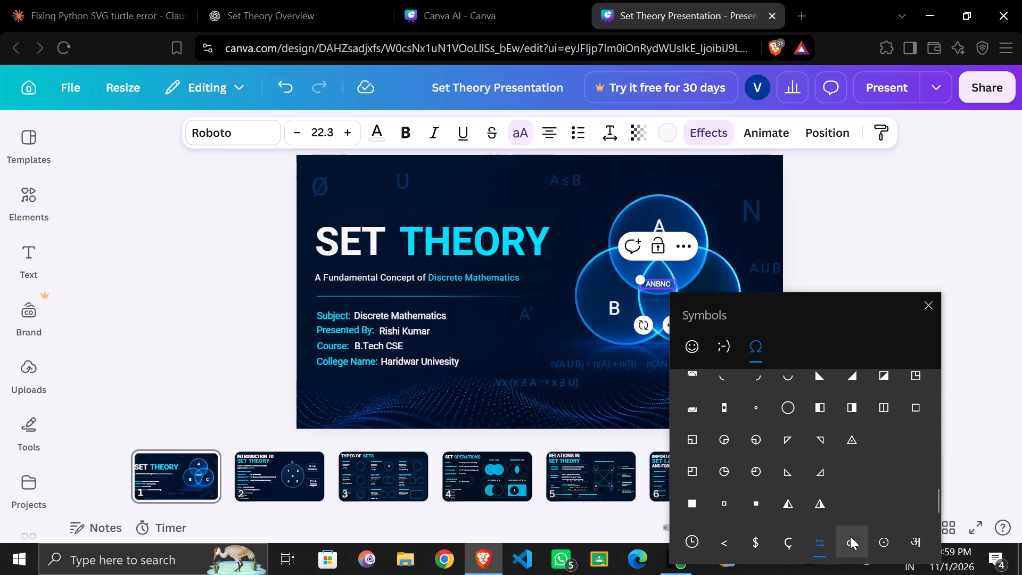
# Look through the math symbols, from the set and relation signs to the numbered characters, for an intersection sign for the ANBNC label.
pyautogui.click(850, 536)
pyautogui.scroll(-2, 825, 449)
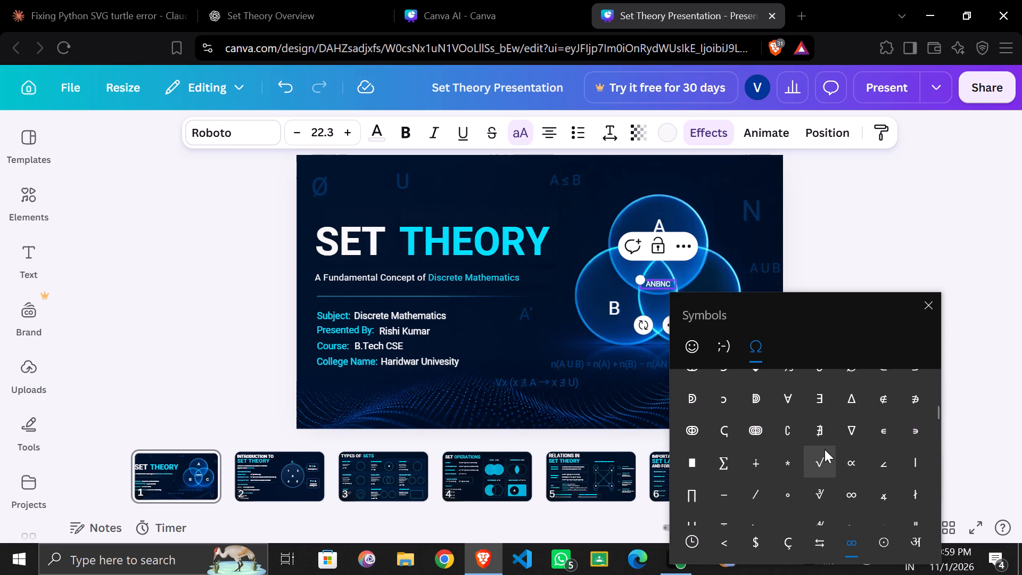
pyautogui.scroll(-1, 825, 449)
pyautogui.scroll(1, 825, 449)
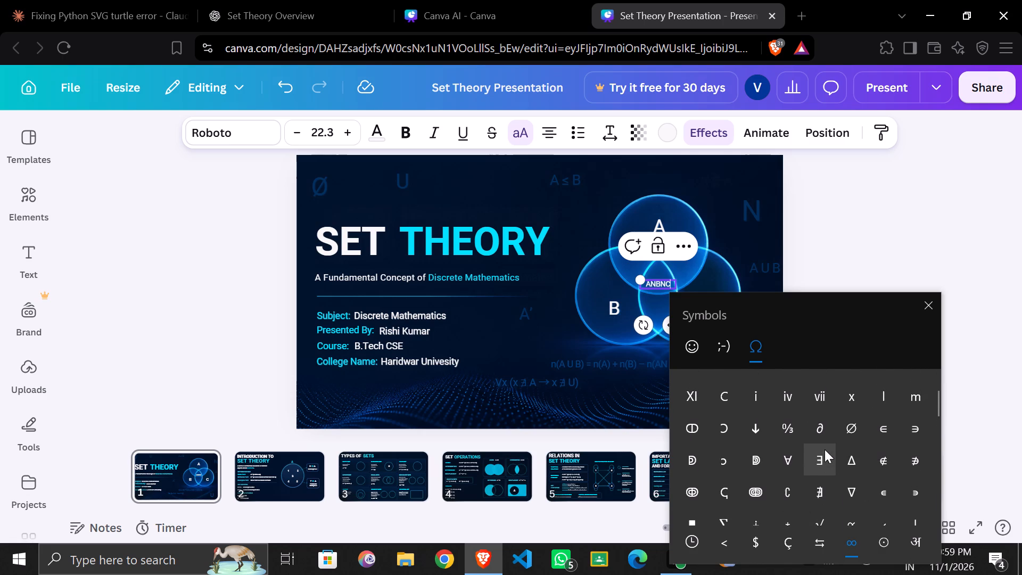
pyautogui.scroll(1, 825, 449)
pyautogui.scroll(-1, 825, 449)
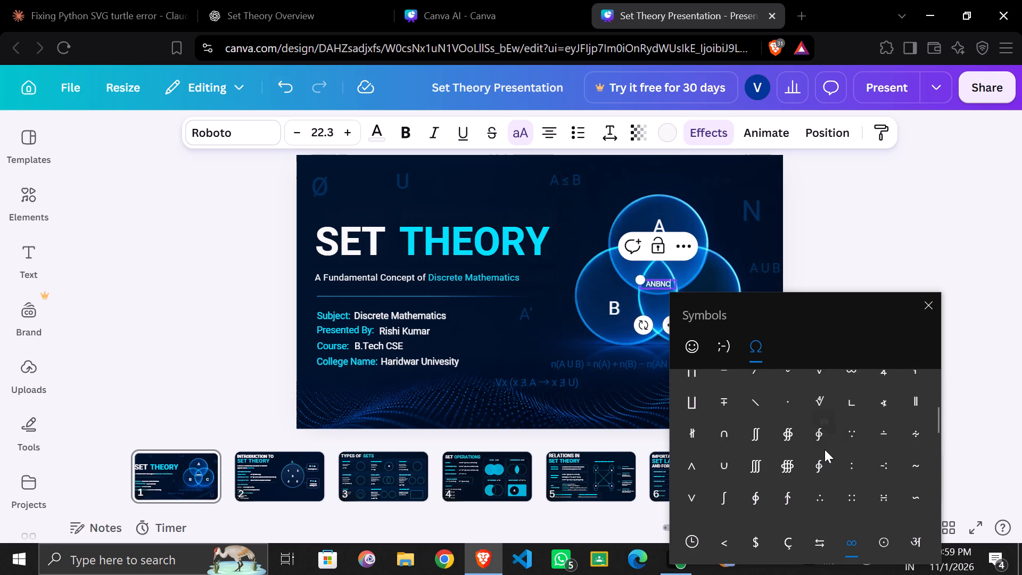
pyautogui.scroll(-3, 825, 449)
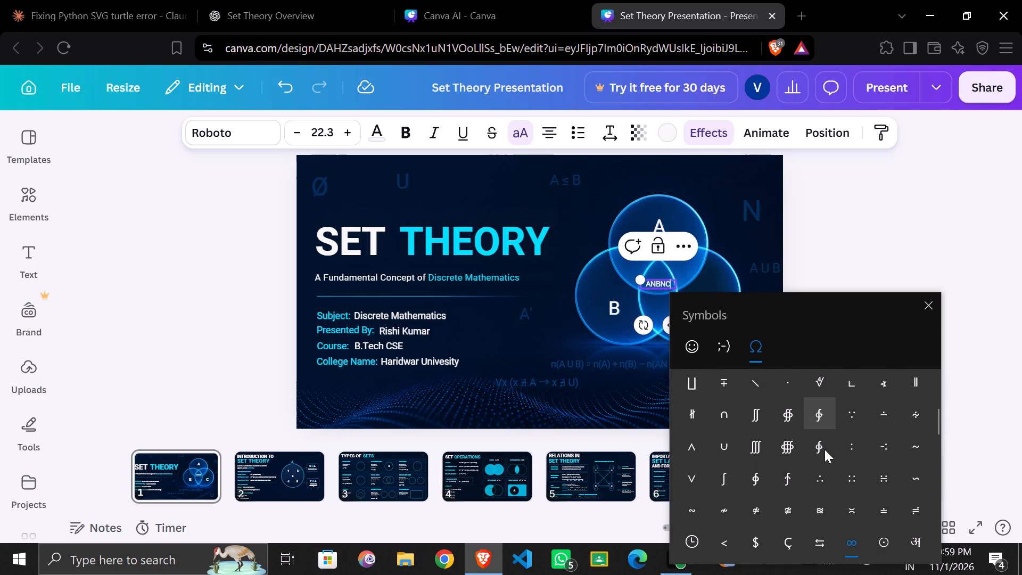
pyautogui.scroll(-2, 825, 449)
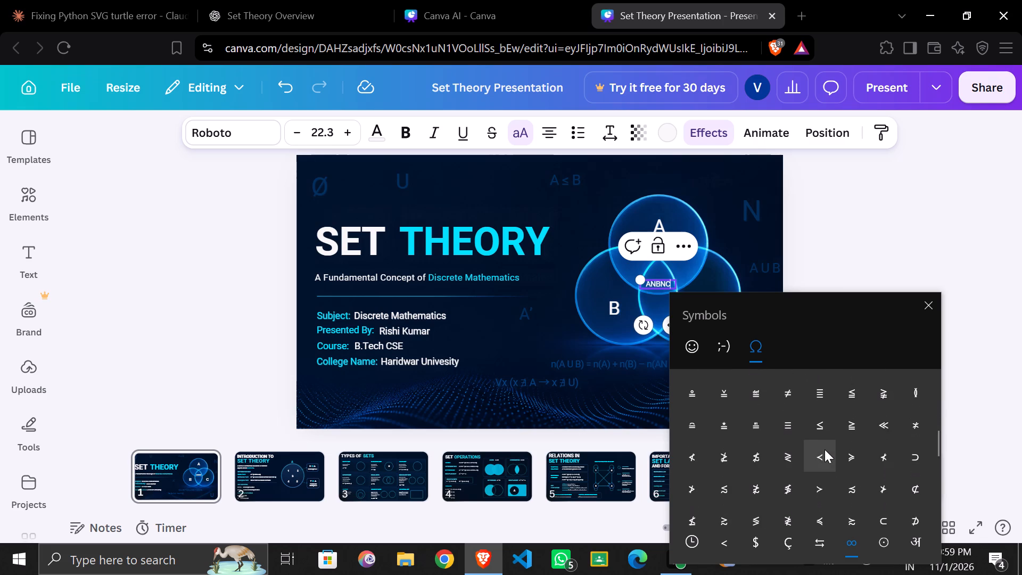
pyautogui.scroll(-1, 825, 449)
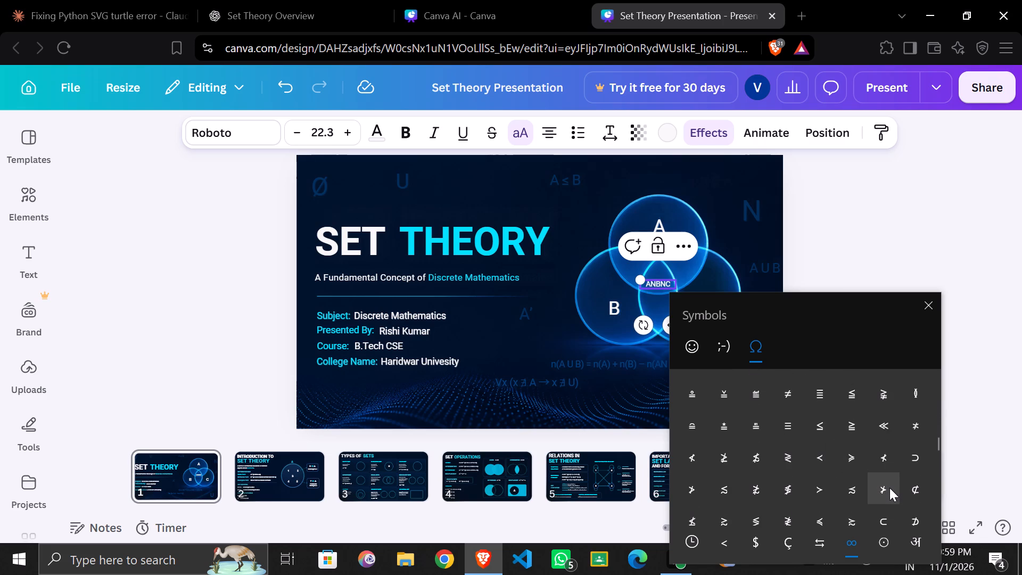
pyautogui.scroll(-1, 889, 488)
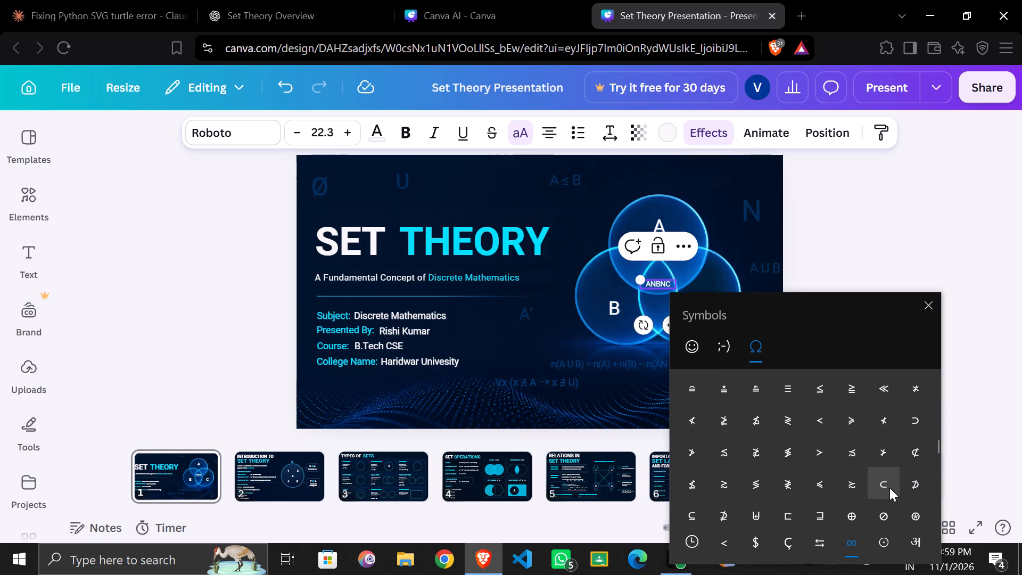
pyautogui.scroll(-2, 889, 488)
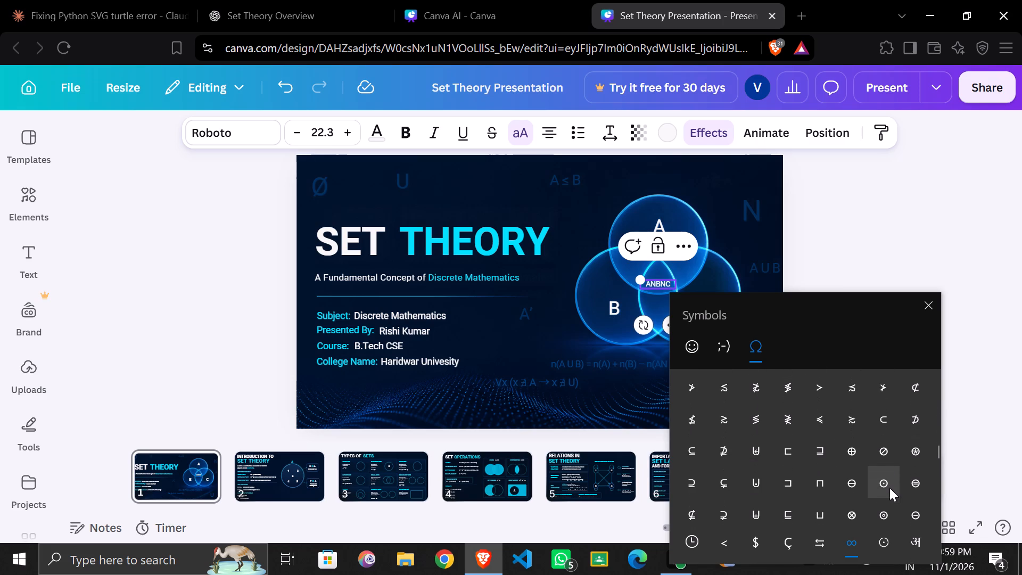
pyautogui.scroll(-2, 889, 488)
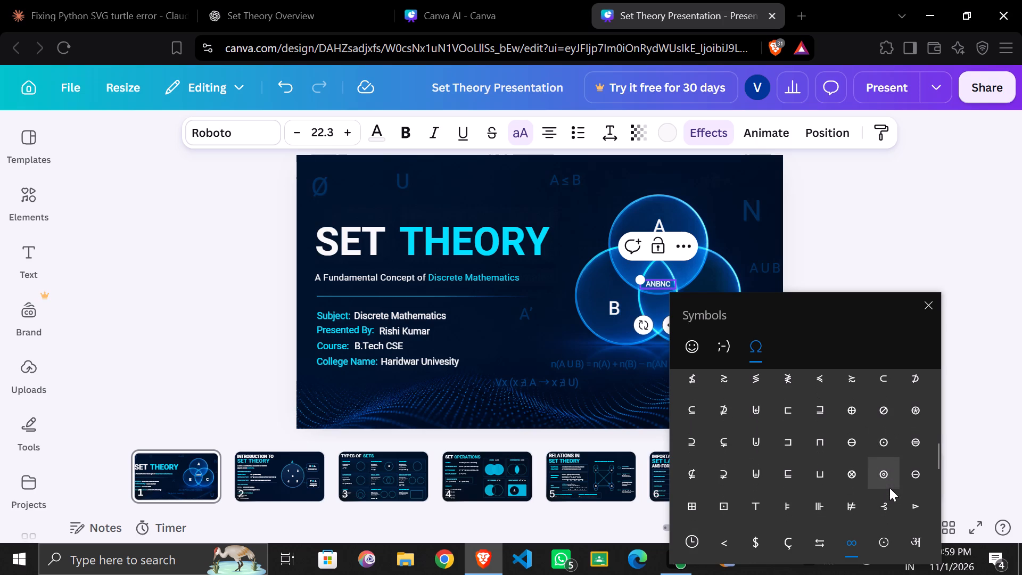
pyautogui.scroll(-4, 889, 488)
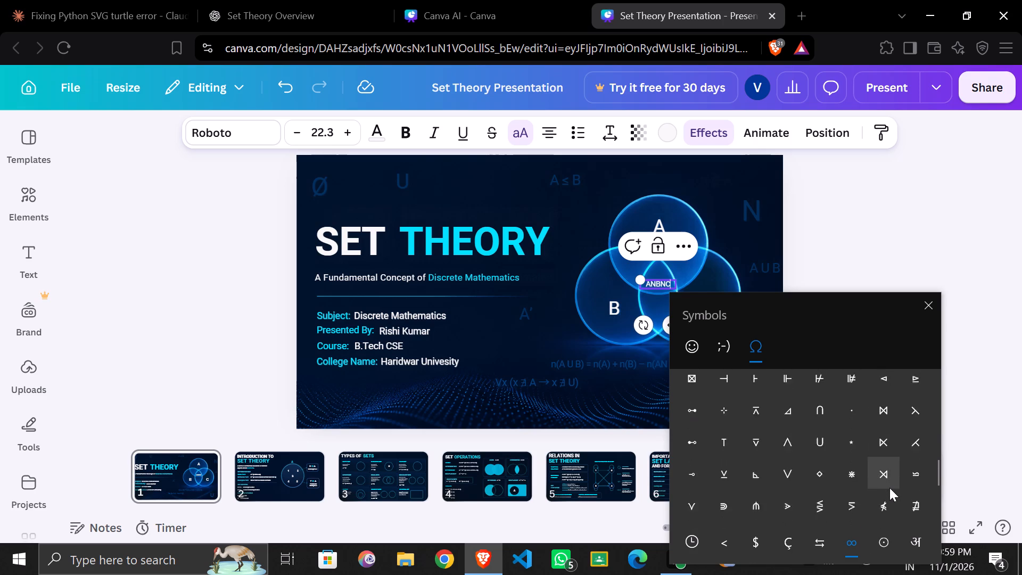
pyautogui.scroll(-4, 889, 488)
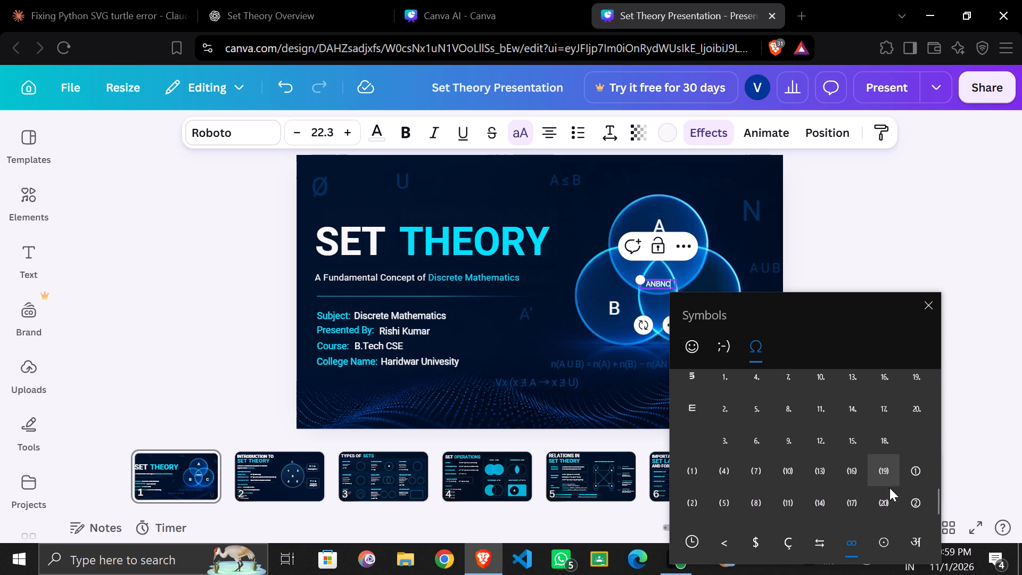
pyautogui.scroll(-3, 889, 488)
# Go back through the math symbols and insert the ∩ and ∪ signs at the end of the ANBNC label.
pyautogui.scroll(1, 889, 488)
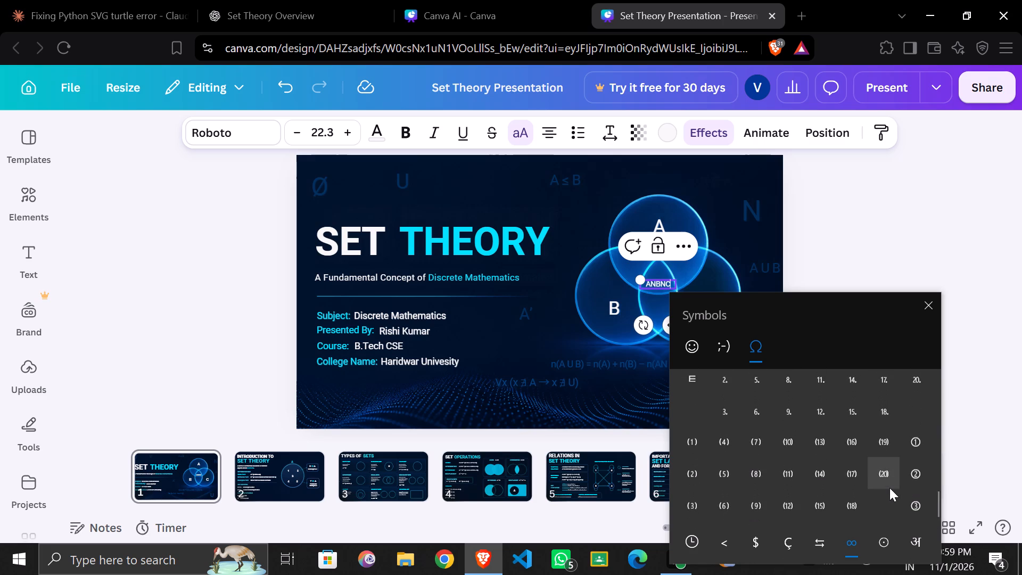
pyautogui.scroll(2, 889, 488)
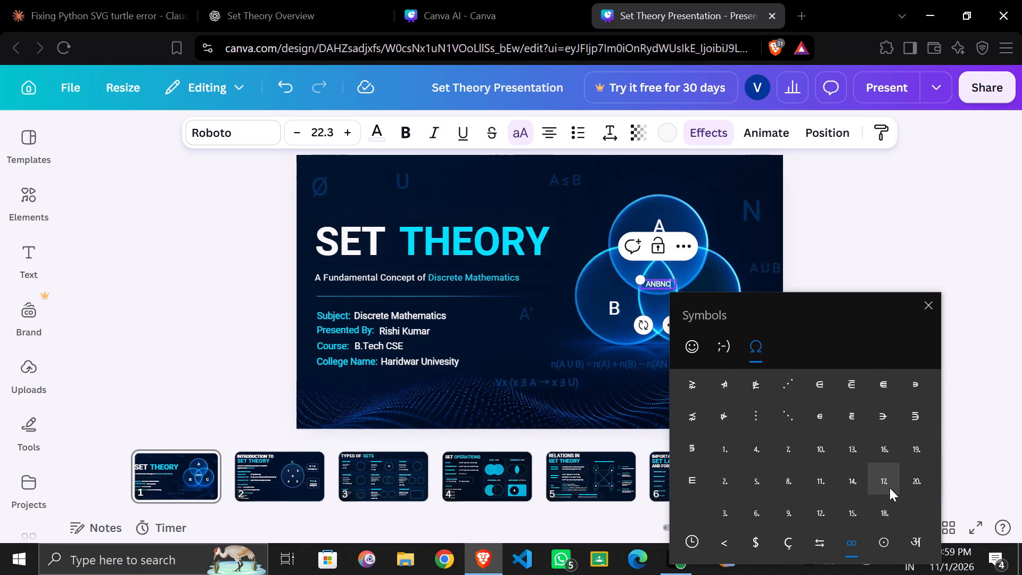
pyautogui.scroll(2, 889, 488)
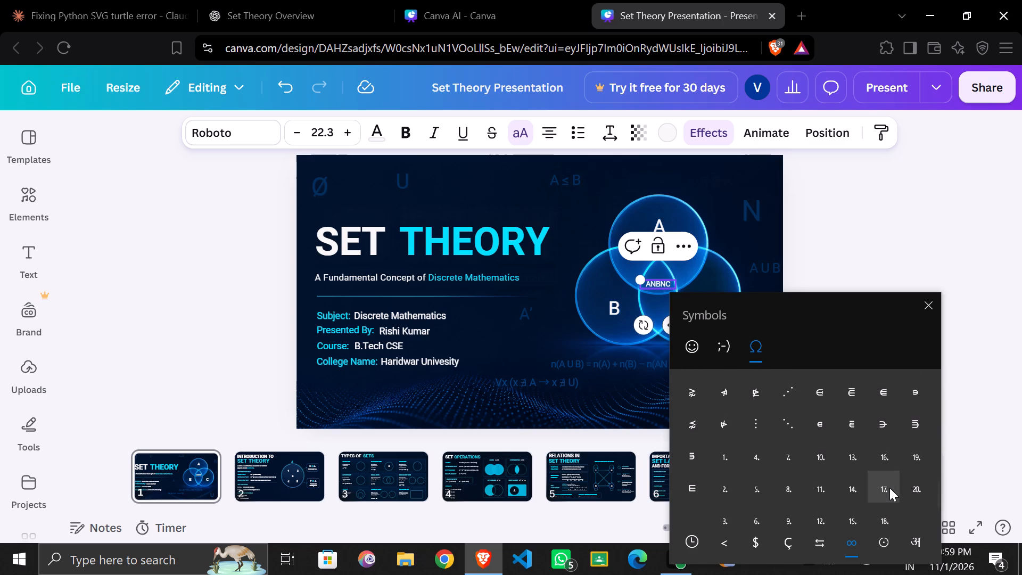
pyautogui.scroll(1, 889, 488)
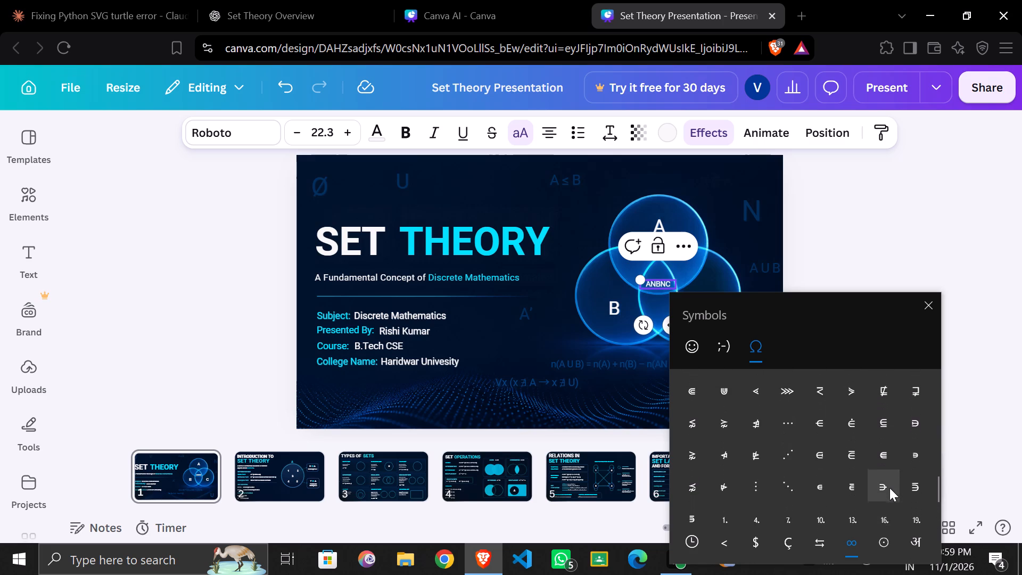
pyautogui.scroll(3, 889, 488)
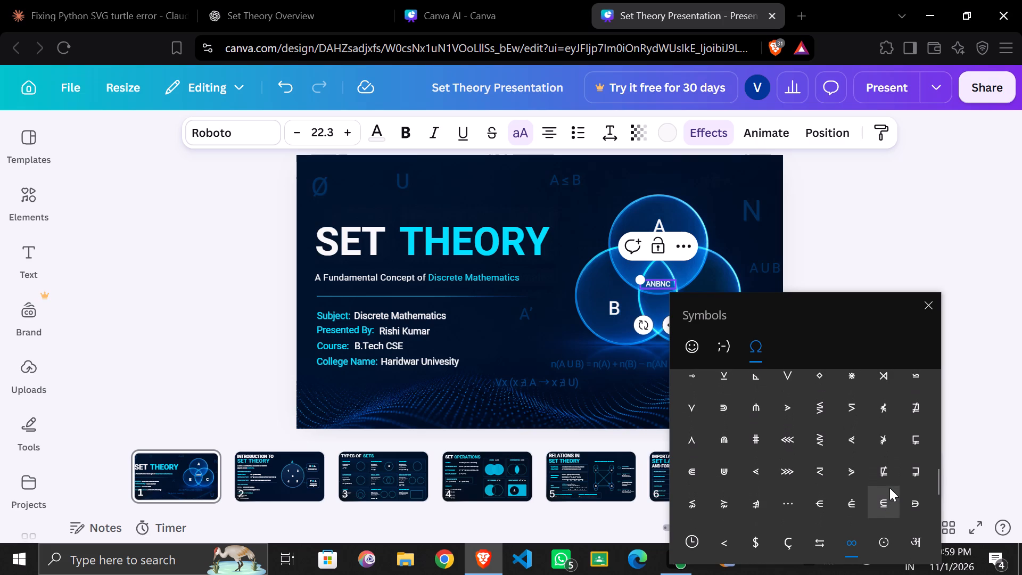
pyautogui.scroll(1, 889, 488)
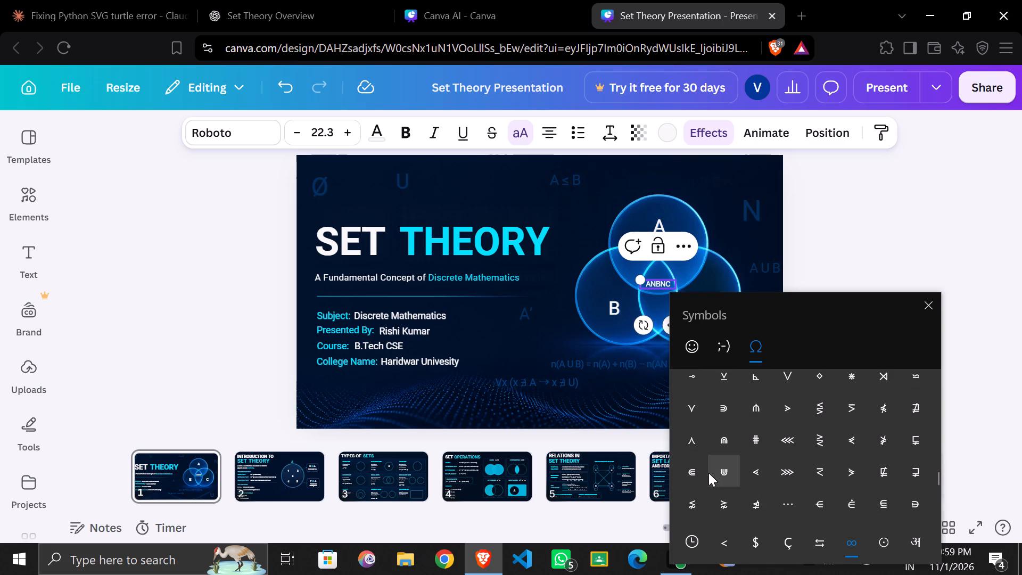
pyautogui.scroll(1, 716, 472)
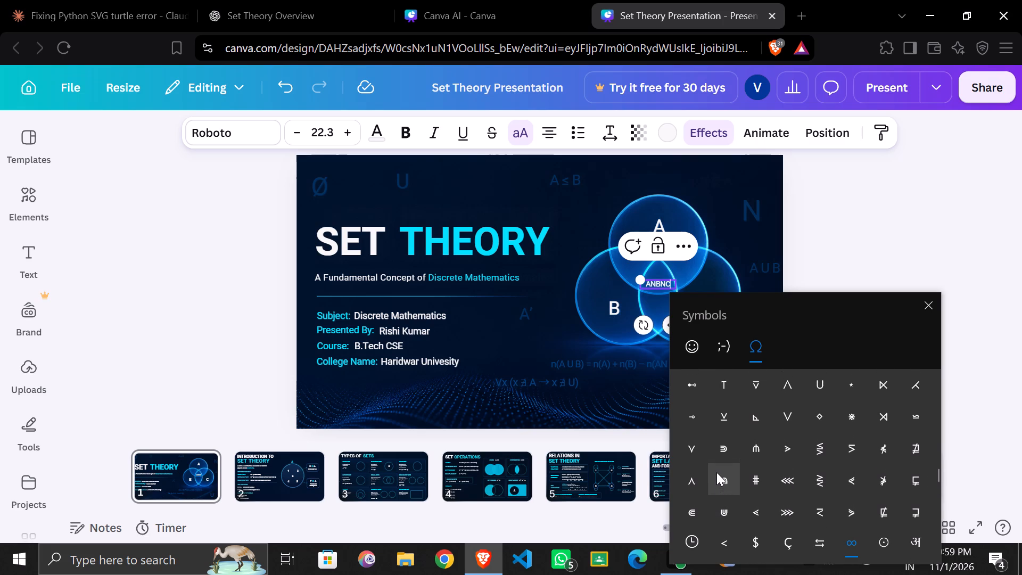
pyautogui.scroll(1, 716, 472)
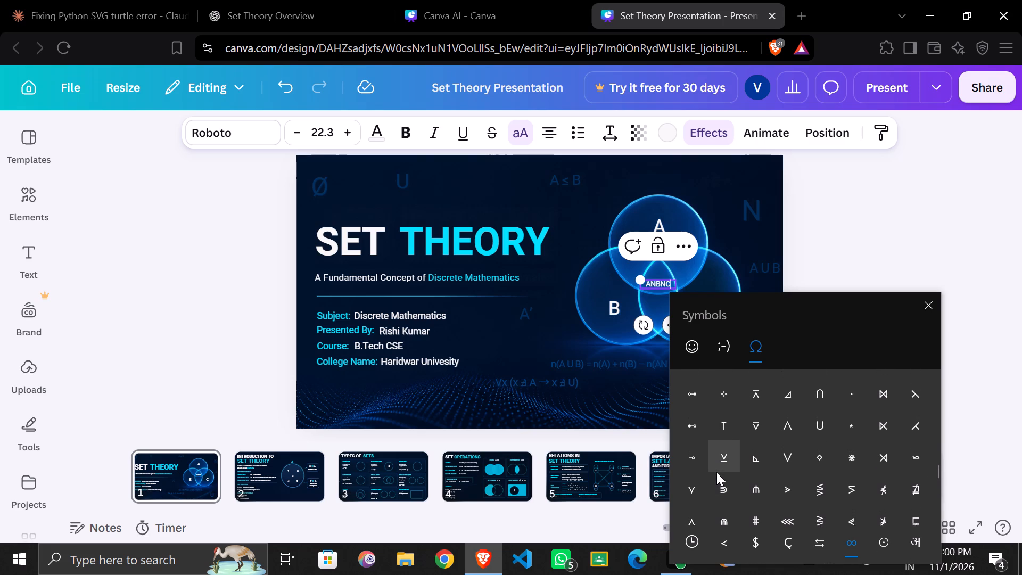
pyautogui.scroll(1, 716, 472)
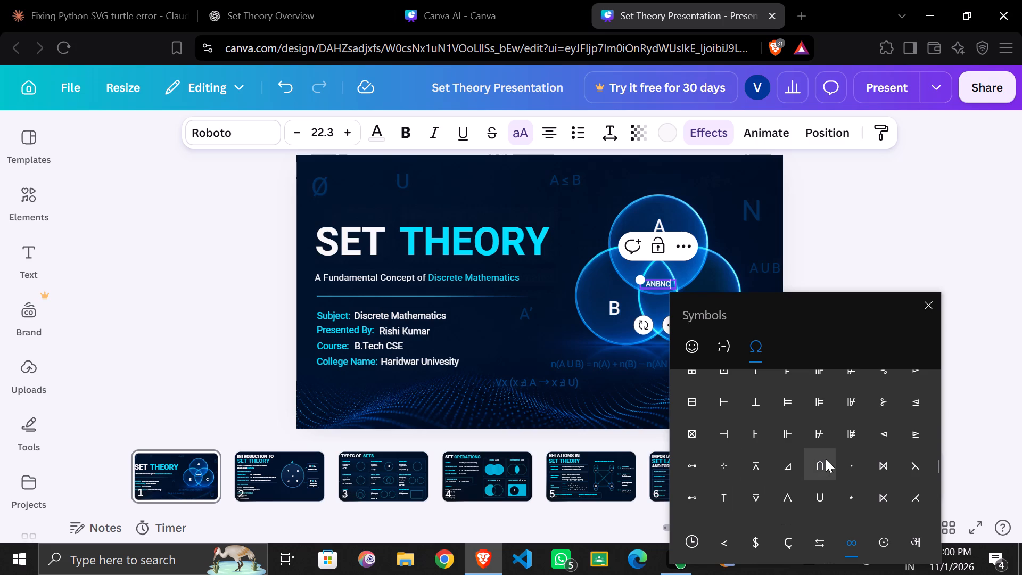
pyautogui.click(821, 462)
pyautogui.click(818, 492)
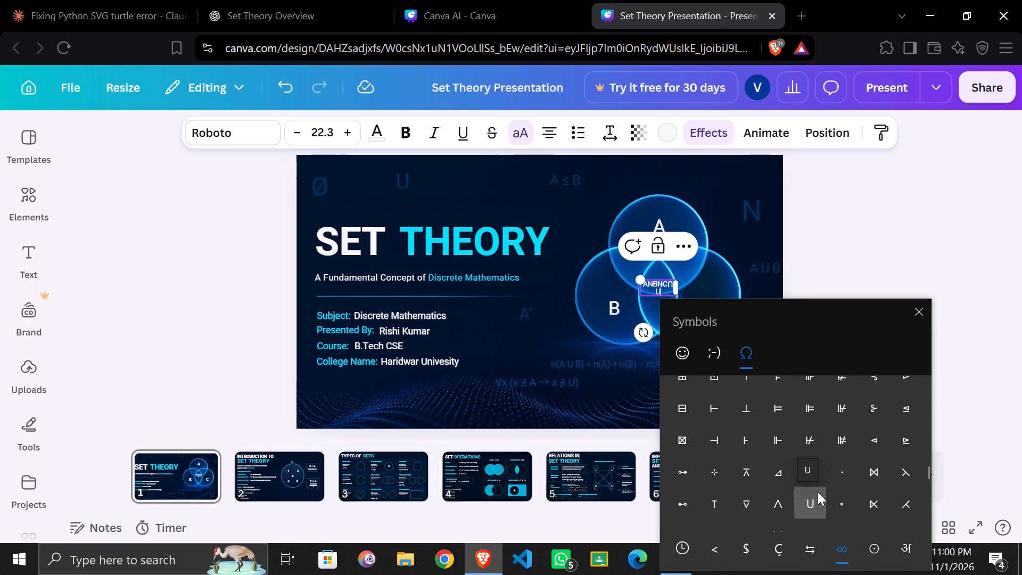
# Check the recently used symbols and emoji for the set signs.
pyautogui.click(690, 543)
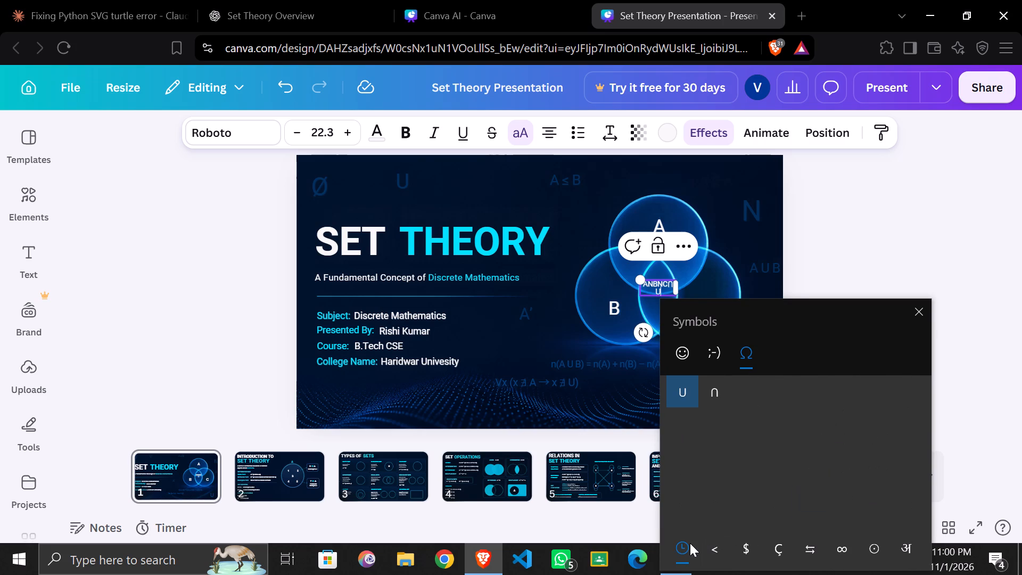
pyautogui.click(690, 360)
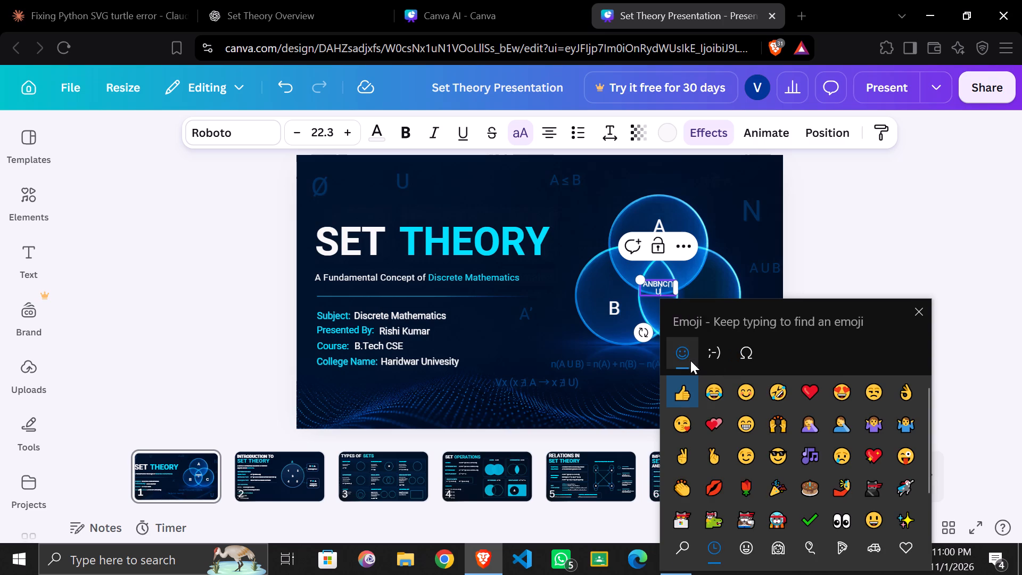
pyautogui.click(744, 354)
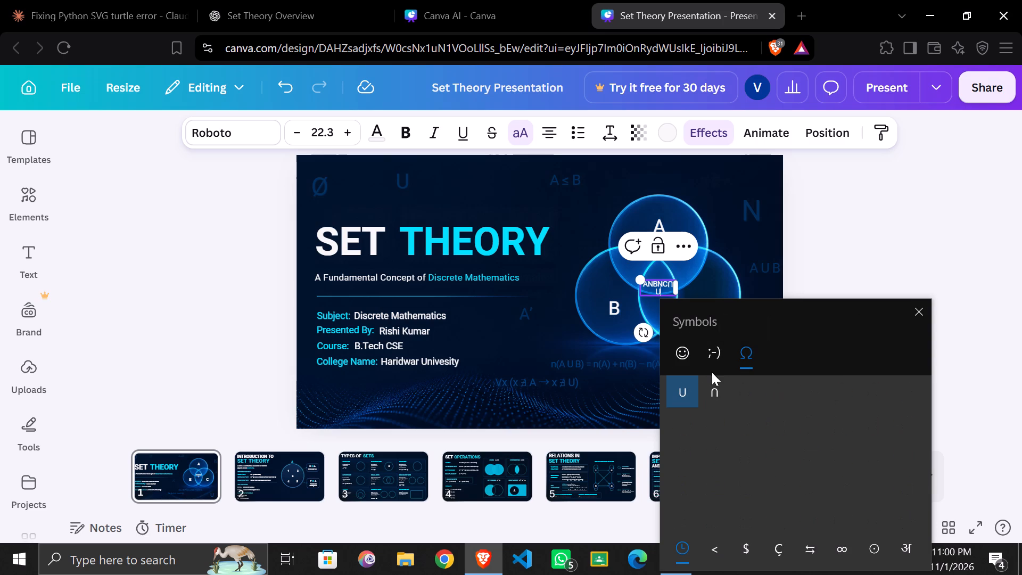
# Close the symbol picker and delete the Venn diagram's centre label text back to its first letter A.
pyautogui.click(911, 306)
pyautogui.press('BackSpace')
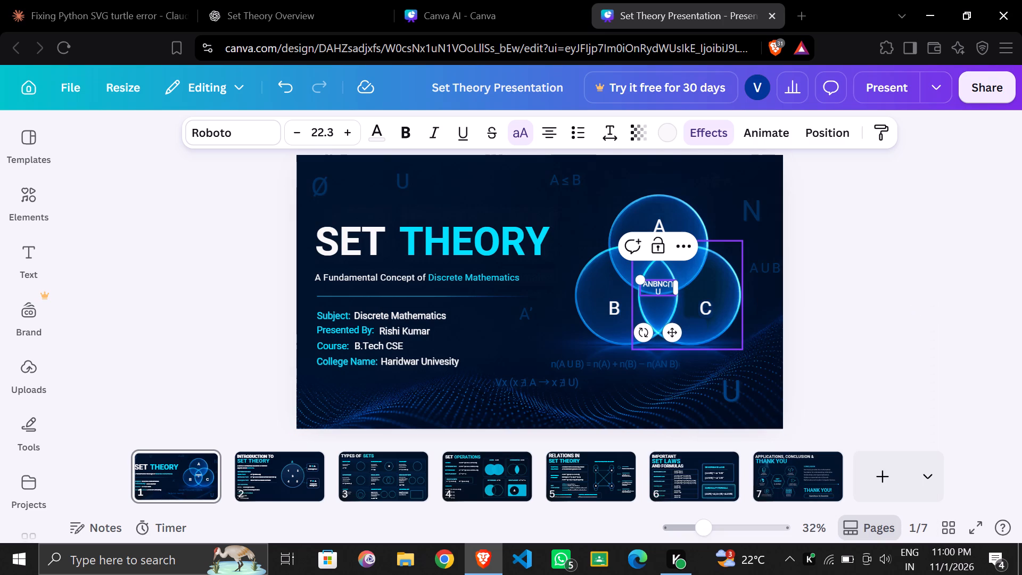
pyautogui.press('BackSpace')
pyautogui.press('BackSpace')
pyautogui.press('BackSpace')
pyautogui.press('BackSpace')
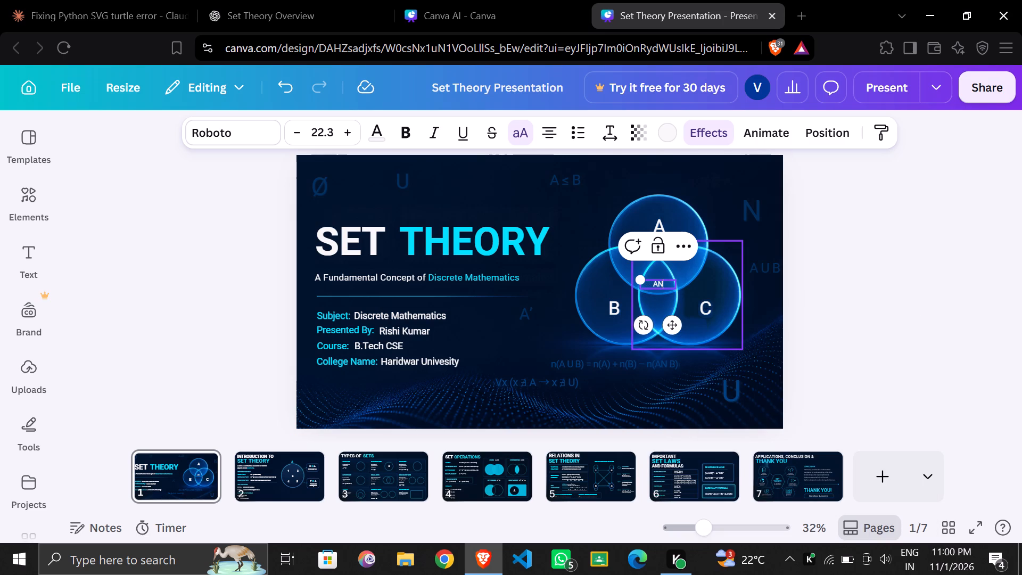
pyautogui.press('BackSpace')
# Complete the Venn diagram's centre label as A∩B∩C using the recently used intersection sign, and finish editing it.
pyautogui.press('super+period')
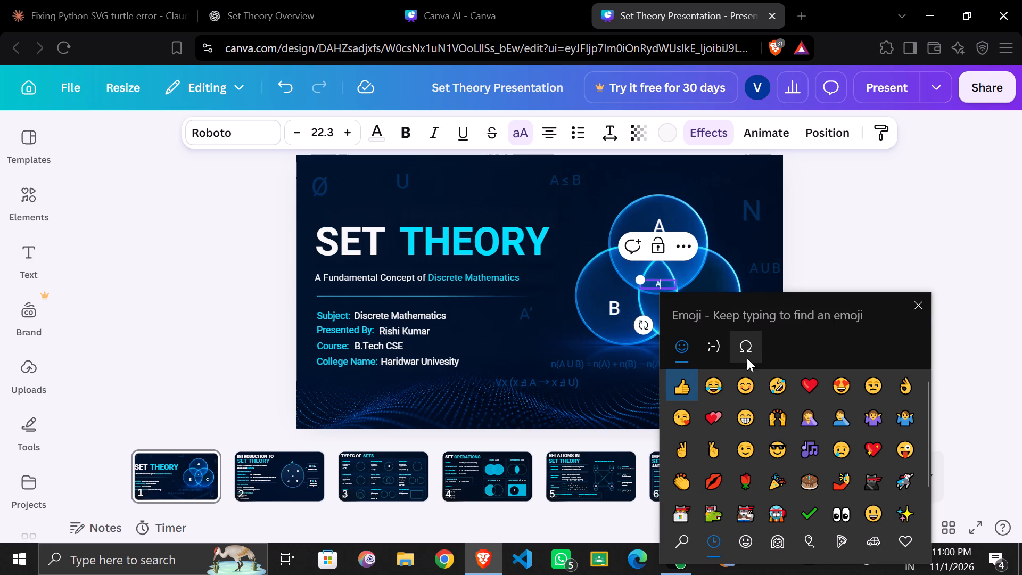
pyautogui.click(746, 350)
pyautogui.click(716, 376)
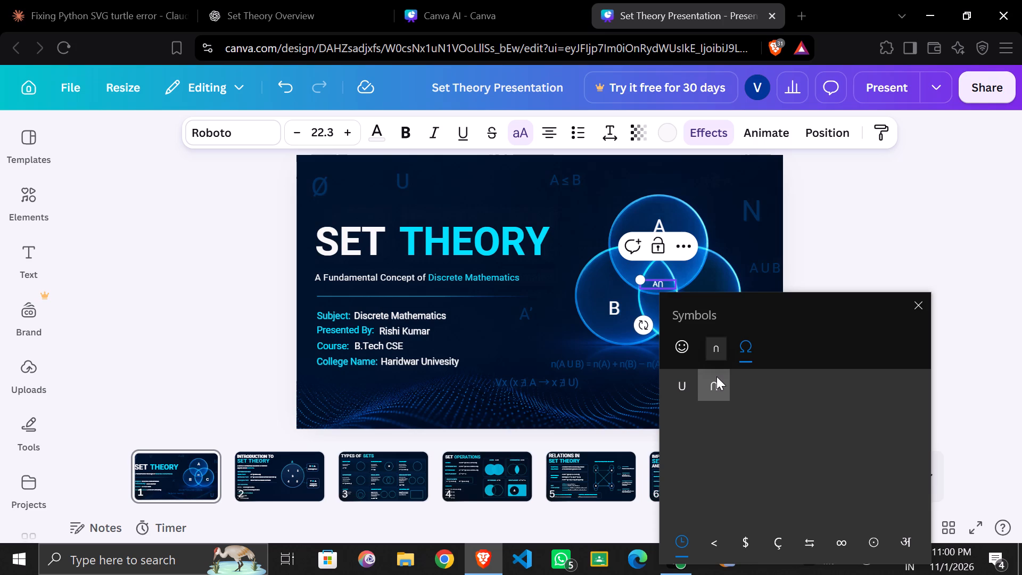
pyautogui.press('b')
pyautogui.click(716, 376)
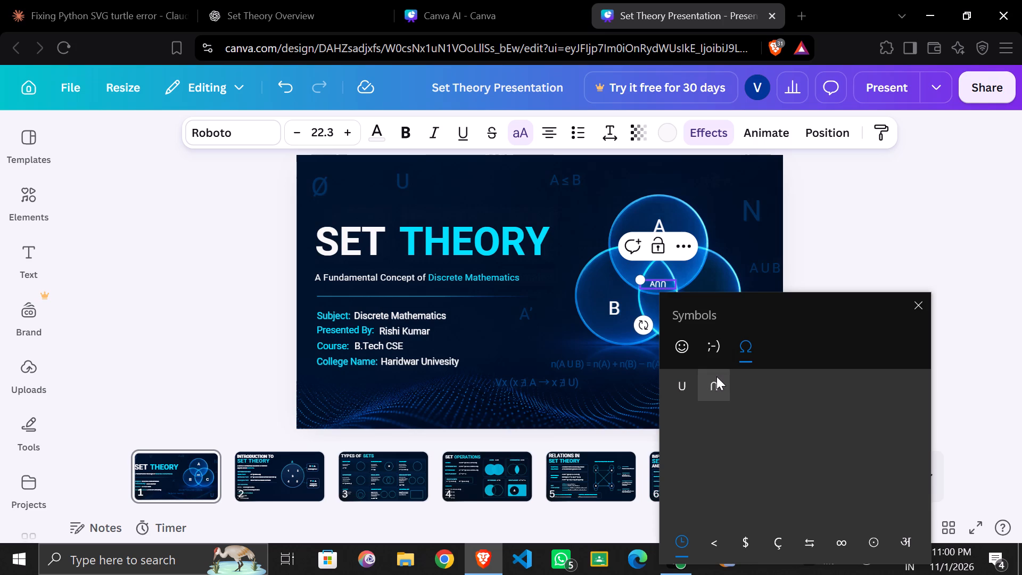
pyautogui.press('BackSpace')
pyautogui.press('b')
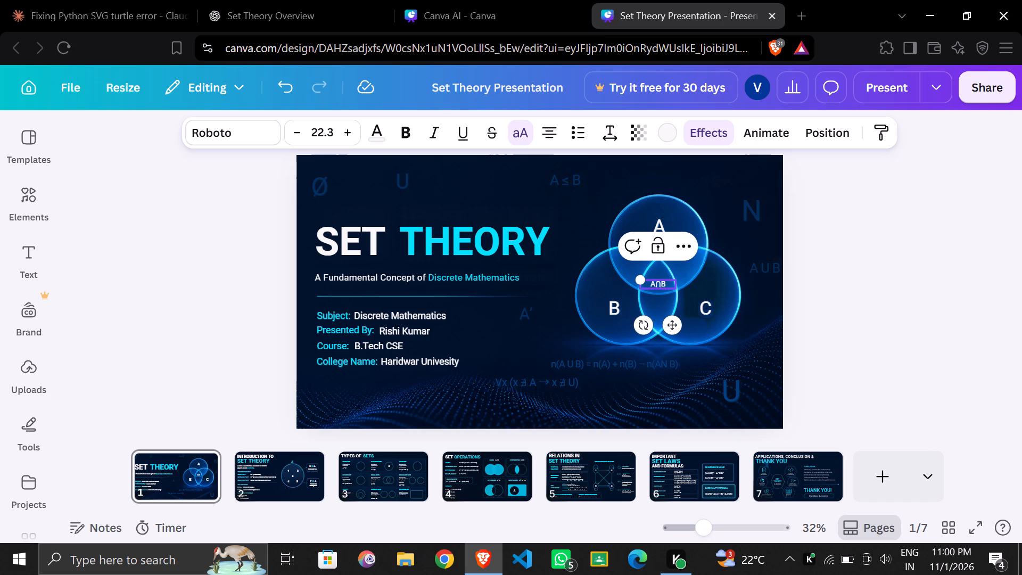
pyautogui.press('super+period')
pyautogui.click(741, 344)
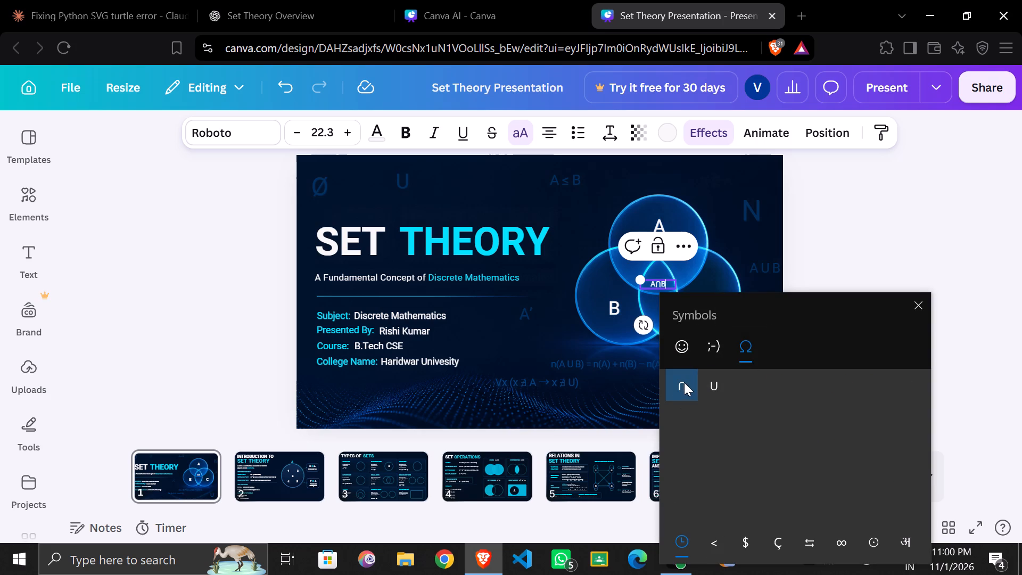
pyautogui.click(683, 383)
pyautogui.press('c')
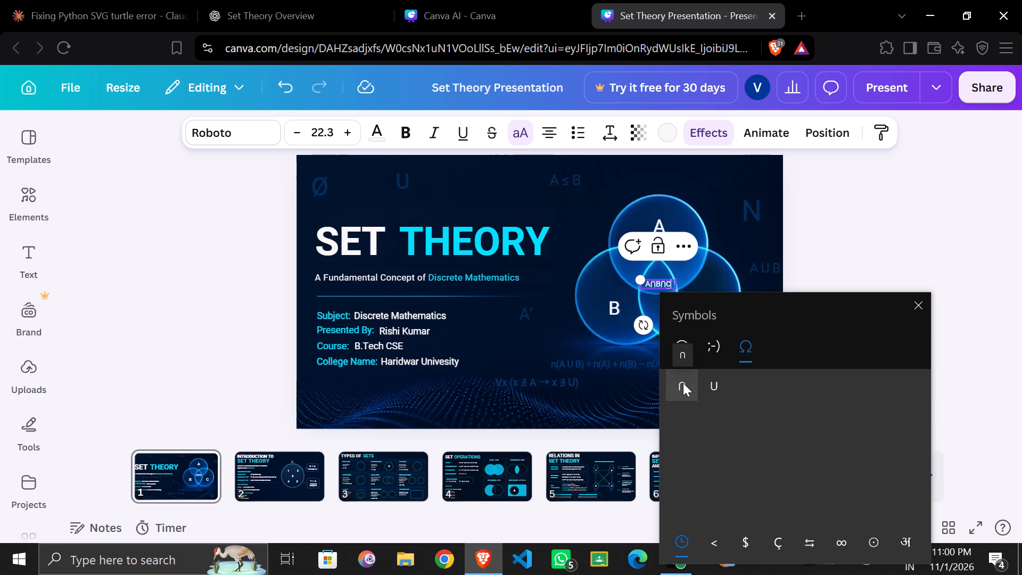
pyautogui.click(918, 302)
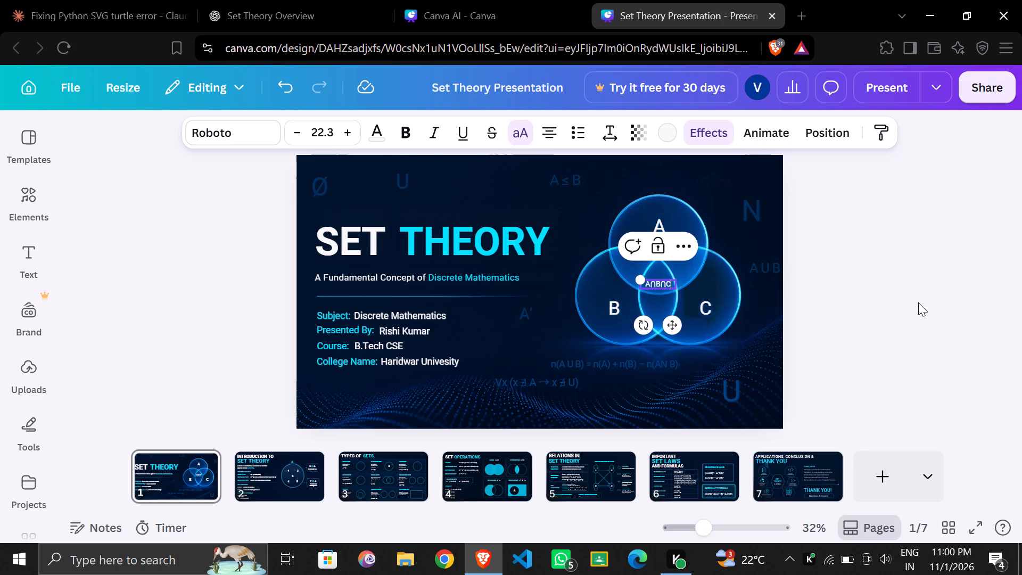
pyautogui.click(904, 243)
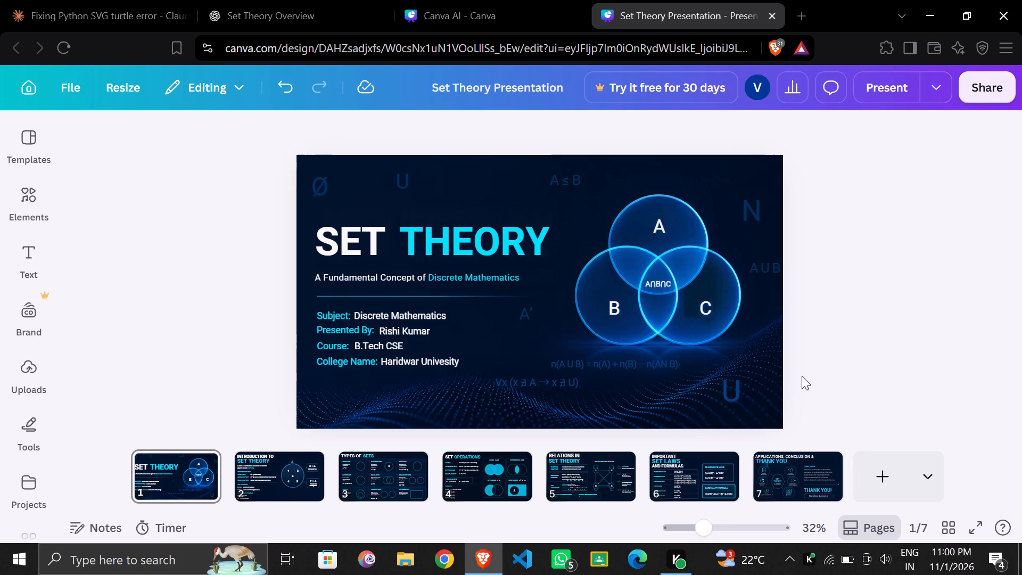
# Open slide 2, Introduction to Set Theory.
pyautogui.click(271, 468)
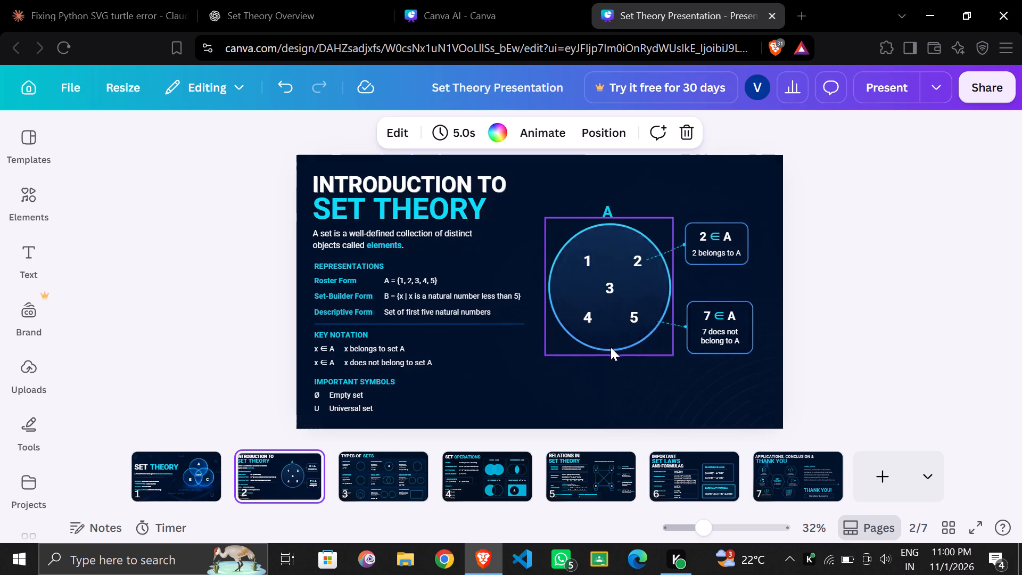
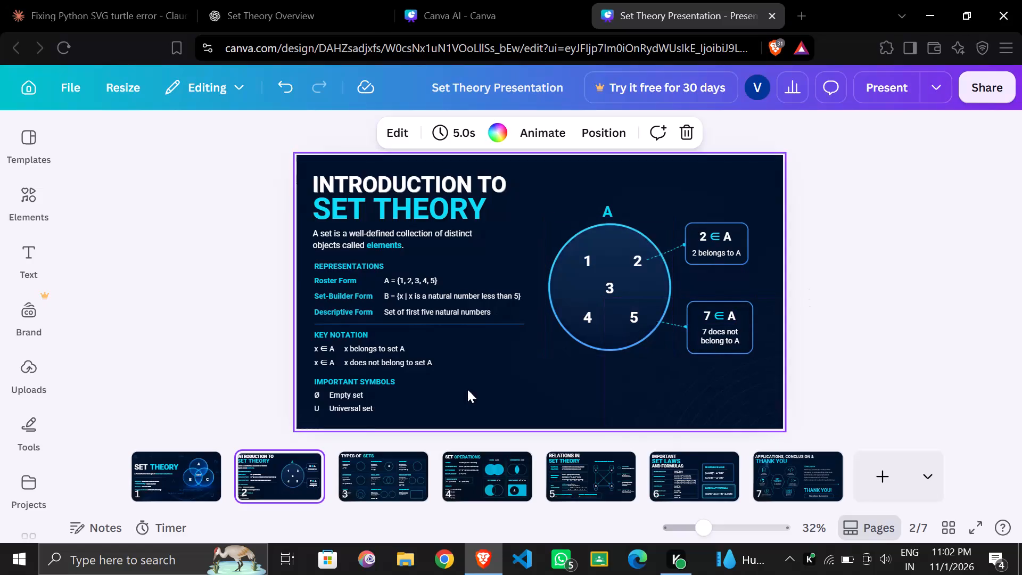
# On slide 3, Types of Sets, shorten the Singleton Set card heading to Single Set.
pyautogui.click(383, 476)
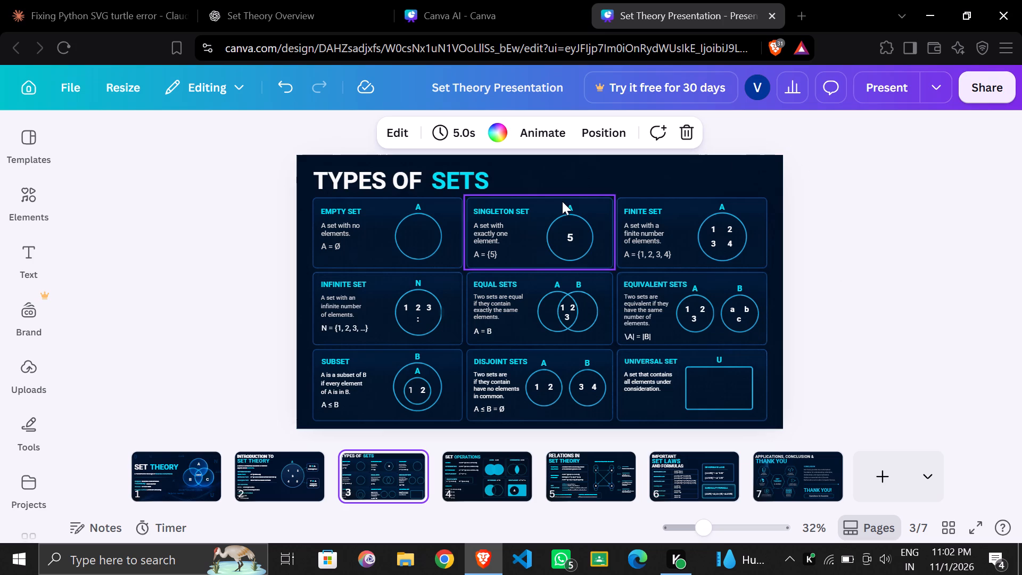
pyautogui.click(596, 212)
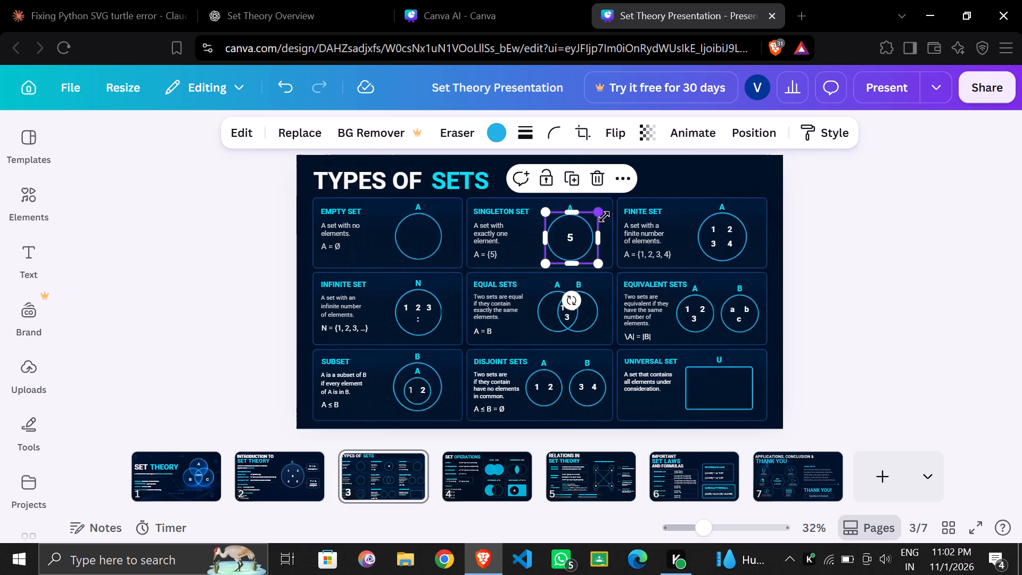
pyautogui.click(607, 217)
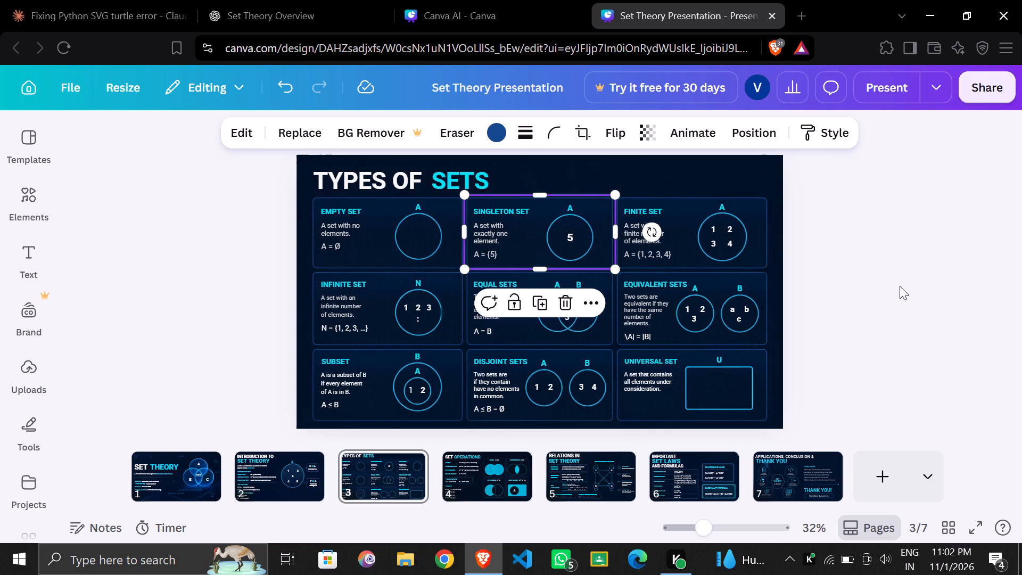
pyautogui.click(505, 206)
pyautogui.click(510, 212)
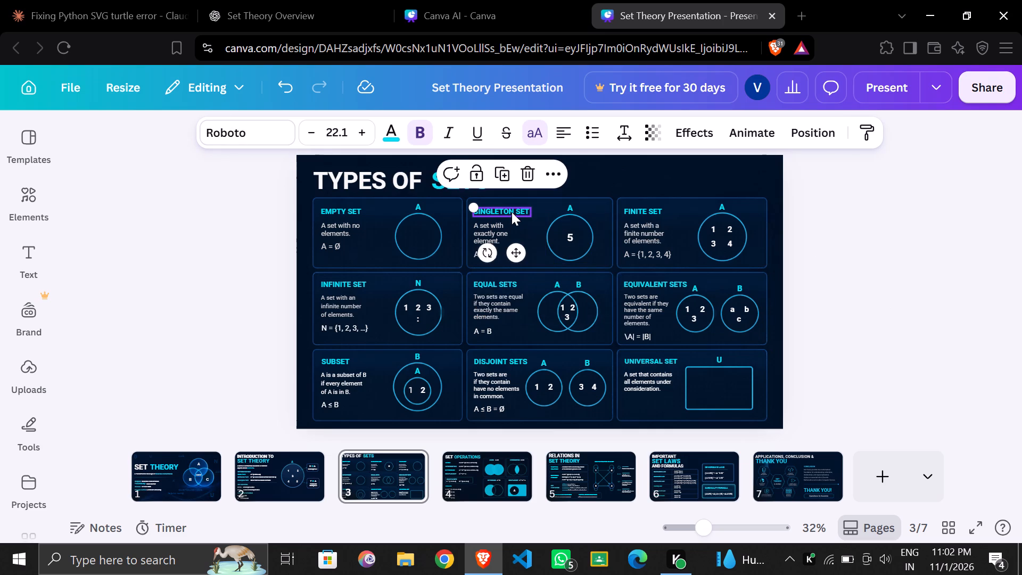
pyautogui.click(513, 211)
pyautogui.click(511, 212)
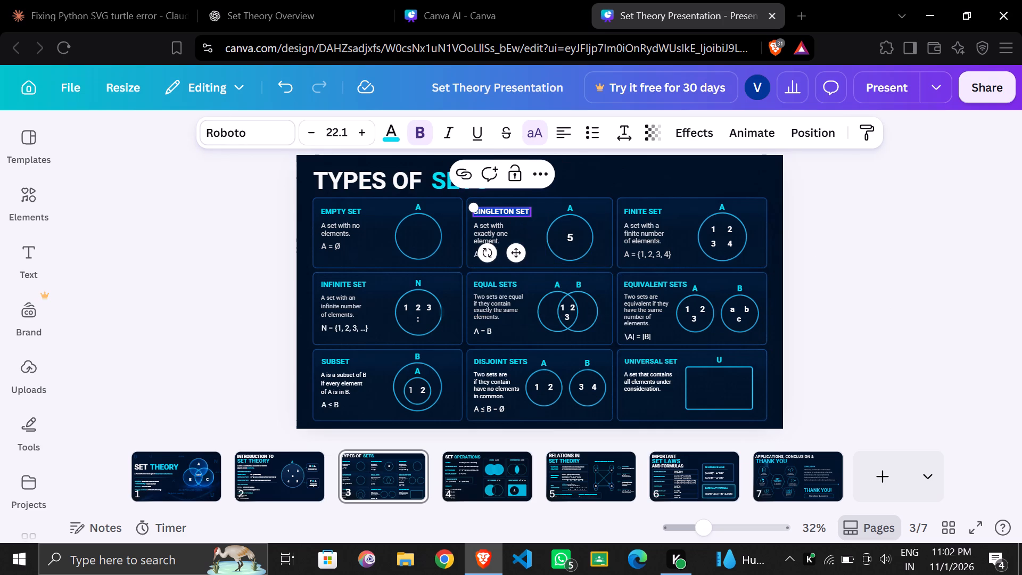
pyautogui.press('Right')
pyautogui.press('BackSpace')
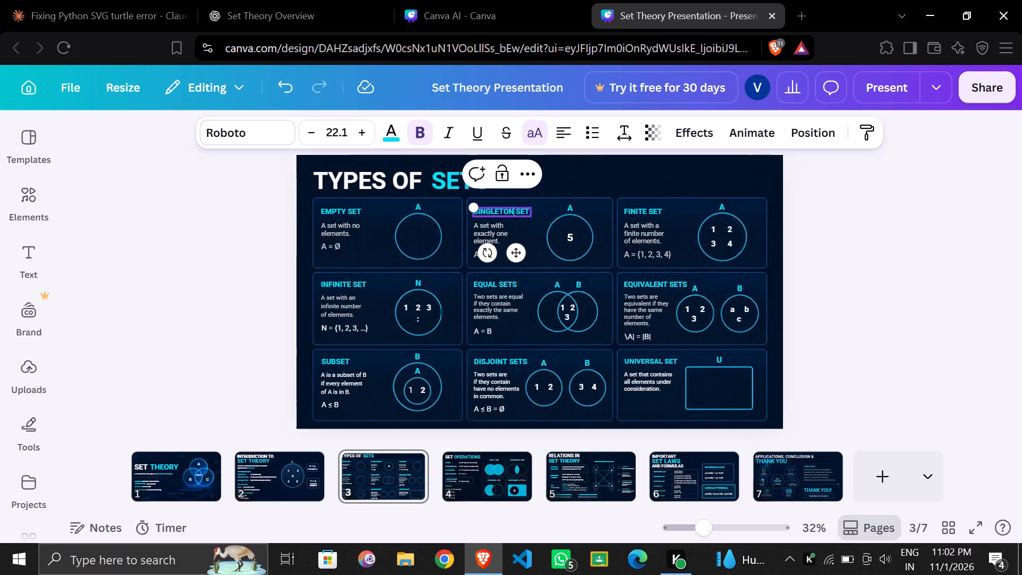
pyautogui.press('BackSpace')
pyautogui.press('BackSpace')
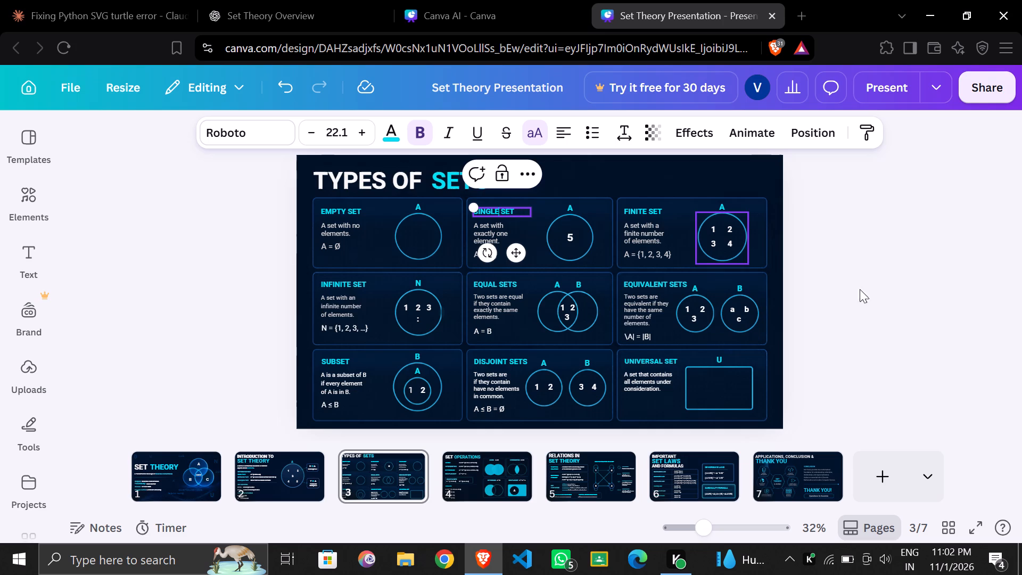
pyautogui.click(942, 297)
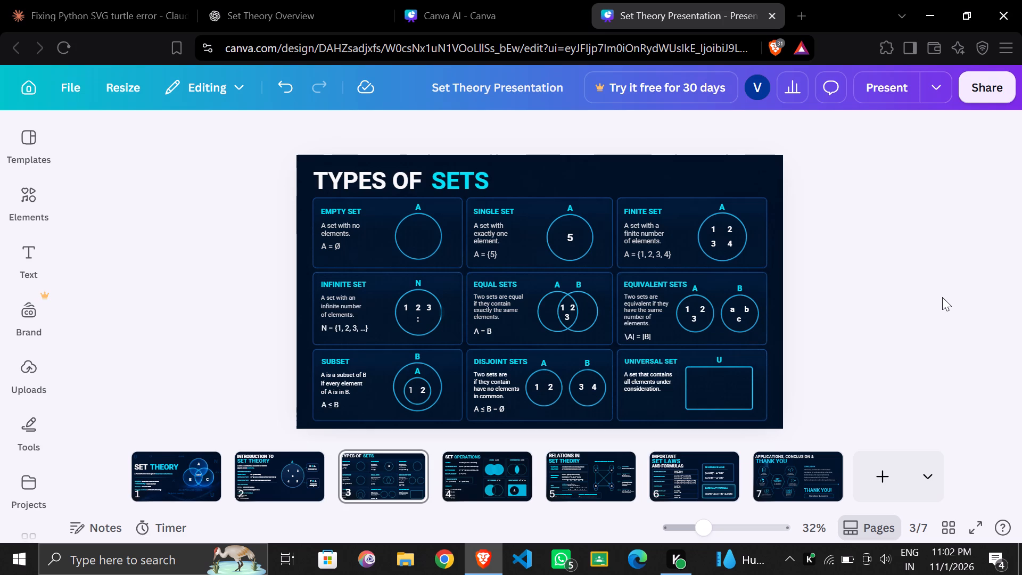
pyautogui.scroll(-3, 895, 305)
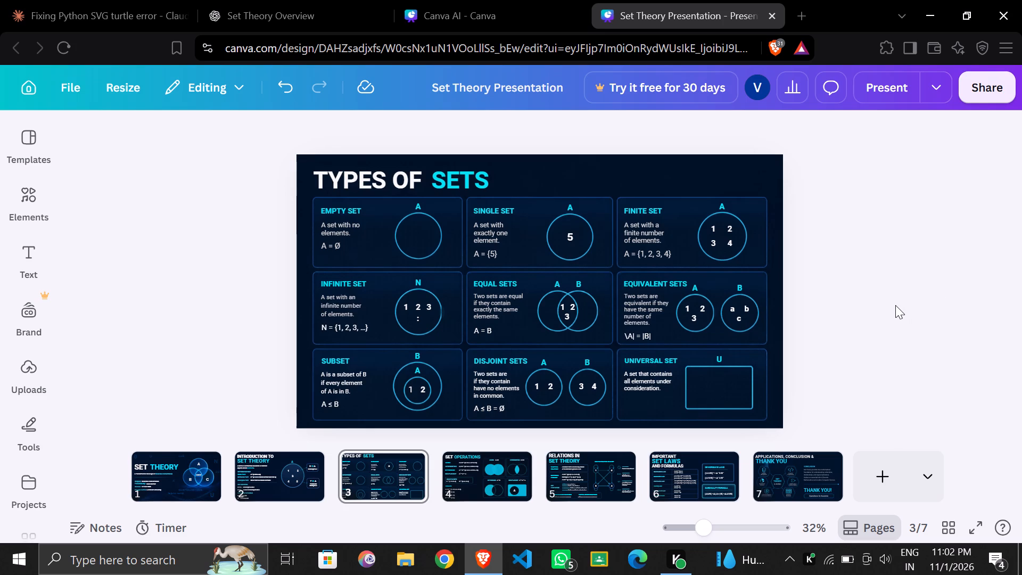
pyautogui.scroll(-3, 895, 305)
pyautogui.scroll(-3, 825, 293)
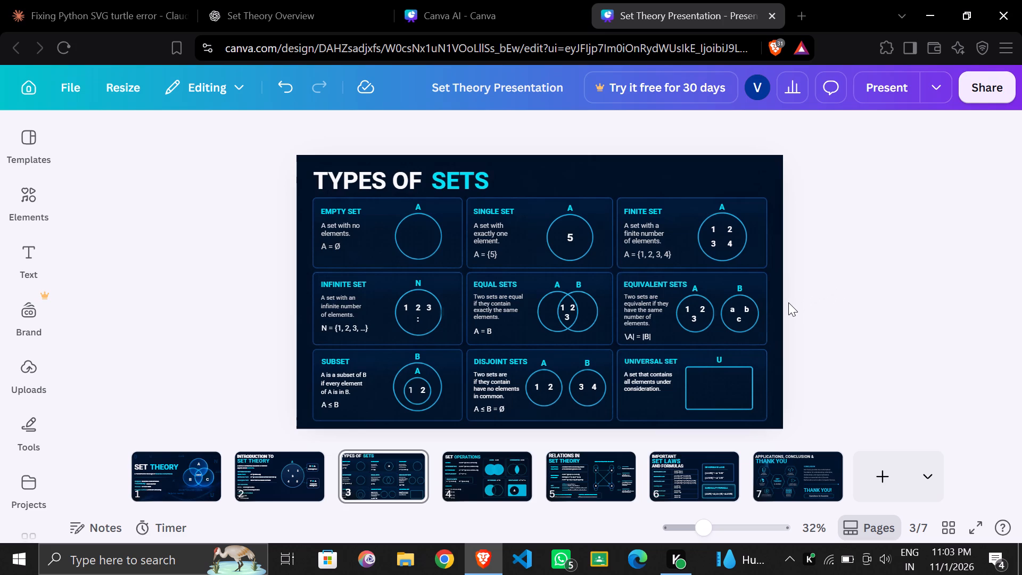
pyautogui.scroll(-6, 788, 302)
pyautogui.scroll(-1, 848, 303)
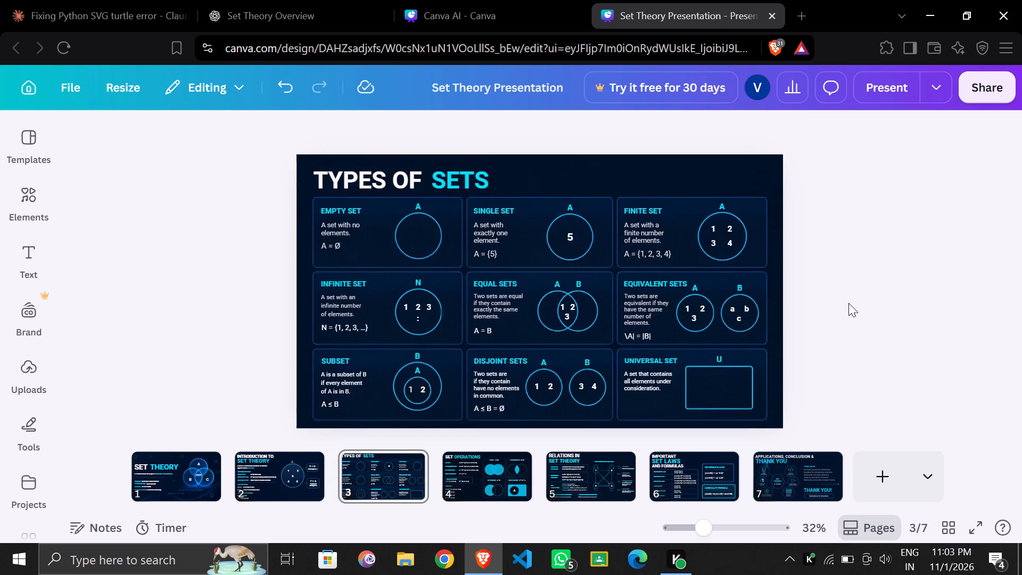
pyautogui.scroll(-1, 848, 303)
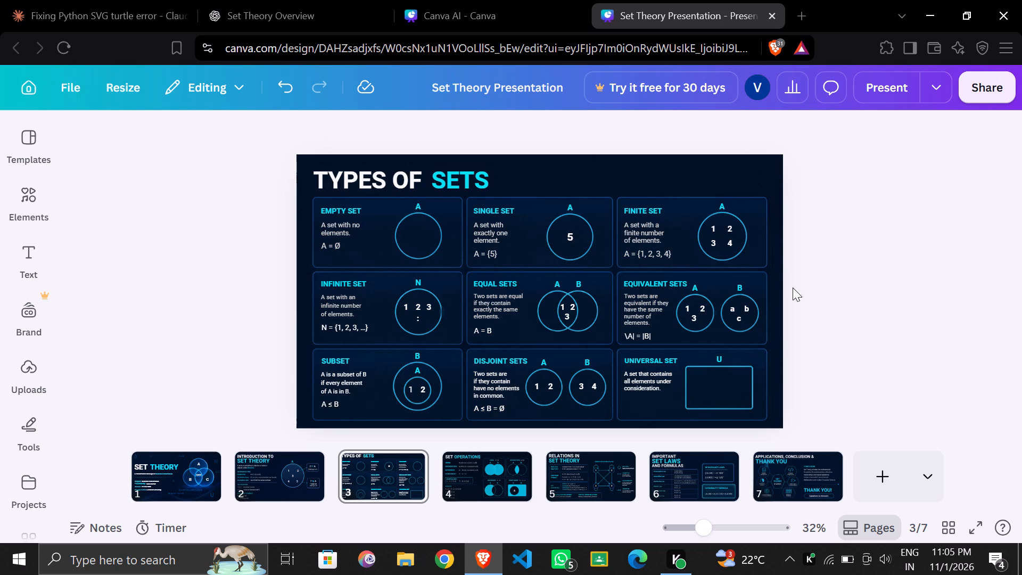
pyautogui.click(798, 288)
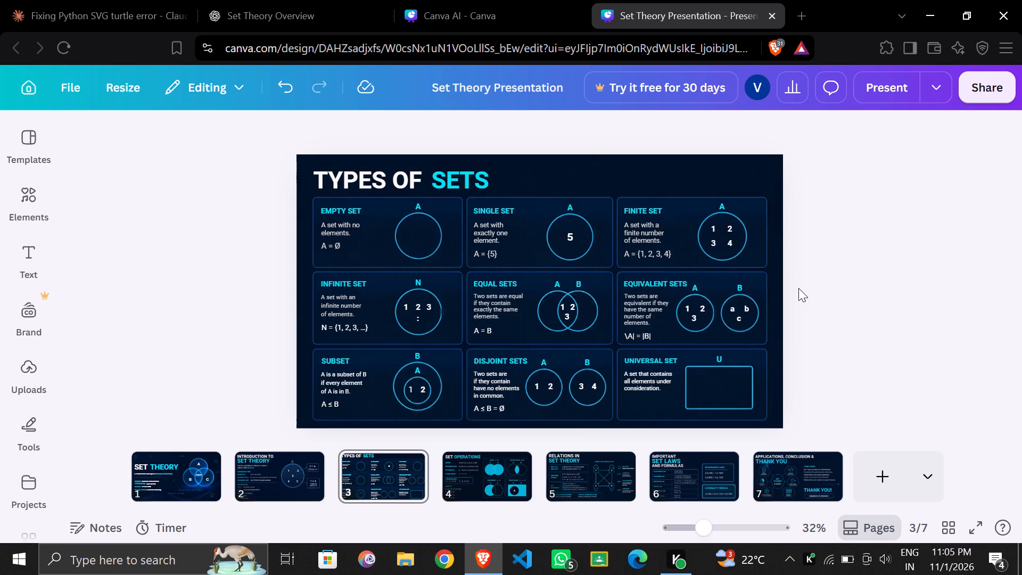
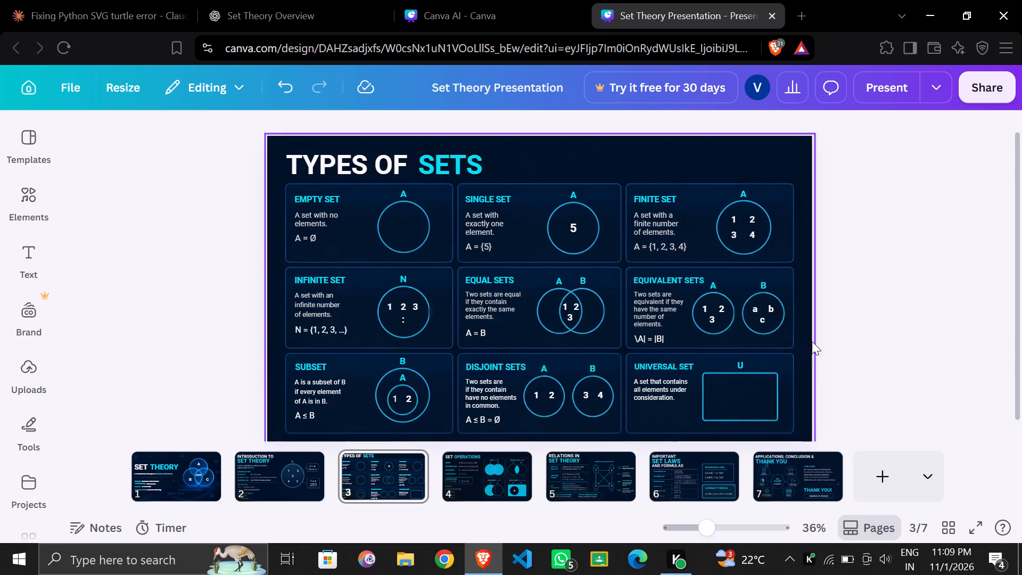
# On slide 4, Set Operations, shorten the Union definition in the operations list to just A u B.
pyautogui.click(491, 472)
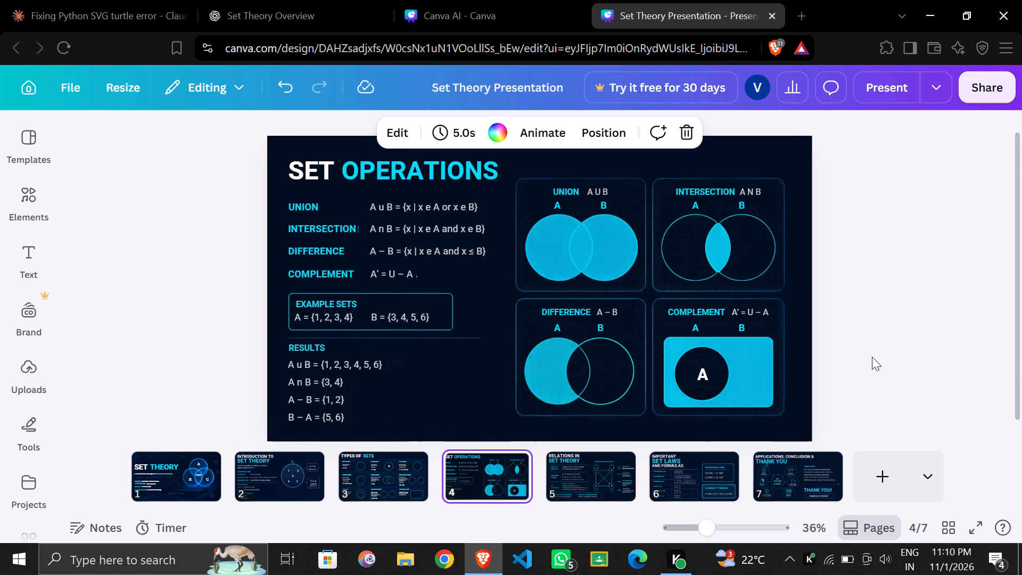
pyautogui.click(461, 201)
pyautogui.click(469, 207)
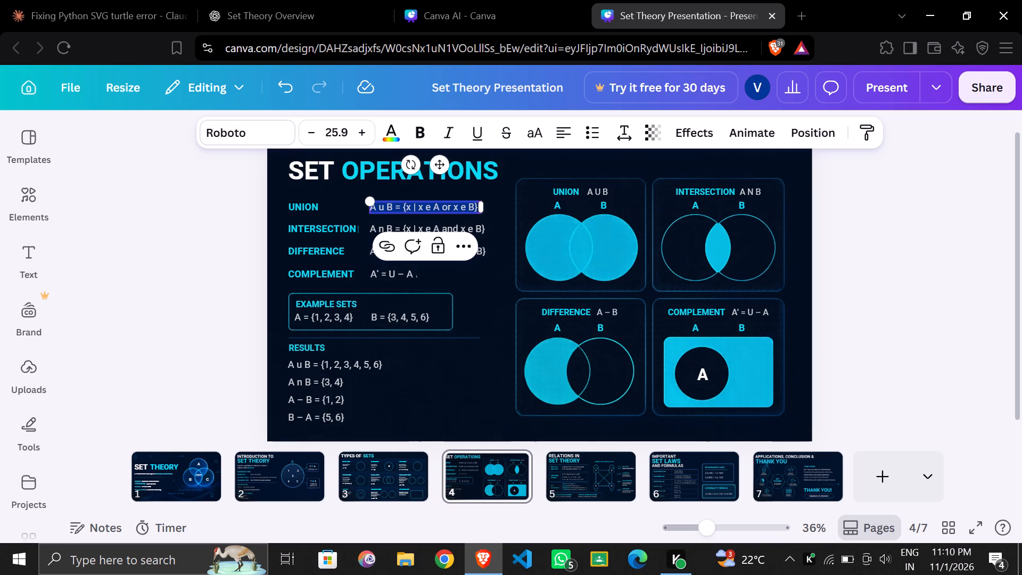
pyautogui.click(469, 207)
pyautogui.press('Right')
pyautogui.press('Right')
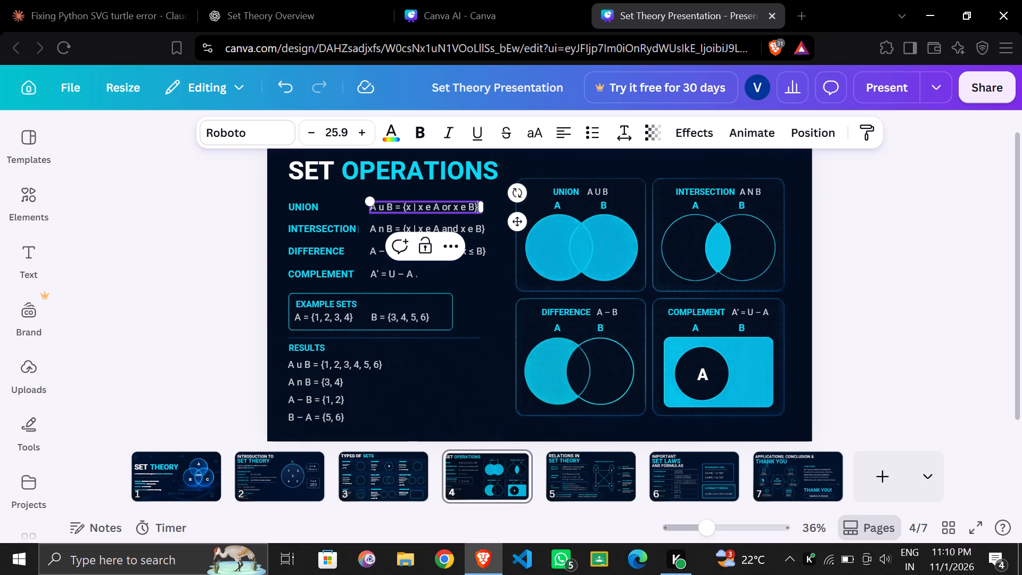
pyautogui.press('BackSpace')
pyautogui.press('BackSpace')
pyautogui.press('BackSpace')
pyautogui.press('BackSpace')
pyautogui.press('BackSpace')
pyautogui.press('BackSpace')
pyautogui.press('BackSpace')
pyautogui.press('BackSpace')
pyautogui.press('BackSpace')
pyautogui.press('BackSpace')
pyautogui.press('BackSpace')
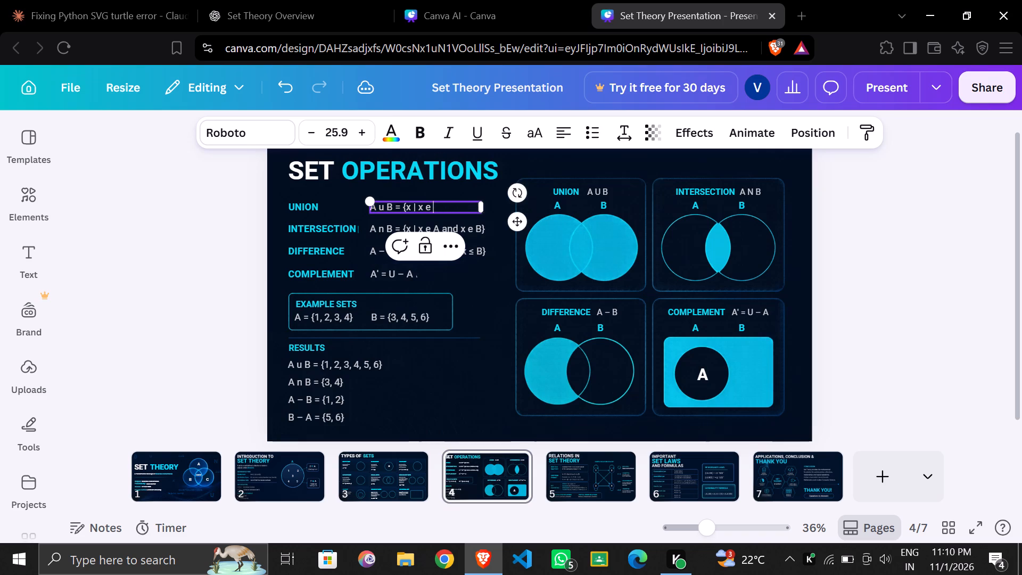
pyautogui.press('BackSpace')
pyautogui.press('BackSpace')
pyautogui.press('BackSpace')
pyautogui.press('BackSpace')
pyautogui.press('BackSpace')
pyautogui.press('BackSpace')
pyautogui.press('BackSpace')
pyautogui.press('BackSpace')
pyautogui.press('BackSpace')
pyautogui.press('BackSpace')
pyautogui.press('BackSpace')
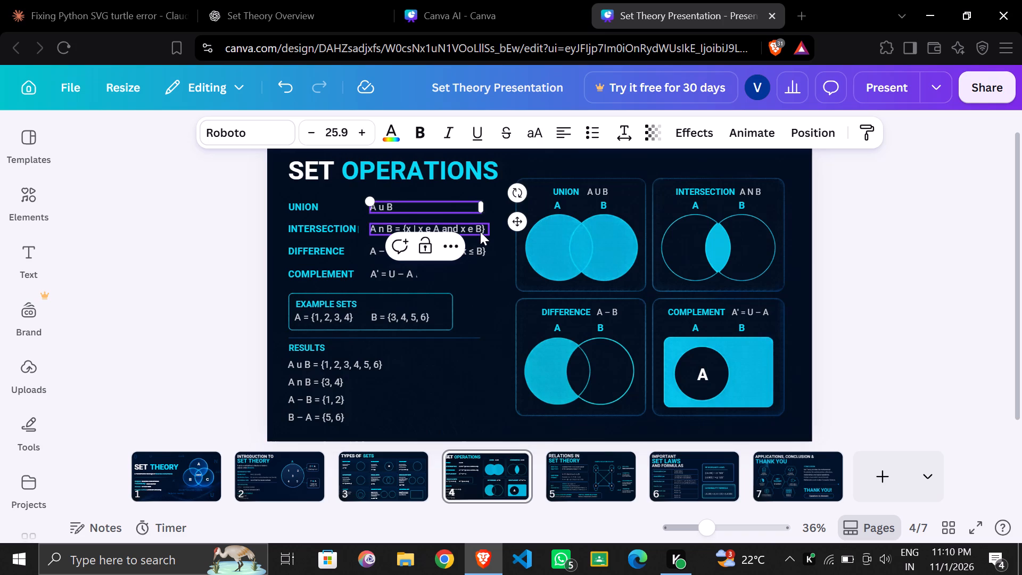
# Shorten the Intersection definition in the operations list to just A n B.
pyautogui.click(480, 228)
pyautogui.click(480, 228)
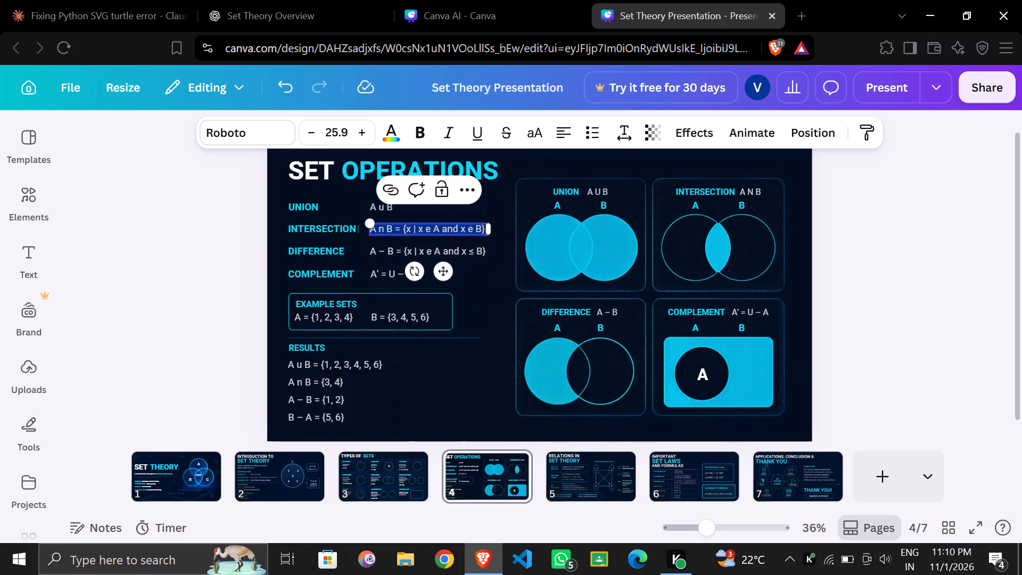
pyautogui.click(481, 229)
pyautogui.press('Right')
pyautogui.press('BackSpace')
pyautogui.press('BackSpace')
pyautogui.press('BackSpace')
pyautogui.press('BackSpace')
pyautogui.press('BackSpace')
pyautogui.press('BackSpace')
pyautogui.press('BackSpace')
pyautogui.press('BackSpace')
pyautogui.press('BackSpace')
pyautogui.press('BackSpace')
pyautogui.press('BackSpace')
pyautogui.press('BackSpace')
pyautogui.press('BackSpace')
pyautogui.press('BackSpace')
pyautogui.press('BackSpace')
pyautogui.press('BackSpace')
pyautogui.press('BackSpace')
pyautogui.press('BackSpace')
pyautogui.press('BackSpace')
pyautogui.press('BackSpace')
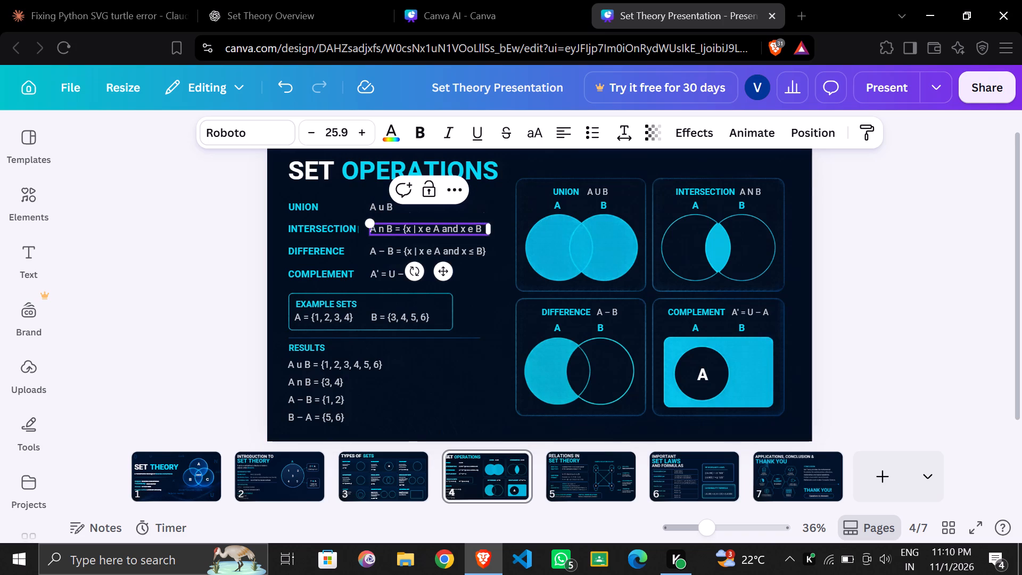
pyautogui.press('BackSpace')
pyautogui.press('BackSpace')
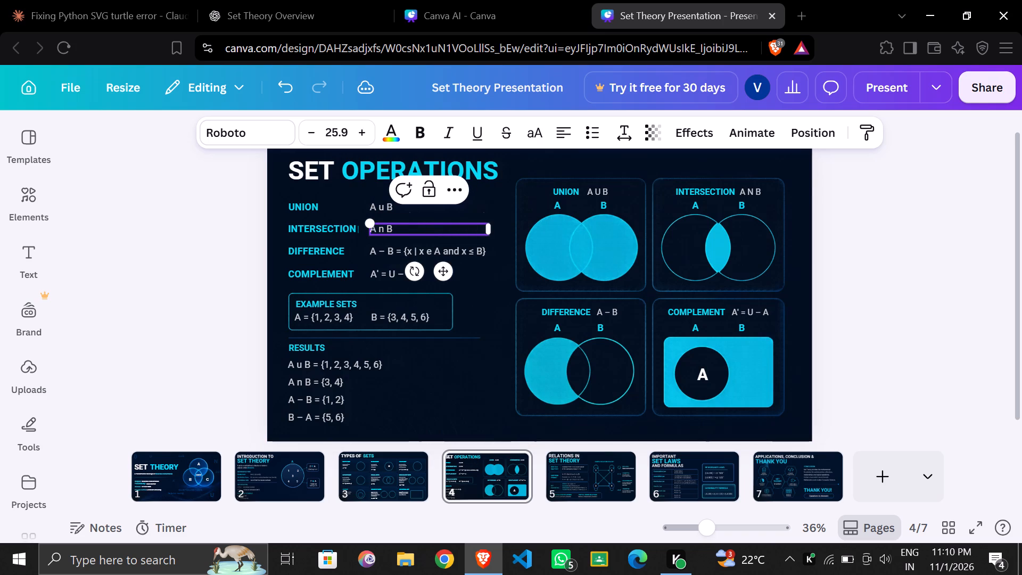
# Shorten the Difference definition in the operations list to just A − B.
pyautogui.doubleClick(478, 250)
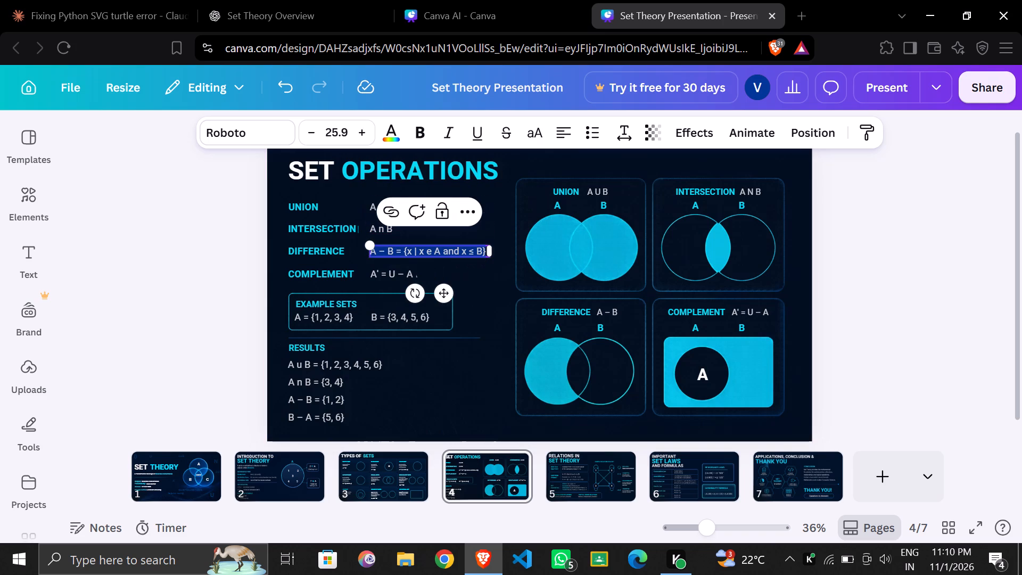
pyautogui.click(478, 250)
pyautogui.press('Right')
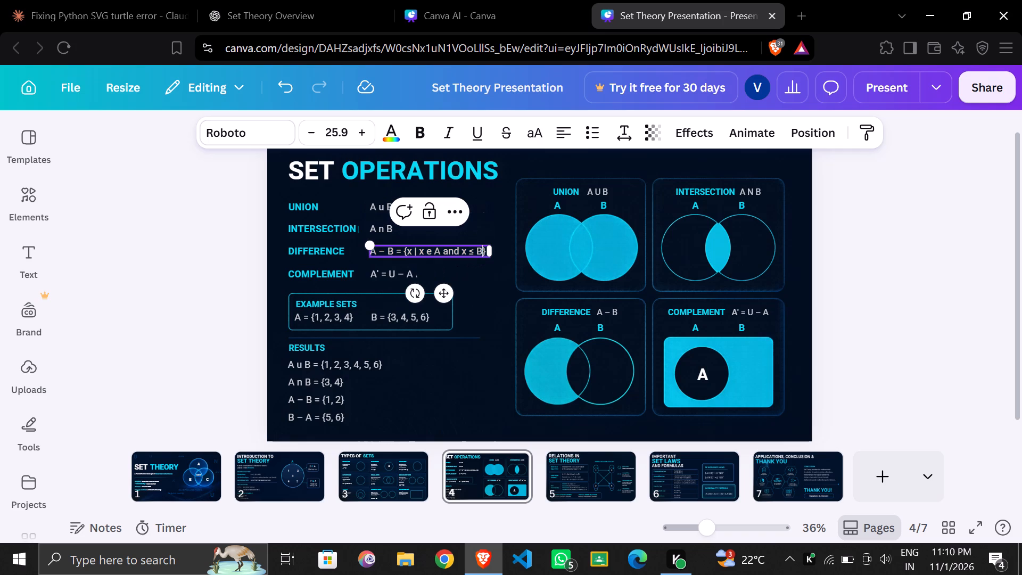
pyautogui.press('Right')
pyautogui.press('BackSpace')
pyautogui.press('BackSpace')
pyautogui.press('BackSpace')
pyautogui.press('BackSpace')
pyautogui.press('BackSpace')
pyautogui.press('BackSpace')
pyautogui.press('BackSpace')
pyautogui.press('BackSpace')
pyautogui.press('BackSpace')
pyautogui.press('BackSpace')
pyautogui.press('BackSpace')
pyautogui.press('BackSpace')
pyautogui.press('BackSpace')
pyautogui.press('BackSpace')
pyautogui.press('BackSpace')
pyautogui.press('BackSpace')
pyautogui.press('BackSpace')
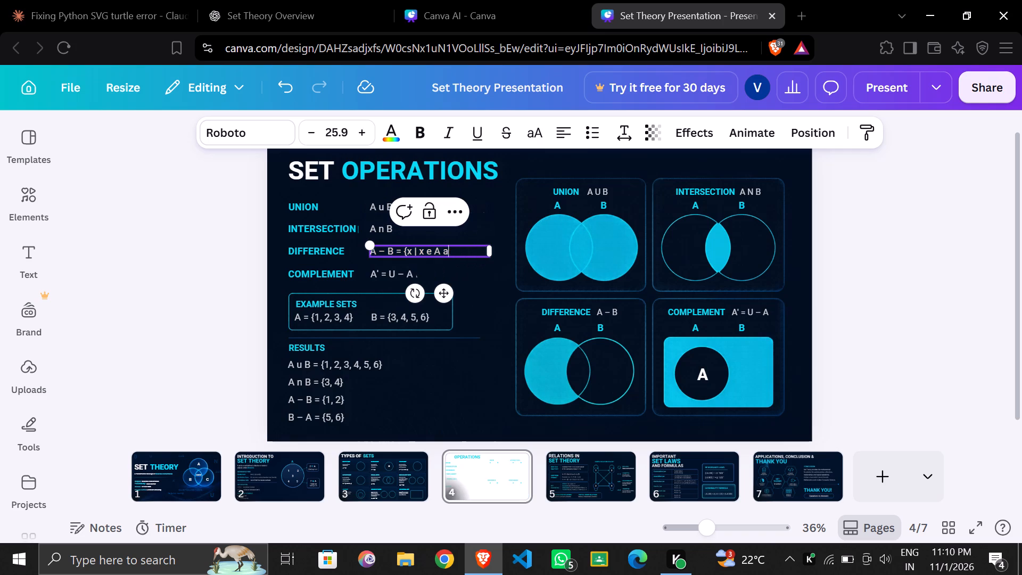
pyautogui.press('BackSpace')
pyautogui.press('BackSpace')
pyautogui.press('BackSpace')
pyautogui.press('BackSpace')
pyautogui.press('BackSpace')
pyautogui.press('BackSpace')
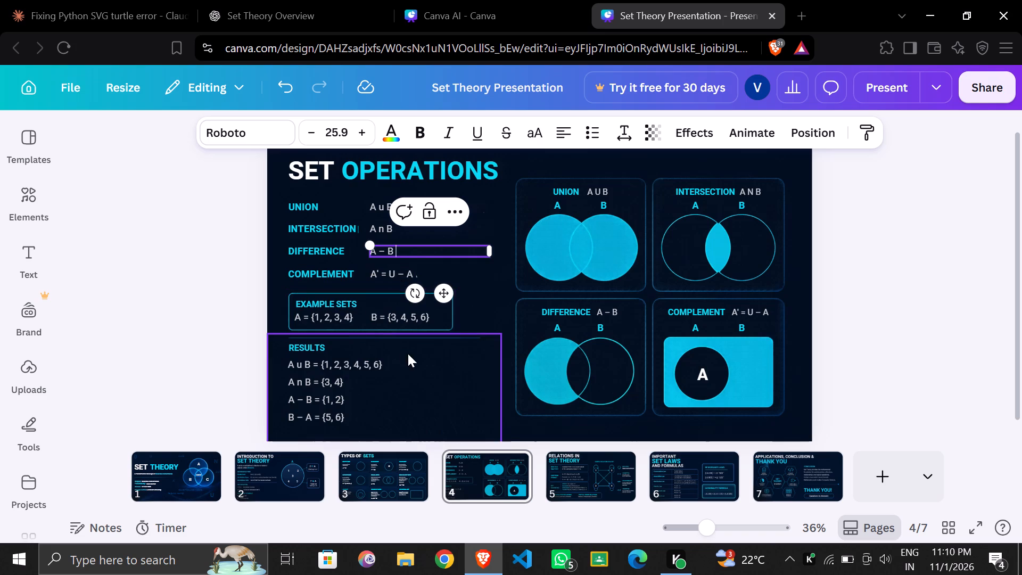
pyautogui.click(859, 271)
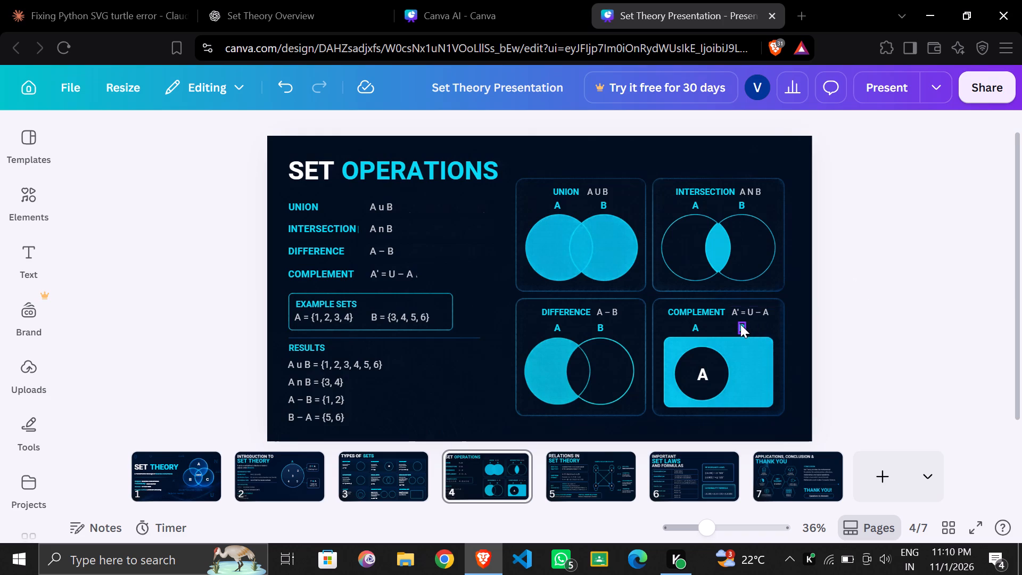
# Delete the Complement card's frame, diagram shape, heading, A' = U − A formula, and the A and B labels above the diagram.
pyautogui.click(783, 338)
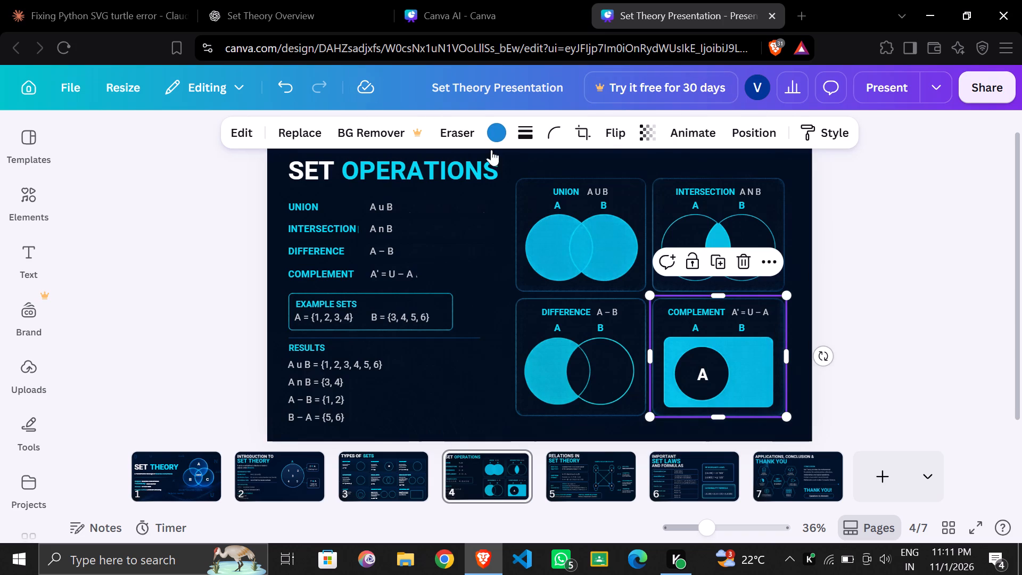
pyautogui.press('Delete')
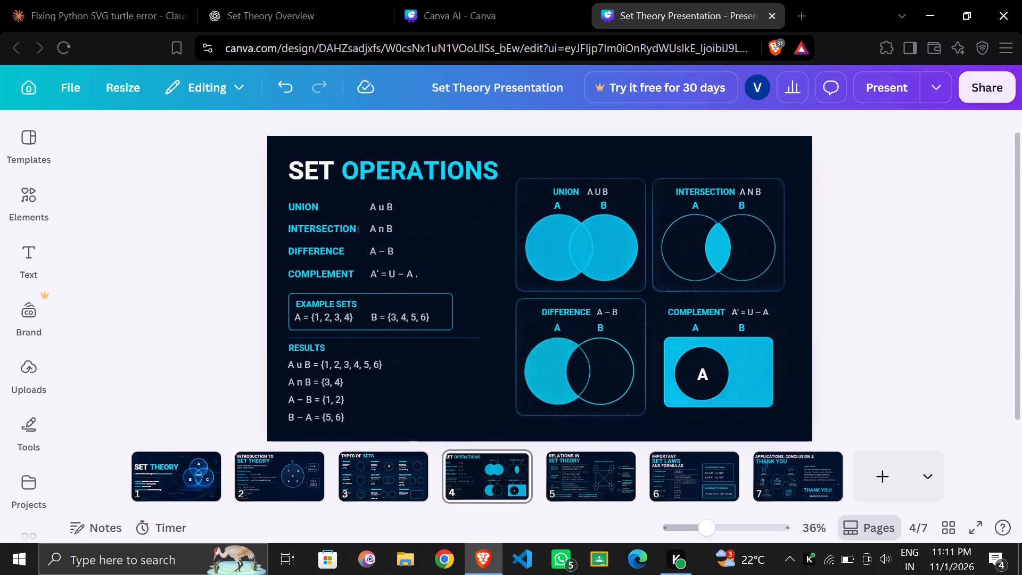
pyautogui.click(728, 356)
pyautogui.press('Delete')
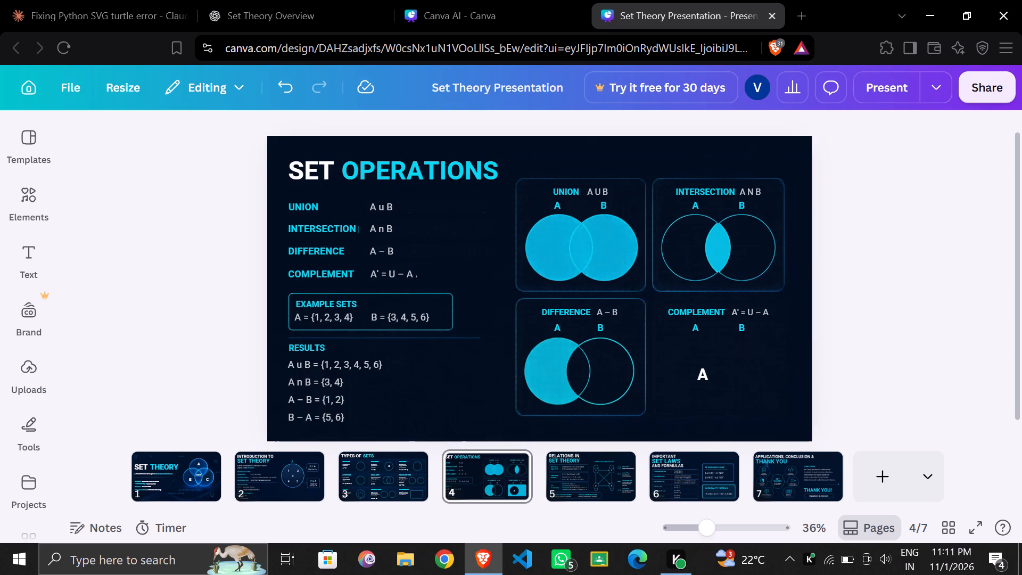
pyautogui.click(692, 313)
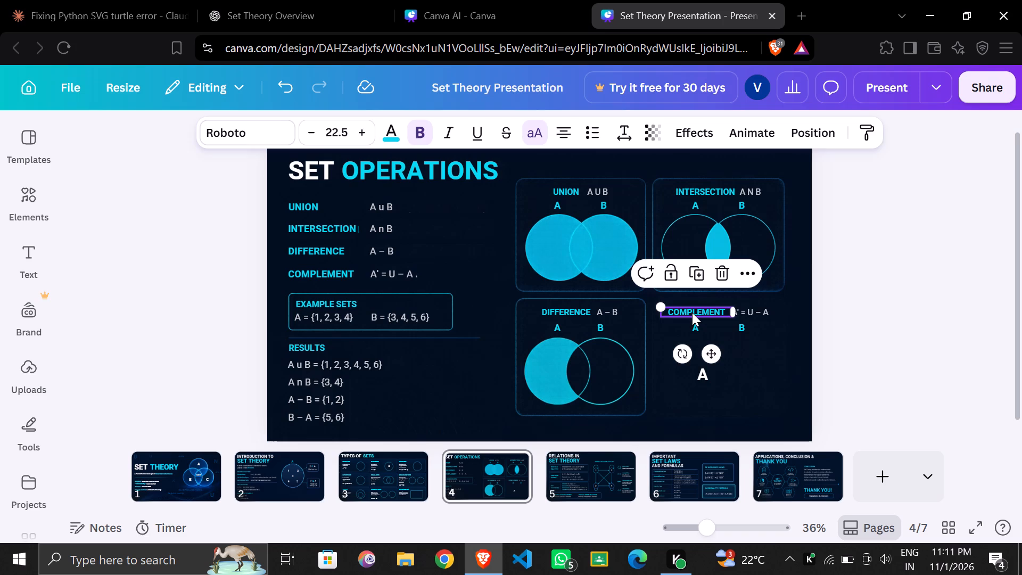
pyautogui.press('Delete')
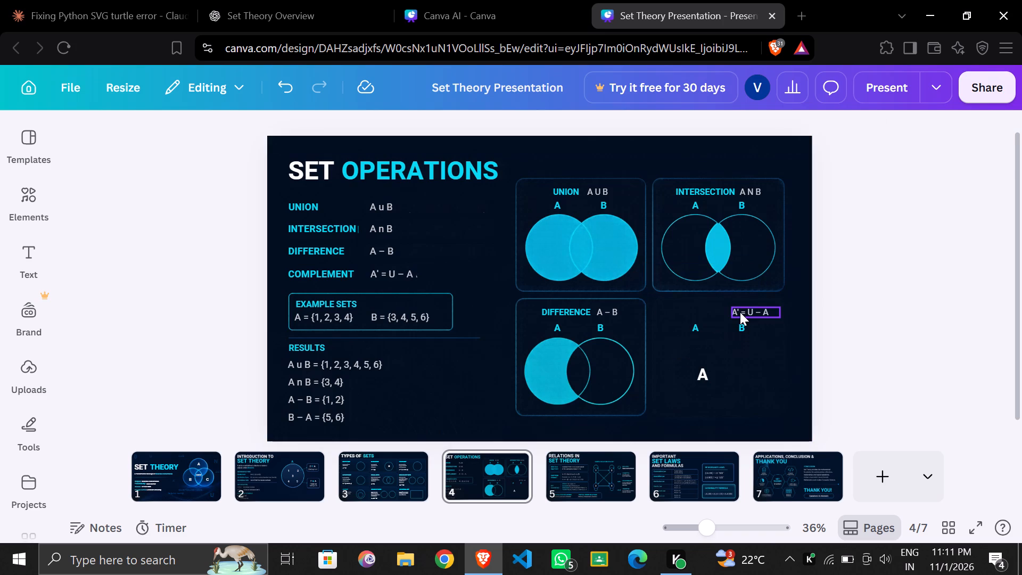
pyautogui.click(740, 312)
pyautogui.press('Delete')
pyautogui.click(741, 327)
pyautogui.press('Delete')
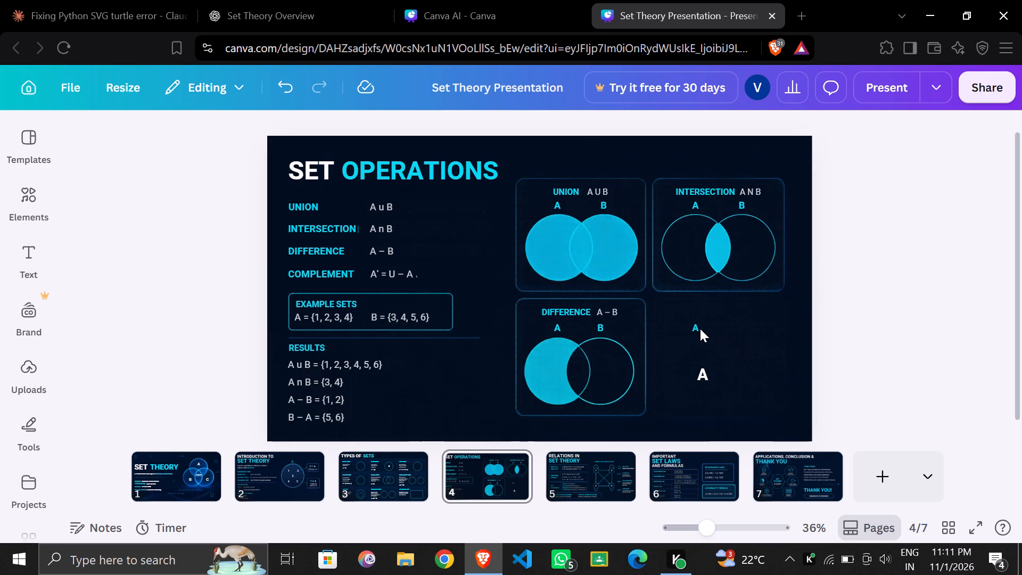
pyautogui.click(696, 327)
pyautogui.press('Delete')
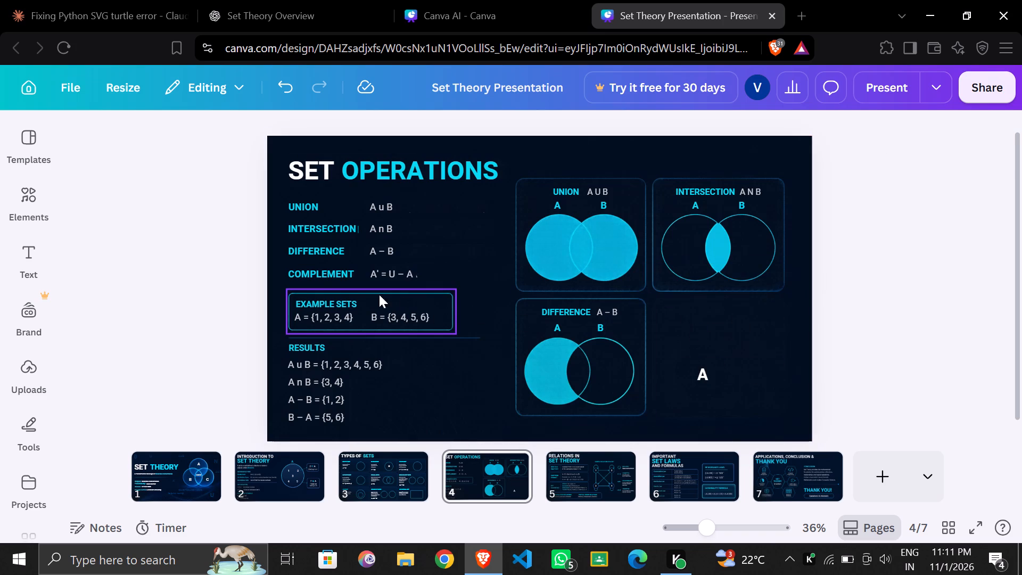
# Delete the Complement heading and its A' = U − A formula from the operations list.
pyautogui.click(333, 274)
pyautogui.press('Delete')
pyautogui.click(386, 270)
pyautogui.press('Delete')
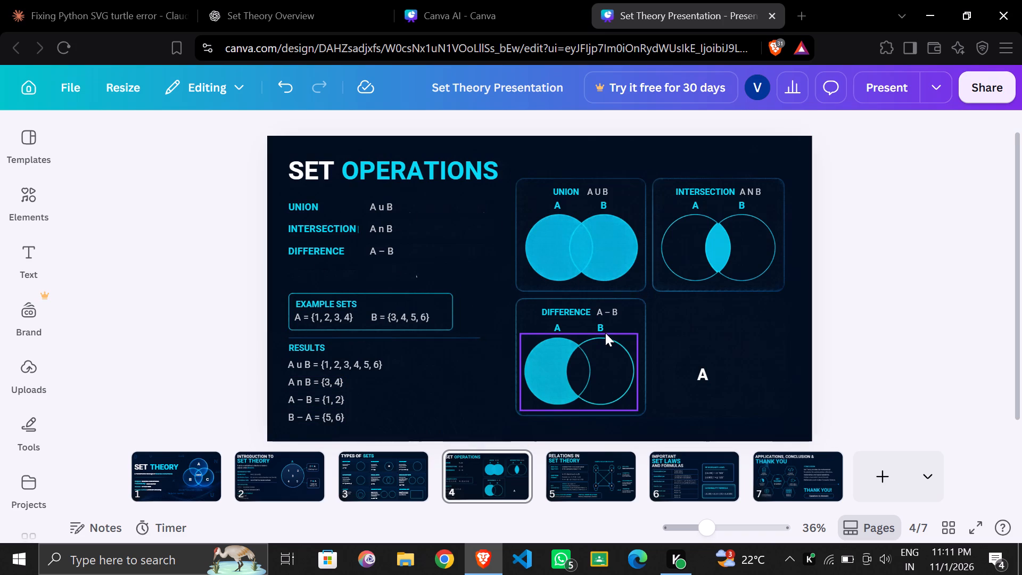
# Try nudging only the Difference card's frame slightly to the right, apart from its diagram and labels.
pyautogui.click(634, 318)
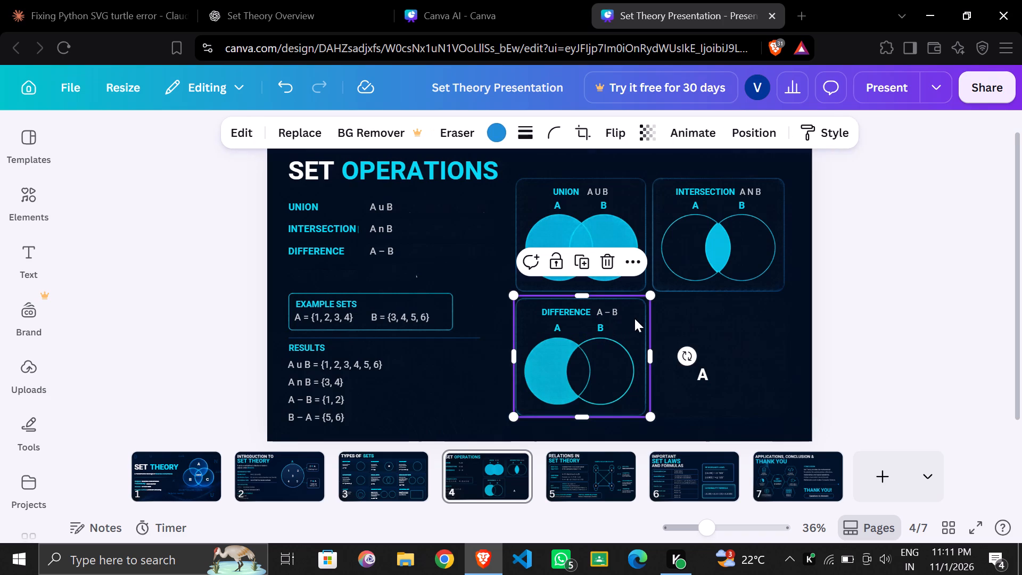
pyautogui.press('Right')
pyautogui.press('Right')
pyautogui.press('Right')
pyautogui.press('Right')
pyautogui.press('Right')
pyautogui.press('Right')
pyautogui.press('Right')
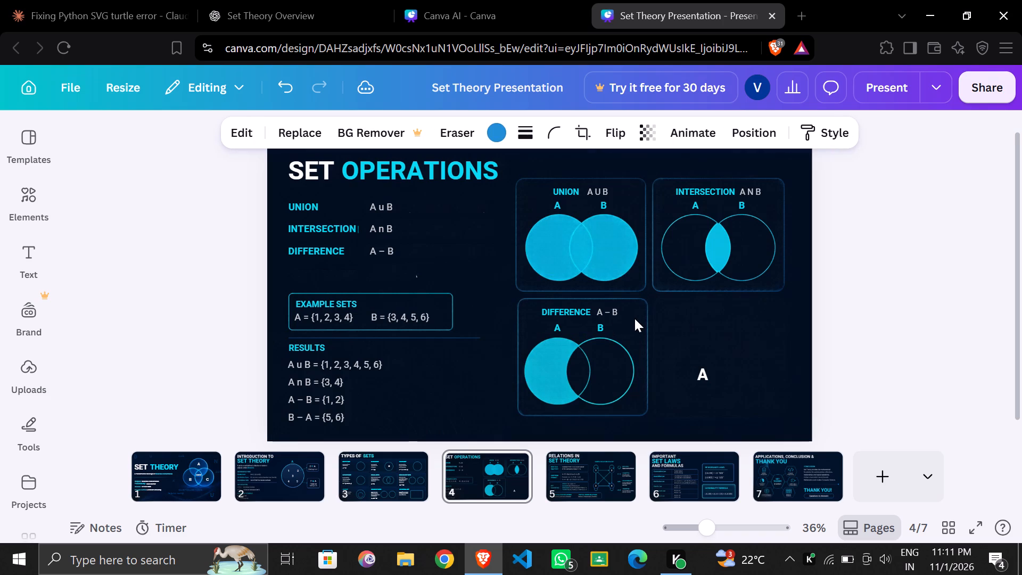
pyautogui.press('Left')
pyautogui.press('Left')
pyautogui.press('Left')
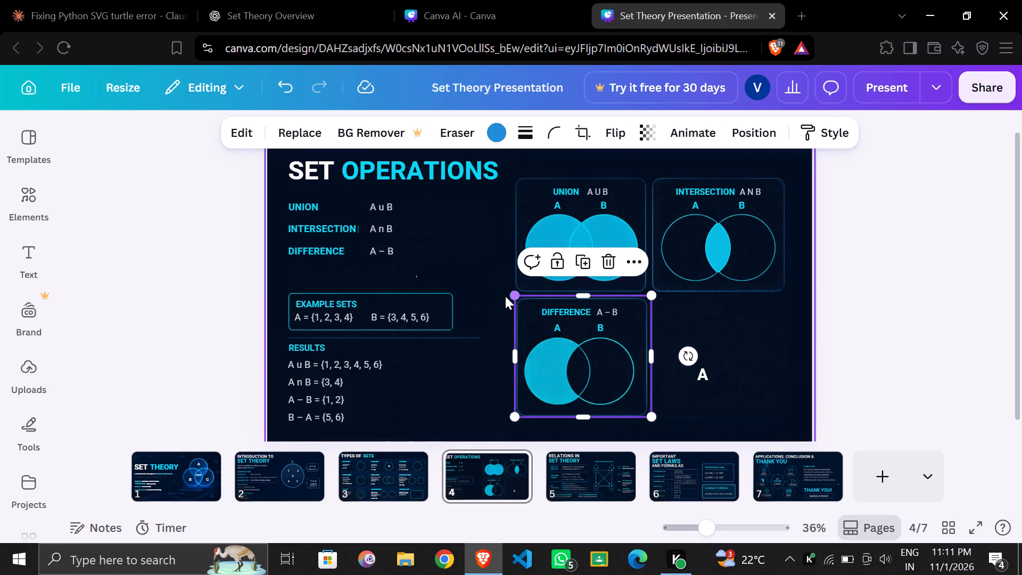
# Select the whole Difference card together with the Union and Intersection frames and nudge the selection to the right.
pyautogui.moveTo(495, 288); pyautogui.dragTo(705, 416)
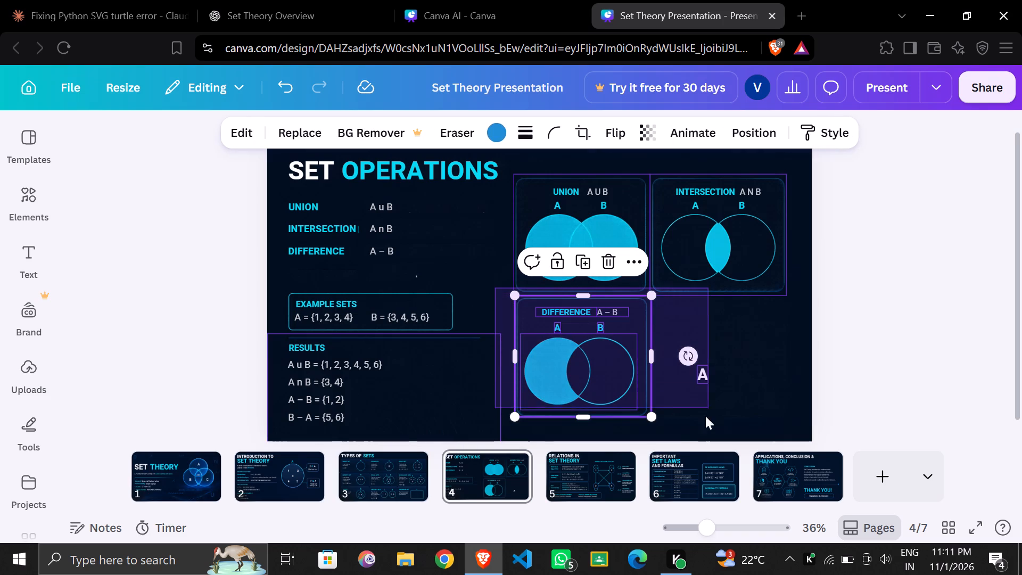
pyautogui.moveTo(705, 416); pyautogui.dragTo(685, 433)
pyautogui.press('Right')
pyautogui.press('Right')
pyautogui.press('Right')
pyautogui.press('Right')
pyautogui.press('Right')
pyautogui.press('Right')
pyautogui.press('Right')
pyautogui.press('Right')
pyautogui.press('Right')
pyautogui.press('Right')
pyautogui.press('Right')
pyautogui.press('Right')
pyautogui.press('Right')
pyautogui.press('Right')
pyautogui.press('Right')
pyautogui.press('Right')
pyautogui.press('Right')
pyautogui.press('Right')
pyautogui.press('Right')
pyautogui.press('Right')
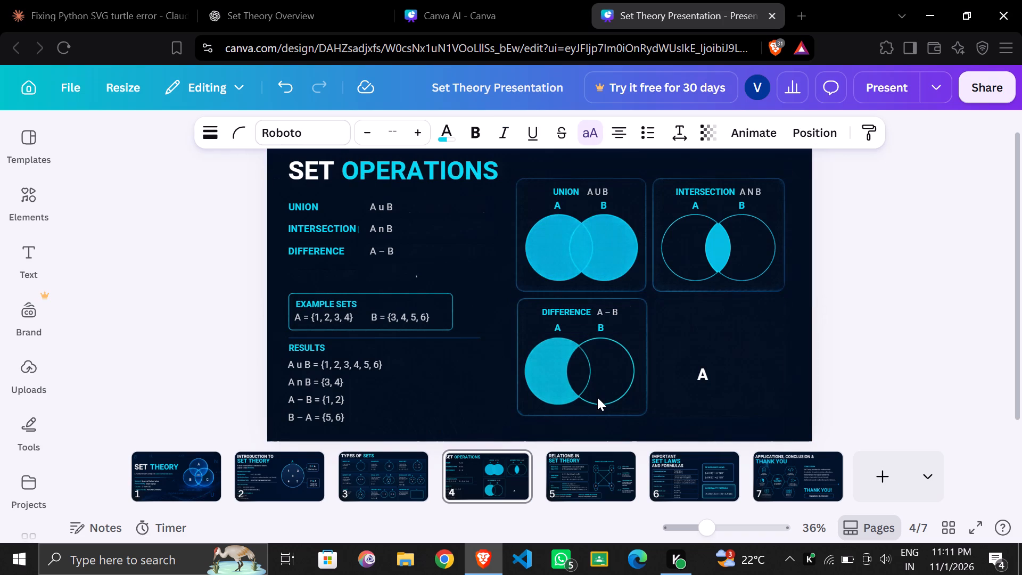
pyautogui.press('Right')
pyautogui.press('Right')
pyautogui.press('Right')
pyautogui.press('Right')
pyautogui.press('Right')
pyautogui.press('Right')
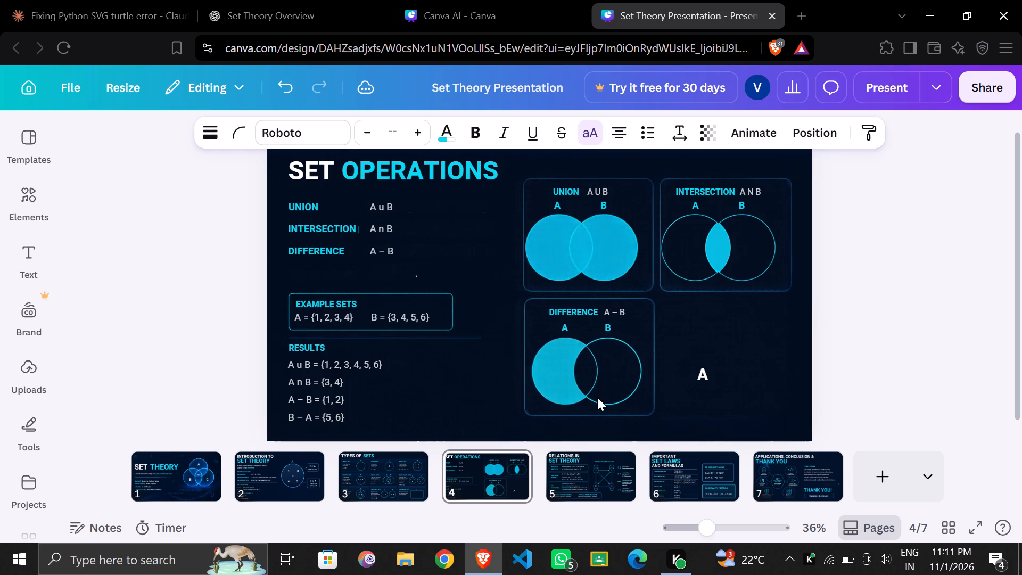
# Nudge the selected Difference card and the Union and Intersection frames back left until the frames sit evenly around their diagrams.
pyautogui.press('Left')
pyautogui.press('Left')
pyautogui.press('Left')
pyautogui.press('Left')
pyautogui.press('Left')
pyautogui.press('Left')
pyautogui.press('Left')
pyautogui.press('Left')
pyautogui.press('Left')
pyautogui.press('Left')
pyautogui.press('Left')
pyautogui.press('Left')
pyautogui.press('Left')
pyautogui.press('Left')
pyautogui.press('Left')
pyautogui.press('Left')
pyautogui.press('Left')
pyautogui.press('Left')
pyautogui.press('Left')
pyautogui.press('Left')
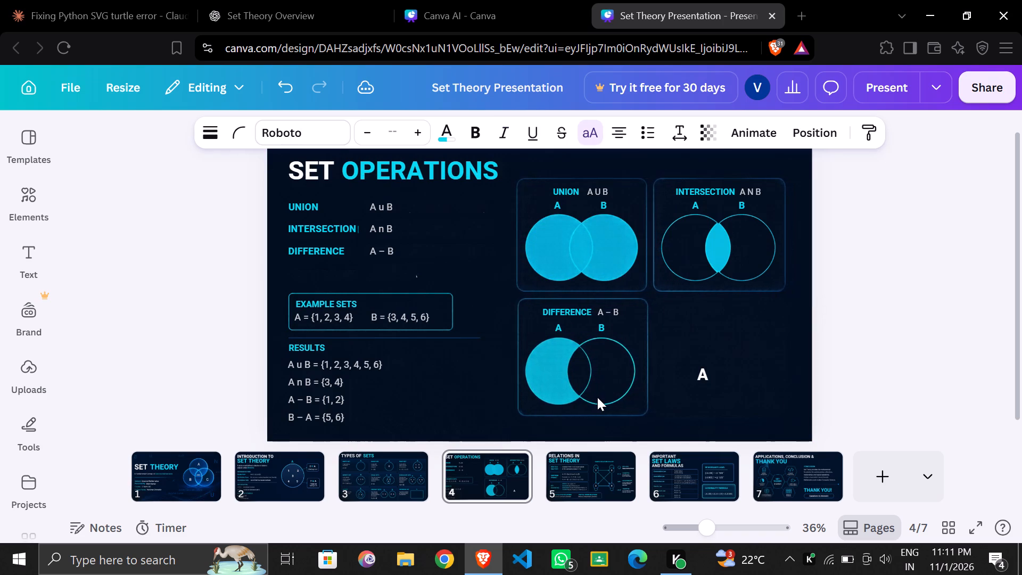
pyautogui.press('Left')
pyautogui.press('Left')
pyautogui.press('Left')
pyautogui.press('Left')
pyautogui.press('Left')
pyautogui.press('Left')
pyautogui.press('Left')
pyautogui.press('Left')
pyautogui.press('Left')
pyautogui.press('Left')
pyautogui.press('Left')
pyautogui.press('Left')
pyautogui.press('Left')
pyautogui.press('Left')
pyautogui.press('Left')
pyautogui.press('Left')
pyautogui.press('Left')
pyautogui.press('Left')
pyautogui.press('Left')
pyautogui.press('Left')
pyautogui.press('Right')
pyautogui.press('Right')
pyautogui.press('Right')
pyautogui.press('Right')
pyautogui.press('Right')
pyautogui.press('Right')
pyautogui.press('Right')
pyautogui.press('Right')
pyautogui.press('Right')
pyautogui.press('Right')
pyautogui.press('Right')
pyautogui.press('Right')
pyautogui.press('Right')
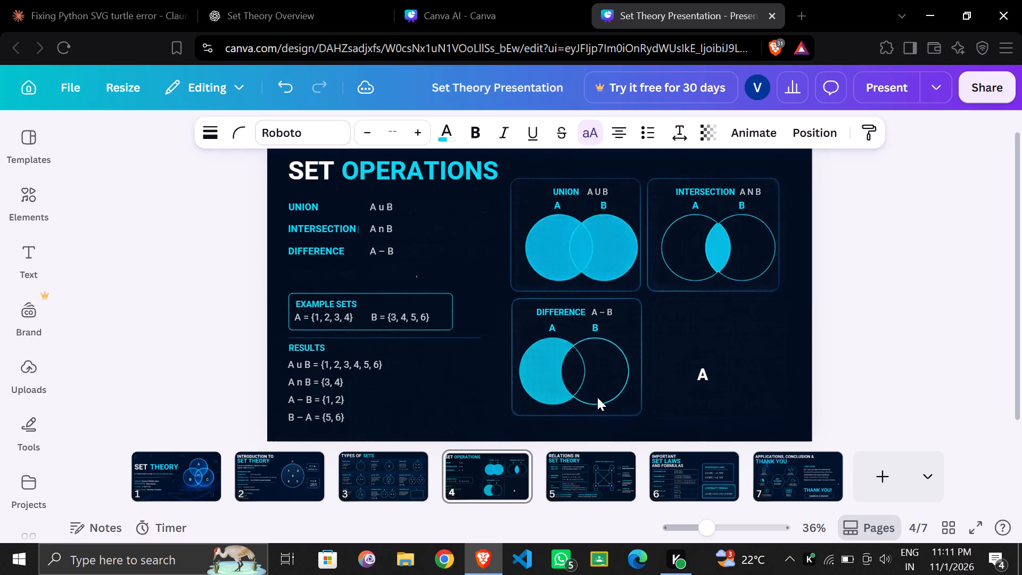
pyautogui.press('Right')
pyautogui.press('Right')
pyautogui.press('Right')
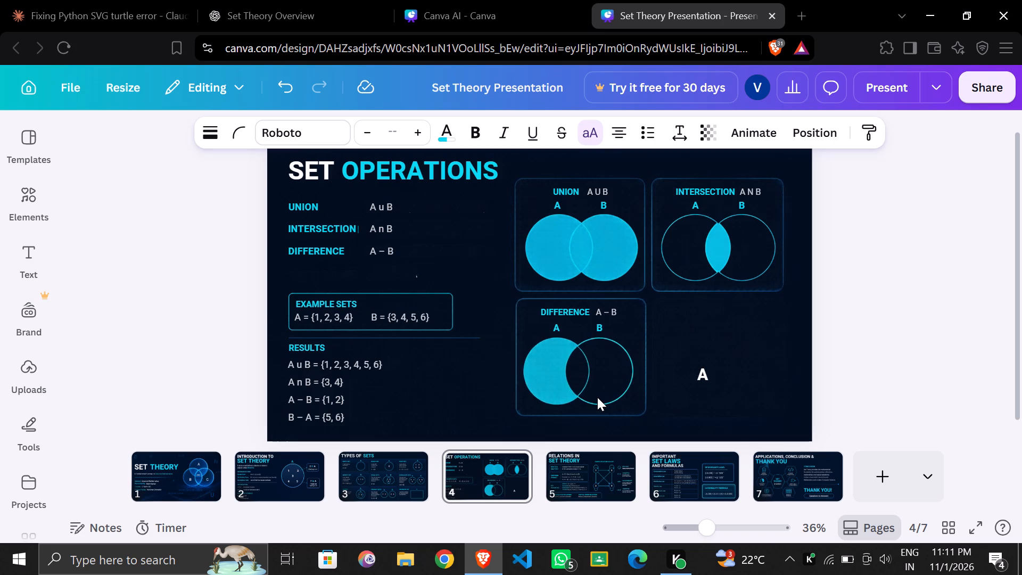
pyautogui.click(339, 225)
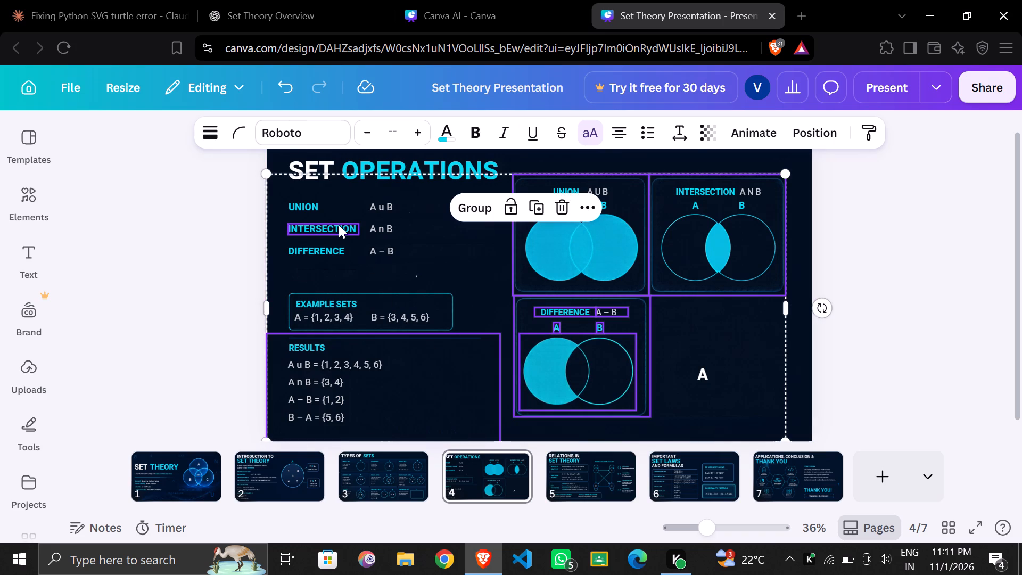
pyautogui.click(168, 209)
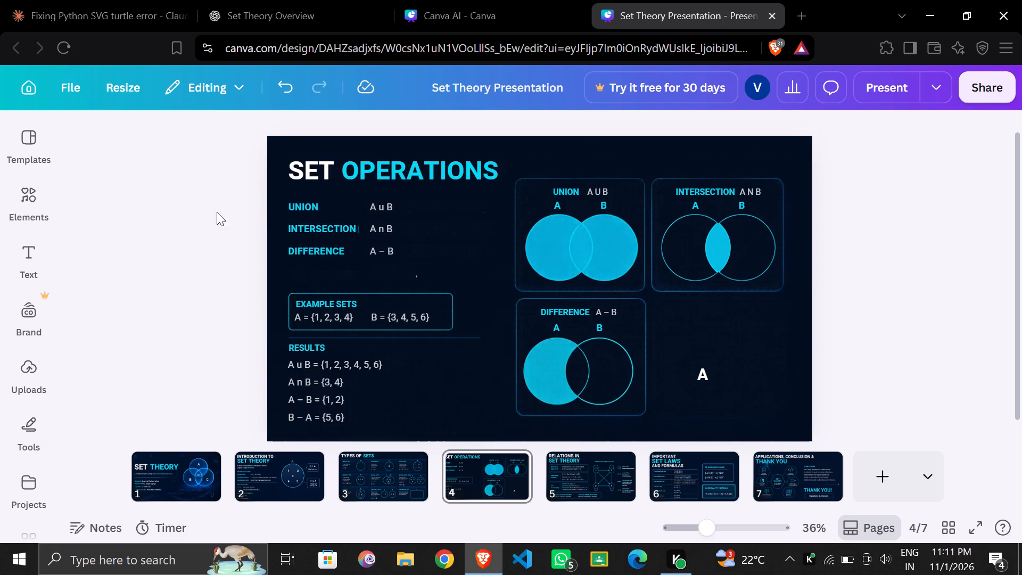
# Nudge the Intersection heading in the operations list very slightly to the right.
pyautogui.click(347, 228)
pyautogui.press('Right')
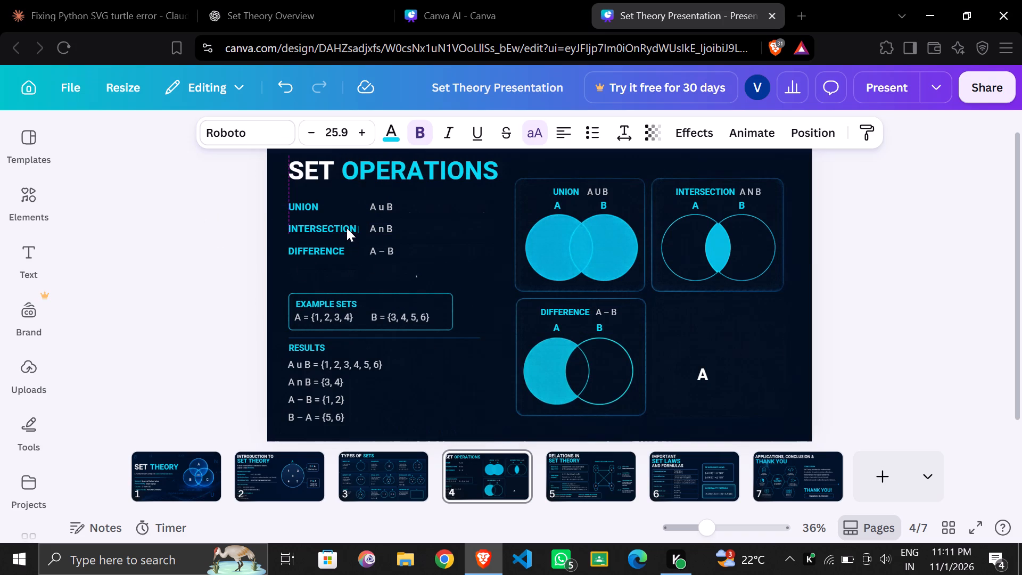
pyautogui.press('Right')
pyautogui.press('Right')
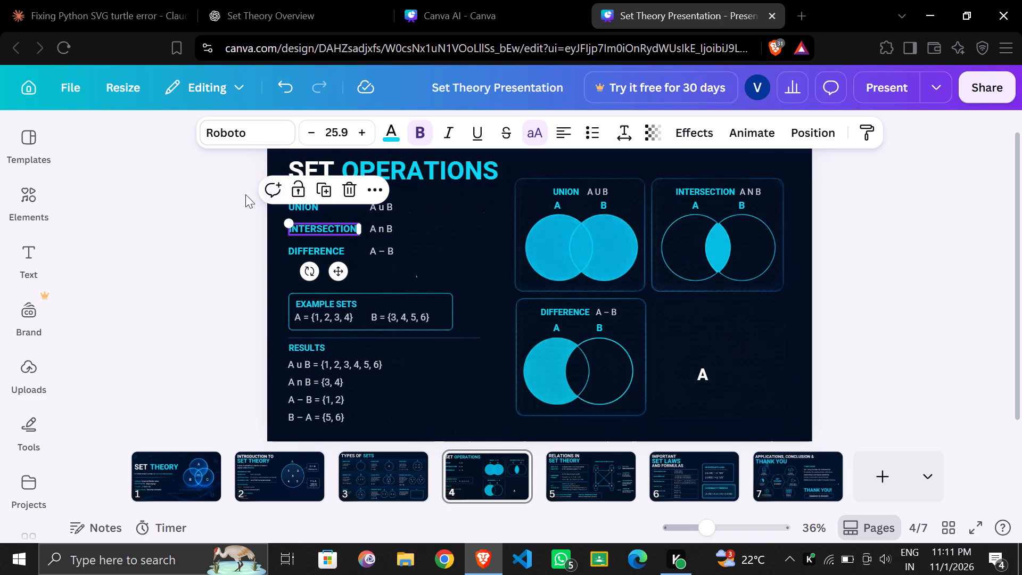
pyautogui.click(218, 187)
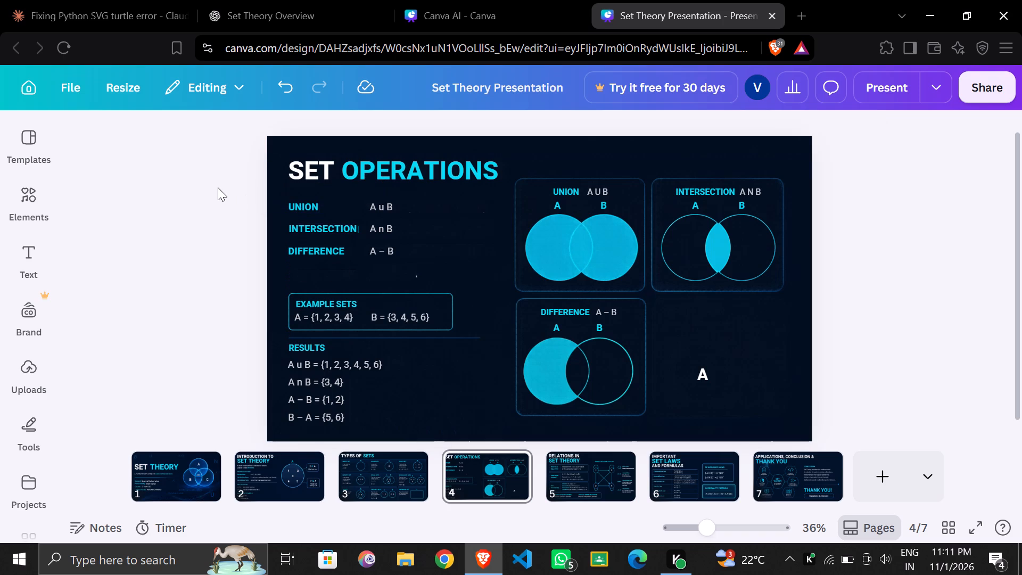
# Select the Union, Intersection and Difference headings with their formulas in the operations list and nudge them slightly down.
pyautogui.click(283, 188)
pyautogui.moveTo(283, 188); pyautogui.dragTo(389, 262)
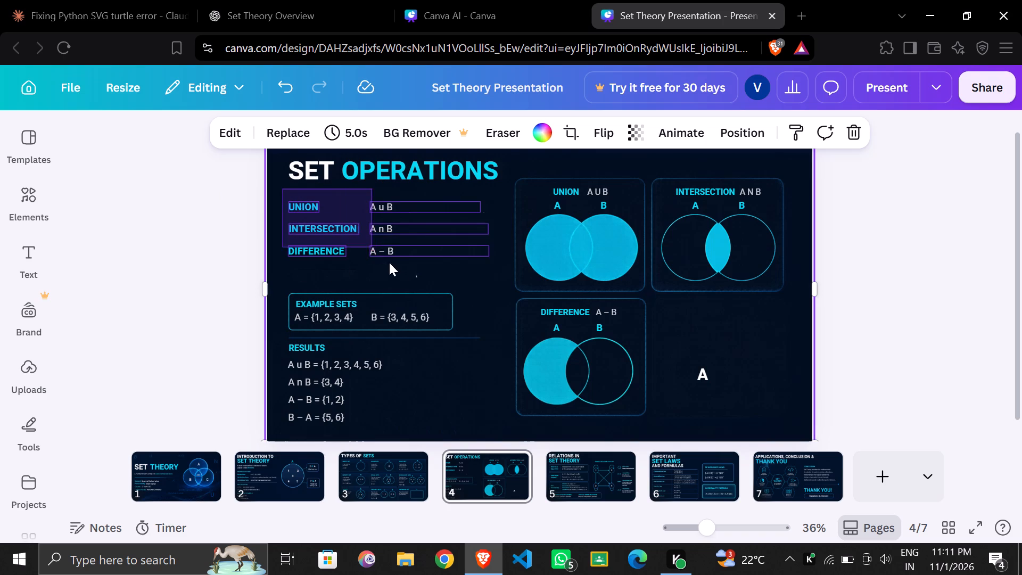
pyautogui.moveTo(389, 262); pyautogui.dragTo(494, 276)
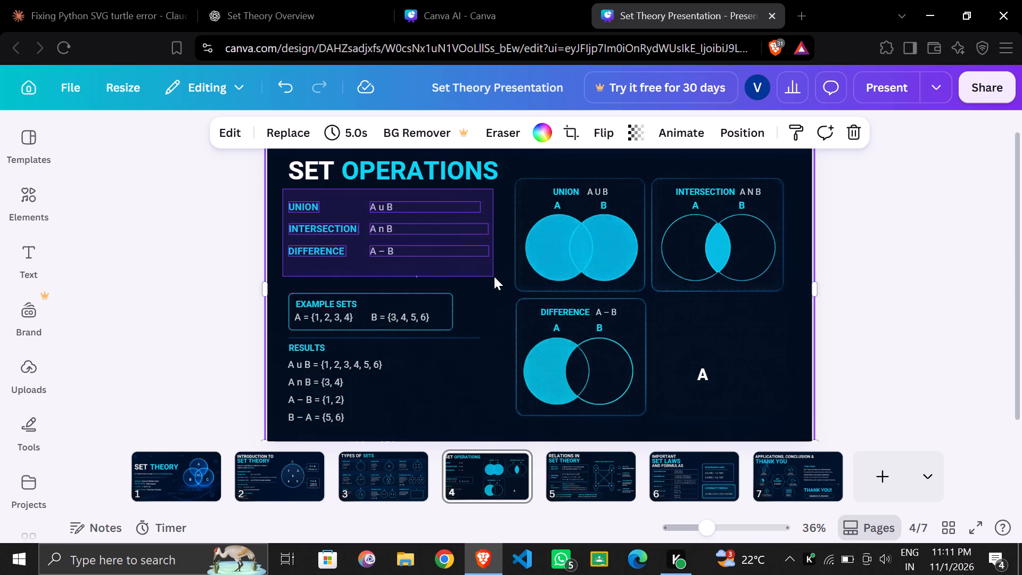
pyautogui.moveTo(494, 276); pyautogui.dragTo(494, 277)
pyautogui.press('Down')
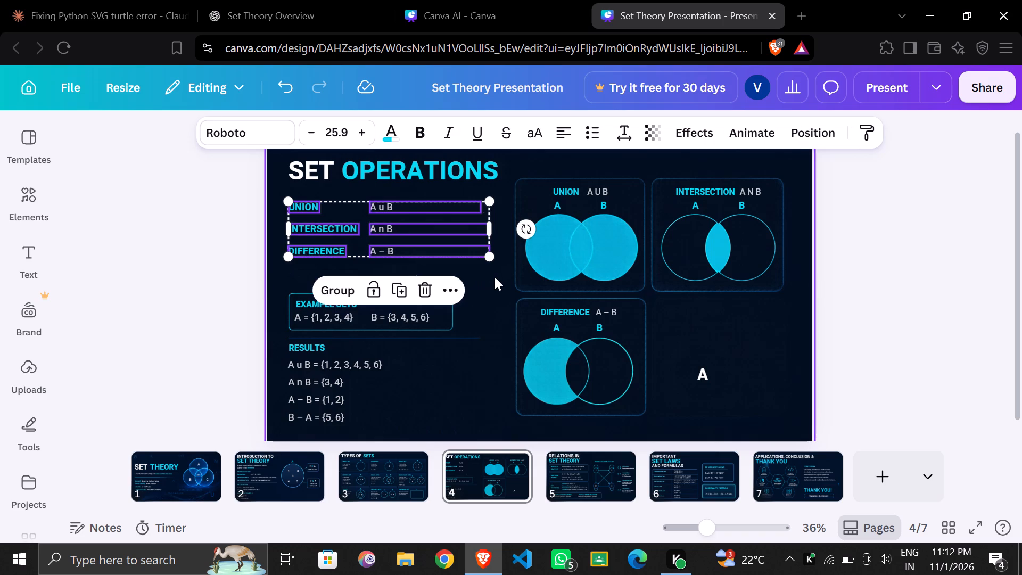
pyautogui.press('Down')
pyautogui.press('Down')
pyautogui.press('Down')
pyautogui.press('Down')
pyautogui.press('Down')
pyautogui.press('Down')
pyautogui.press('Down')
pyautogui.press('Down')
pyautogui.press('Down')
pyautogui.press('Down')
pyautogui.press('Down')
pyautogui.press('Down')
pyautogui.press('Down')
pyautogui.press('Down')
pyautogui.press('Down')
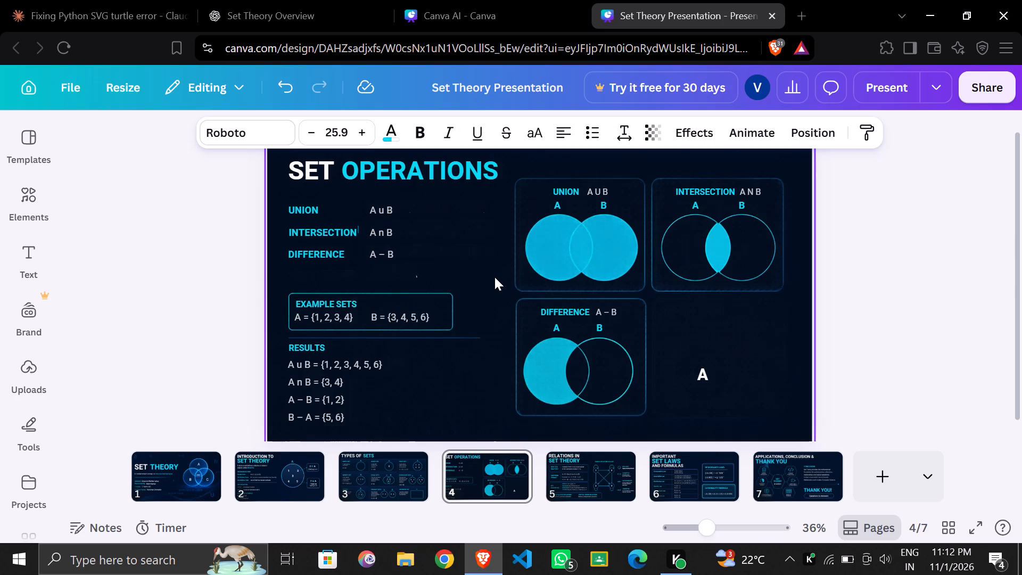
pyautogui.press('Up')
pyautogui.press('Up')
pyautogui.press('Up')
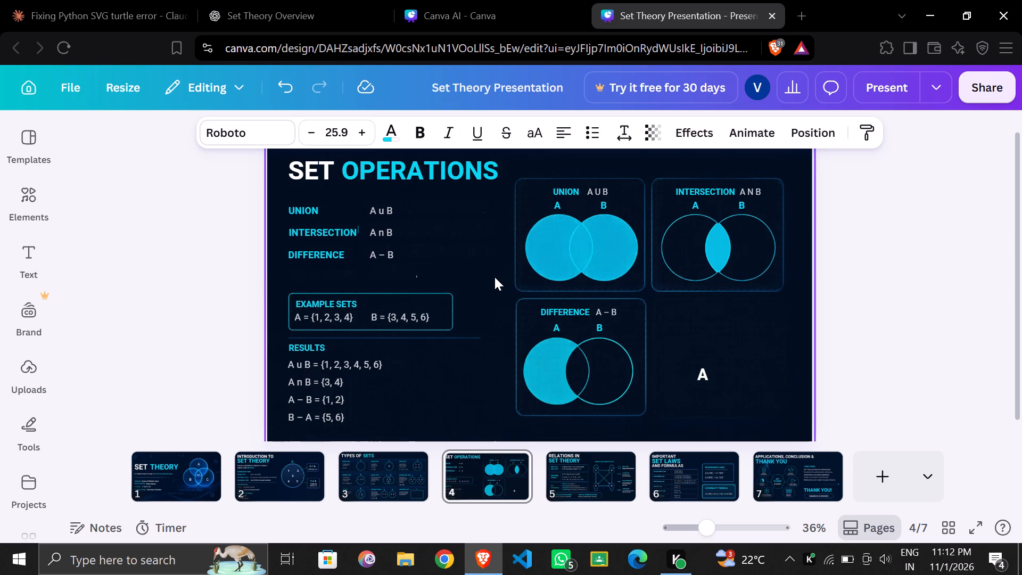
# Enlarge the selected operations list proportionally to a text size of about 29.9 and nudge it slightly left.
pyautogui.moveTo(490, 263); pyautogui.dragTo(515, 297)
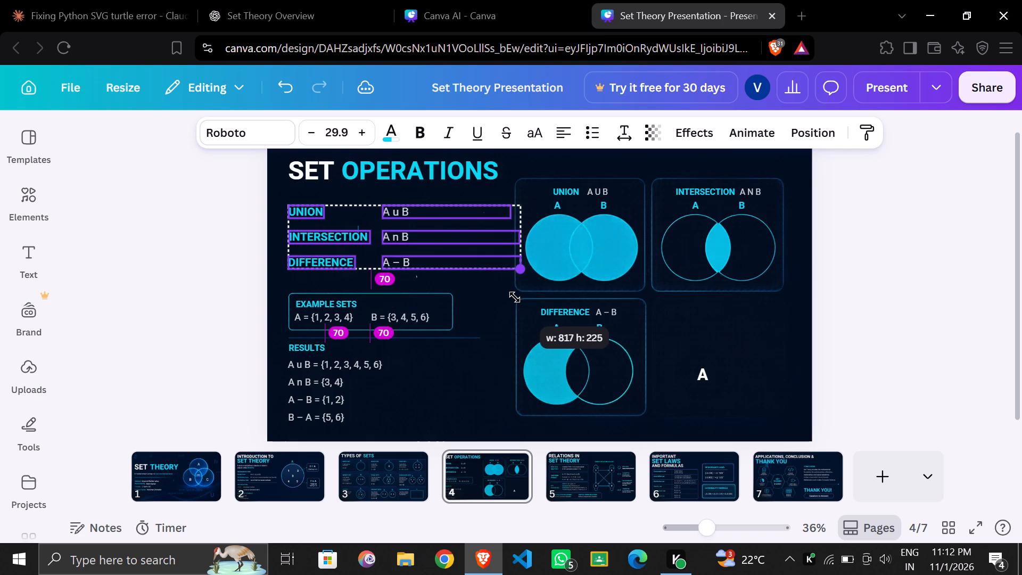
pyautogui.moveTo(515, 297); pyautogui.dragTo(514, 297)
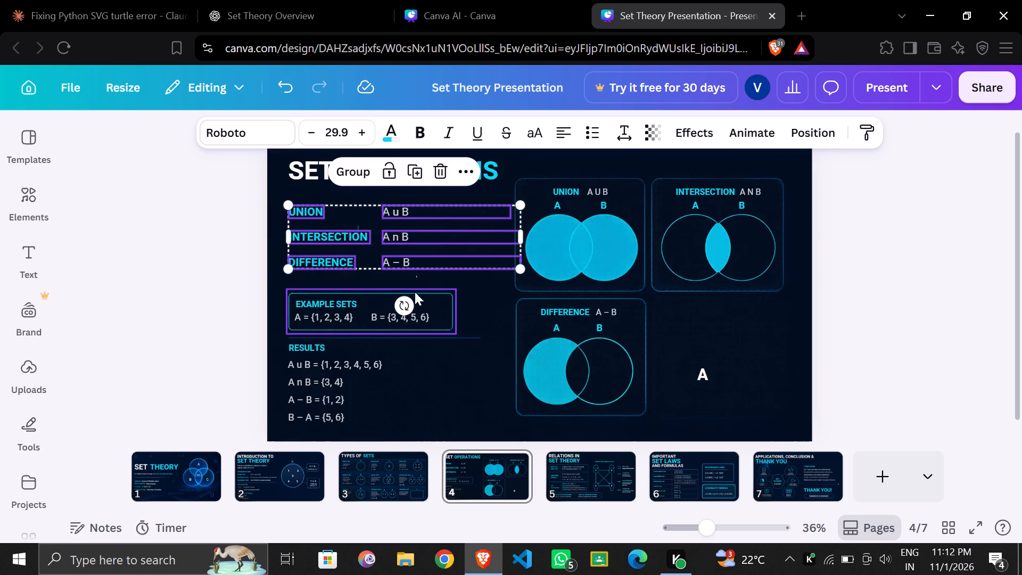
pyautogui.press('Left')
pyautogui.press('Left')
pyautogui.press('Left')
pyautogui.press('Left')
pyautogui.press('Left')
pyautogui.press('Left')
pyautogui.press('Left')
pyautogui.press('Left')
pyautogui.press('Left')
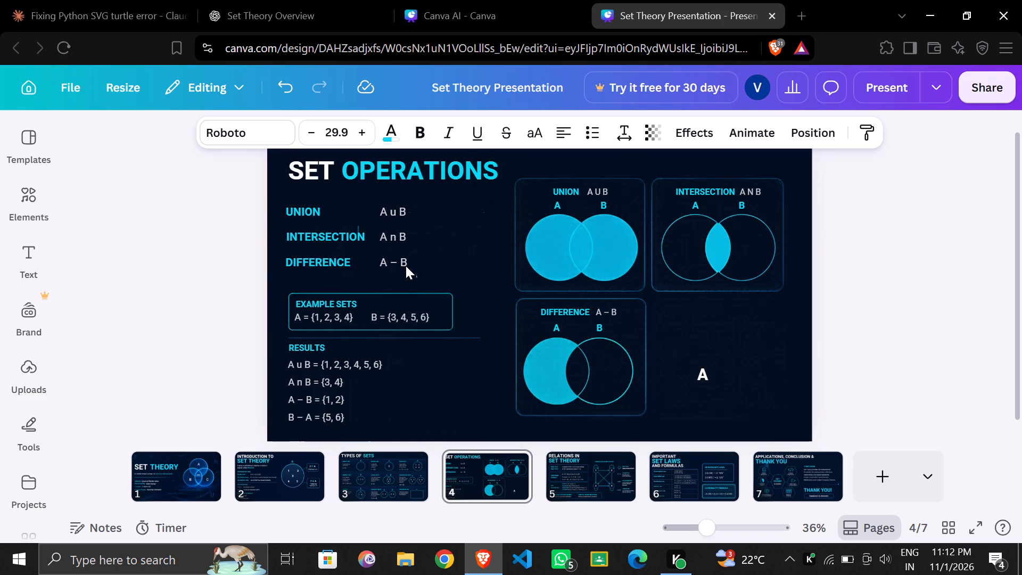
pyautogui.click(166, 223)
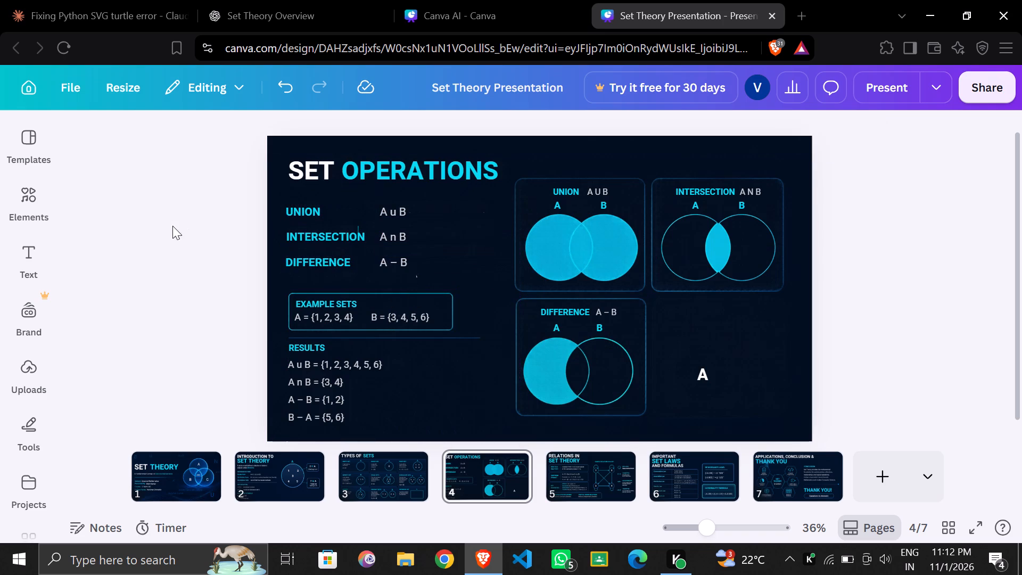
# Go to slide 5, Relations in Set Theory, and inspect the node label 2 in the sample relation diagram.
pyautogui.click(415, 273)
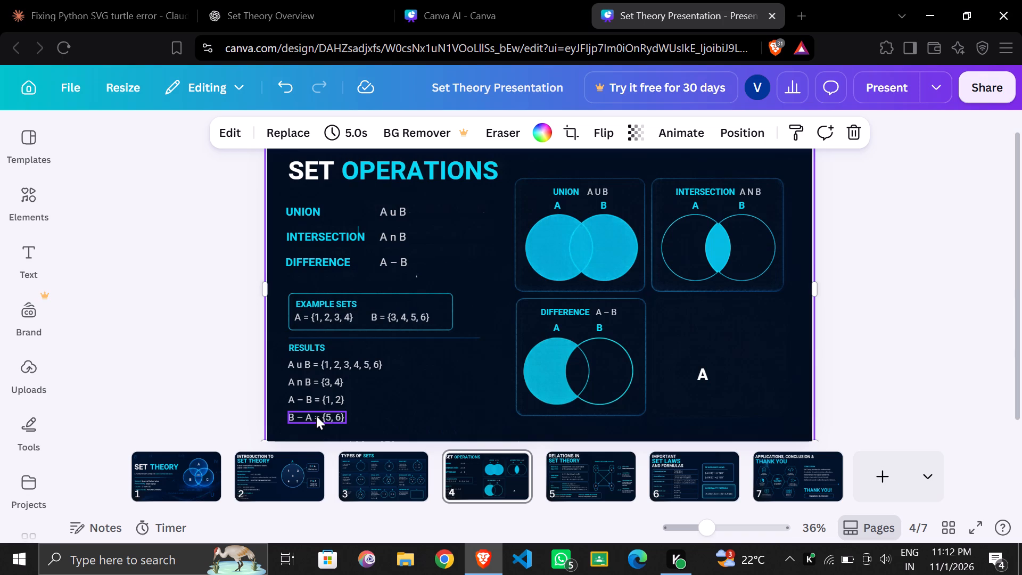
pyautogui.click(575, 473)
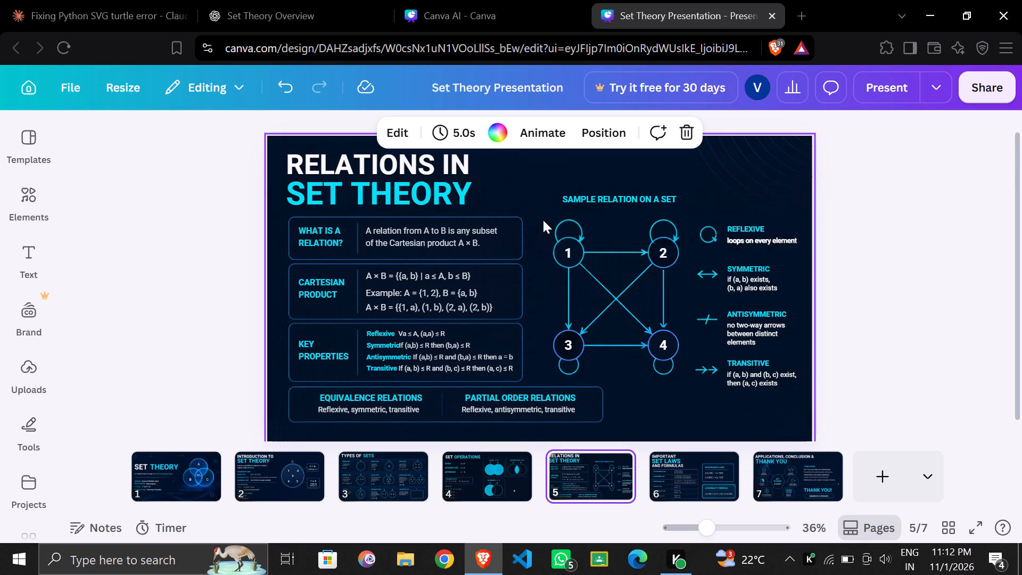
pyautogui.click(662, 251)
pyautogui.click(662, 251)
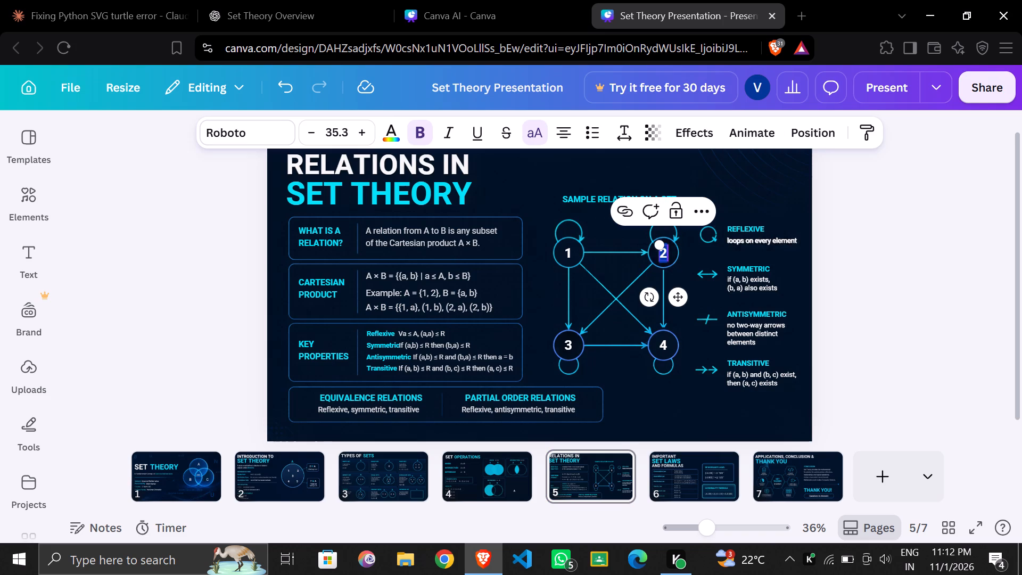
pyautogui.click(852, 248)
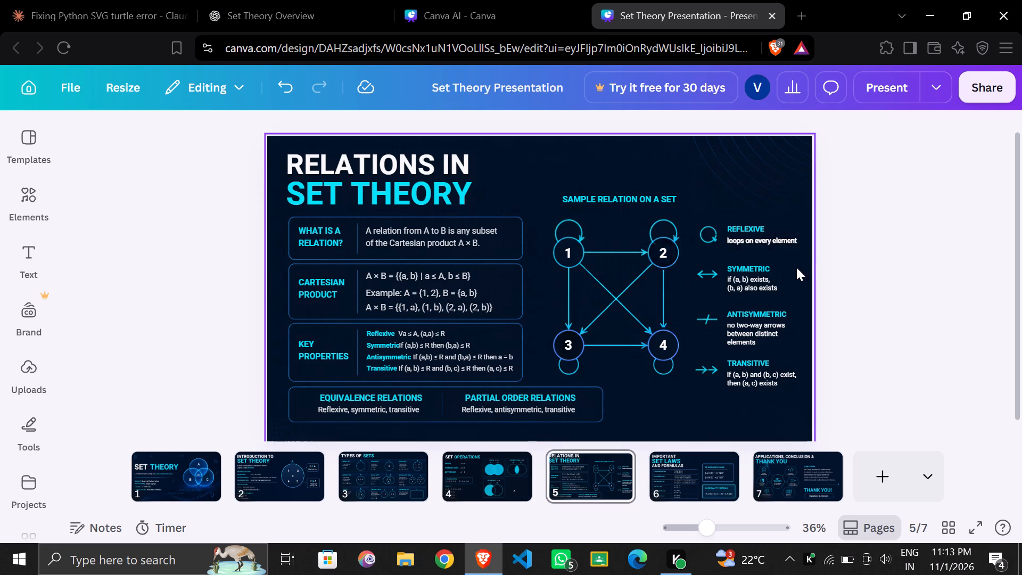
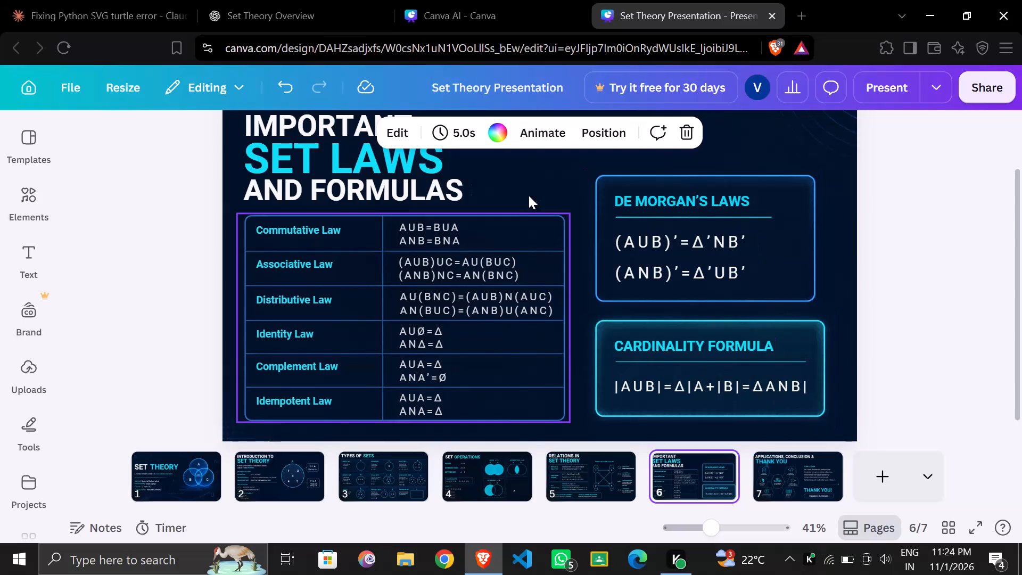
# Review the laws table, De Morgan's laws and cardinality formula on slide 6 for incorrect notation.
pyautogui.hscroll(1, 141, 214)
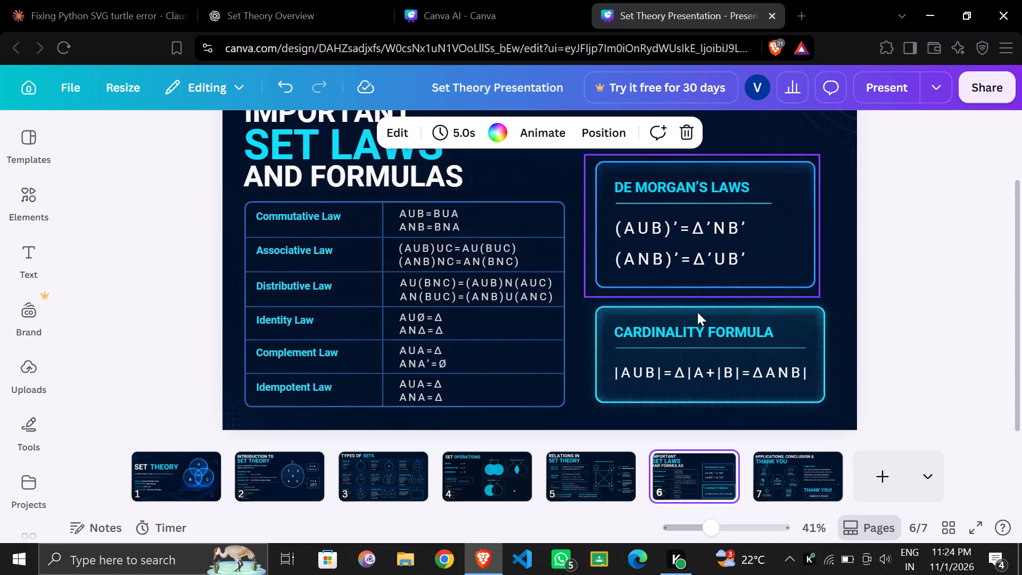
pyautogui.scroll(2, 697, 312)
pyautogui.scroll(-1, 697, 312)
pyautogui.scroll(-1, 937, 300)
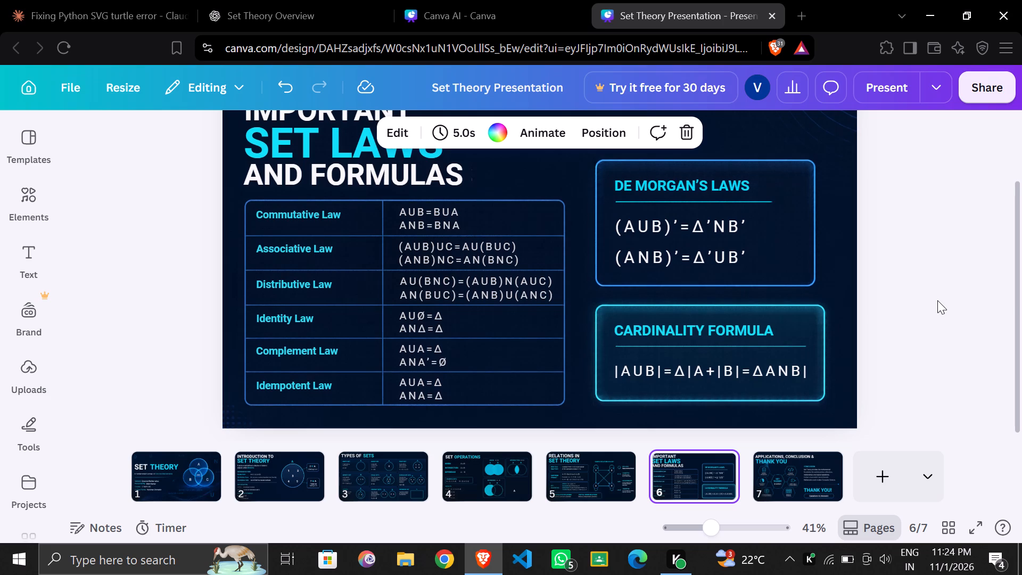
pyautogui.scroll(-1, 937, 300)
pyautogui.scroll(1, 918, 315)
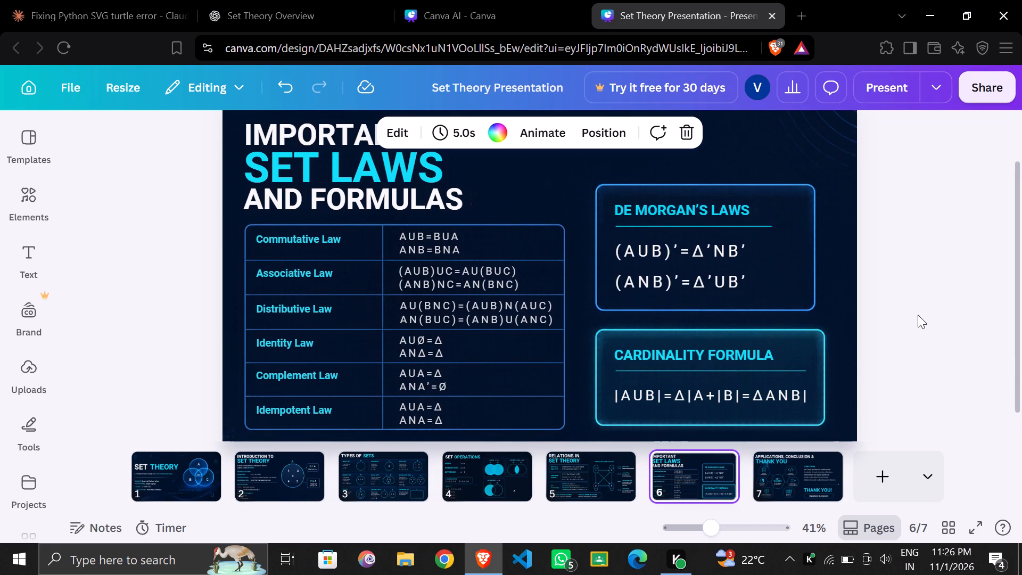
pyautogui.scroll(2, 918, 315)
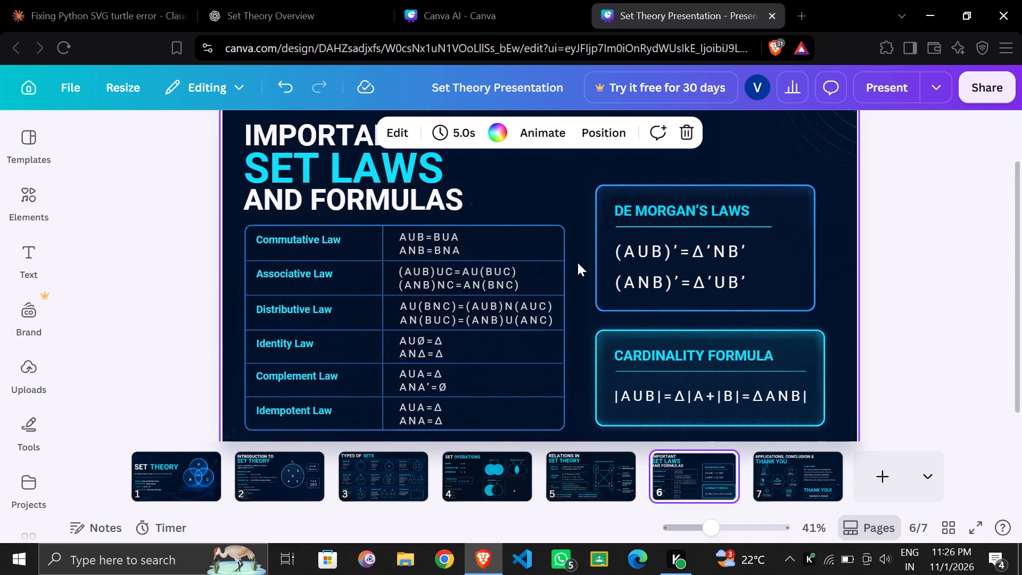
# Replace the letter N in ANB, before the equals sign of the Commutative Law's second formula, with the symbol ∩.
pyautogui.click(413, 252)
pyautogui.doubleClick(413, 252)
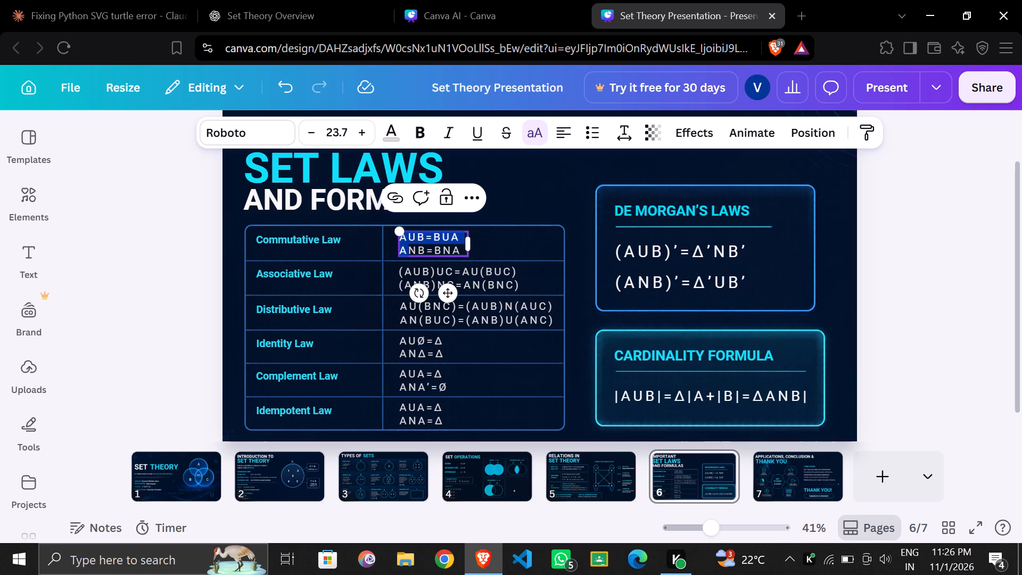
pyautogui.click(416, 251)
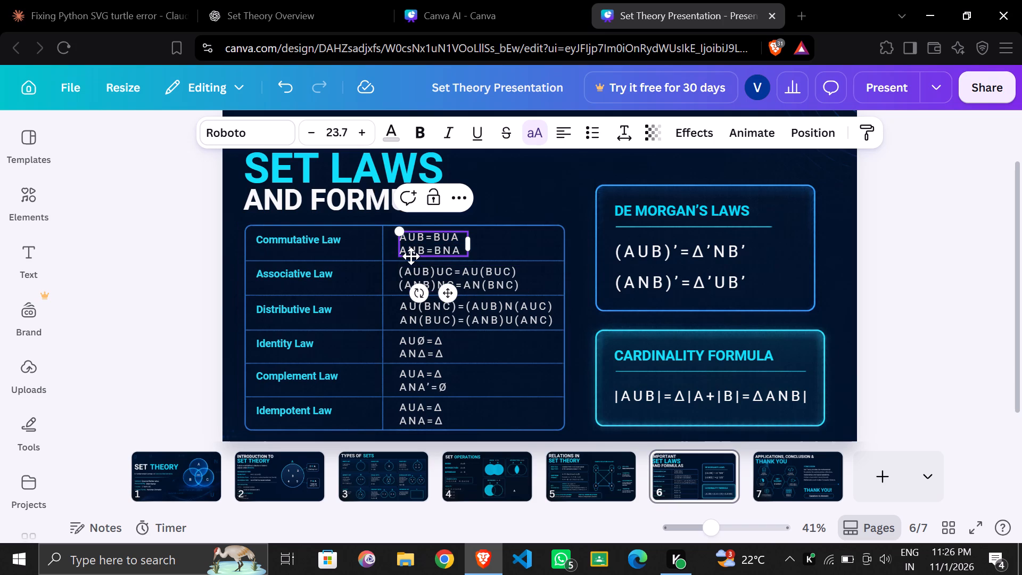
pyautogui.press('BackSpace')
pyautogui.press('super+period')
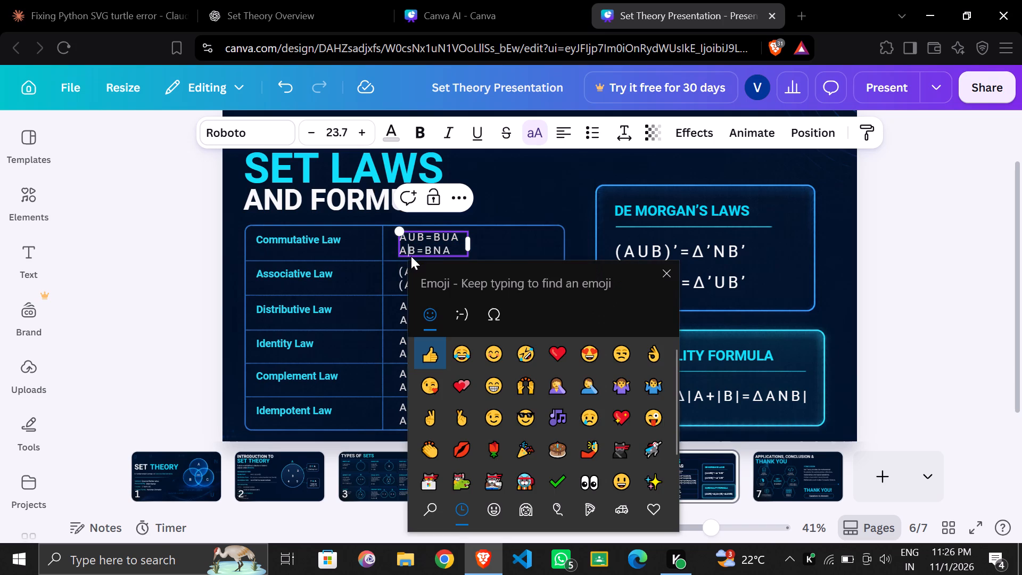
pyautogui.click(489, 318)
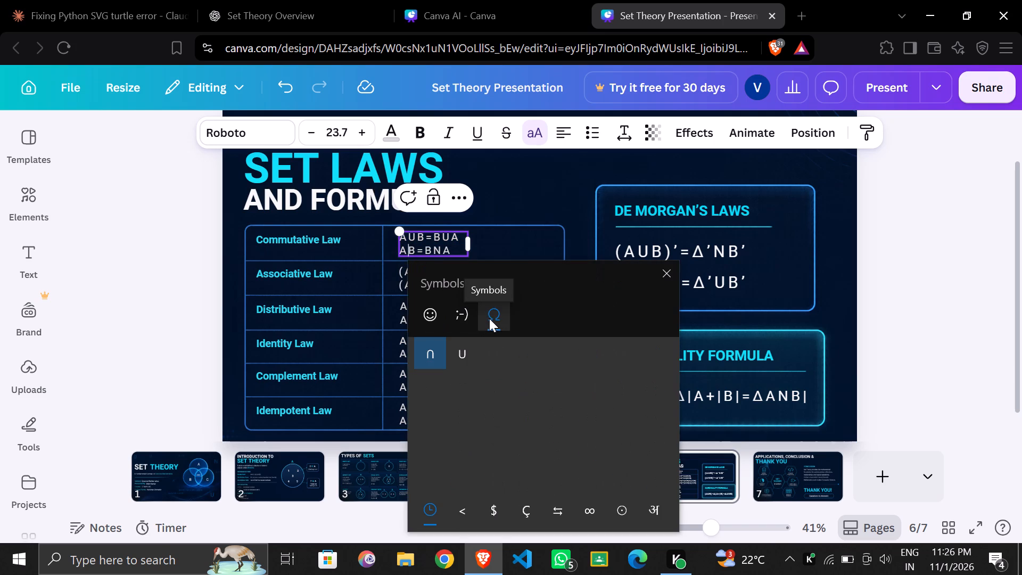
pyautogui.click(432, 357)
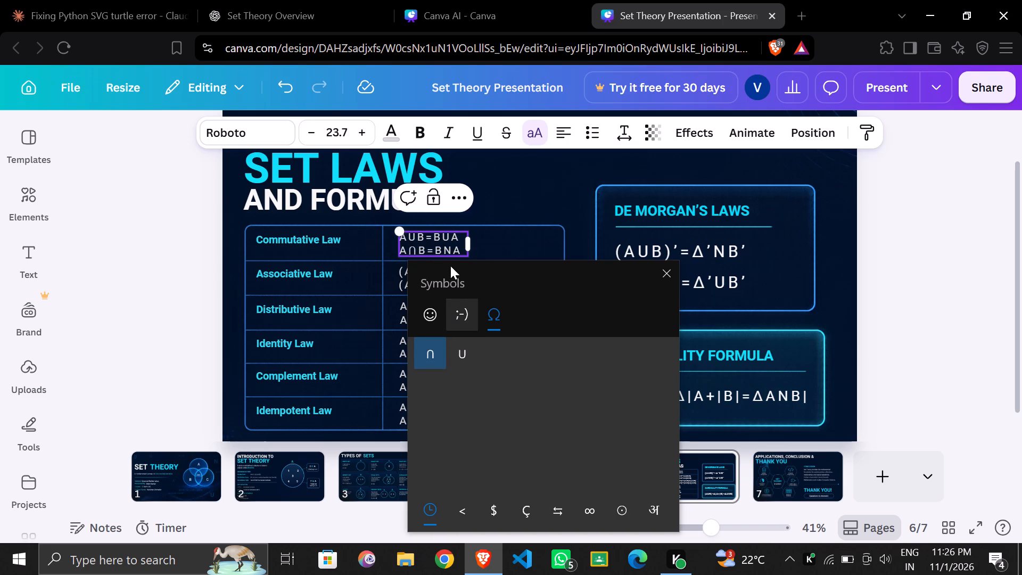
# Replace the letter N in BNA, after the equals sign of the Commutative Law's second formula, with the symbol ∩.
pyautogui.click(450, 248)
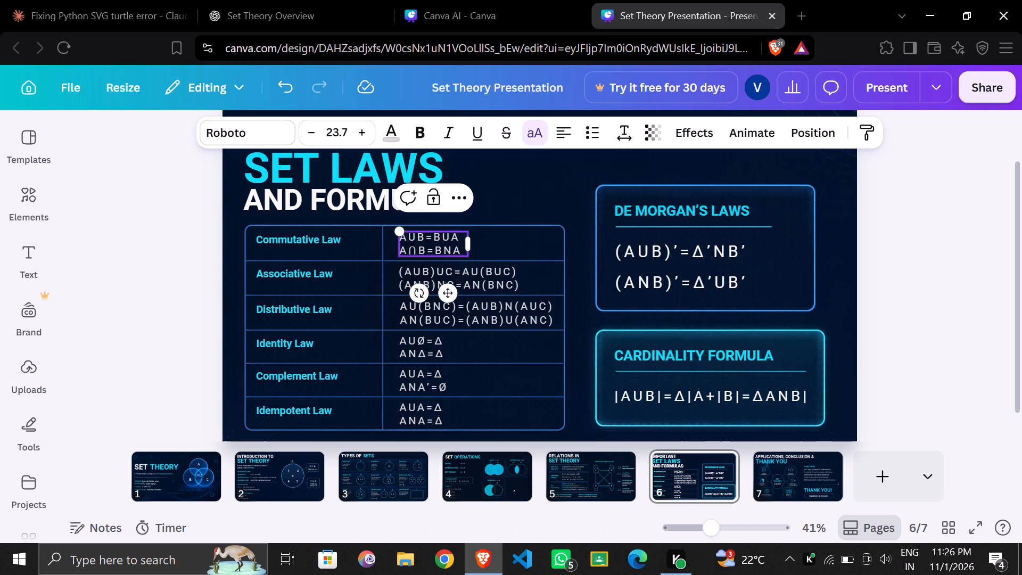
pyautogui.click(450, 249)
pyautogui.press('super+period')
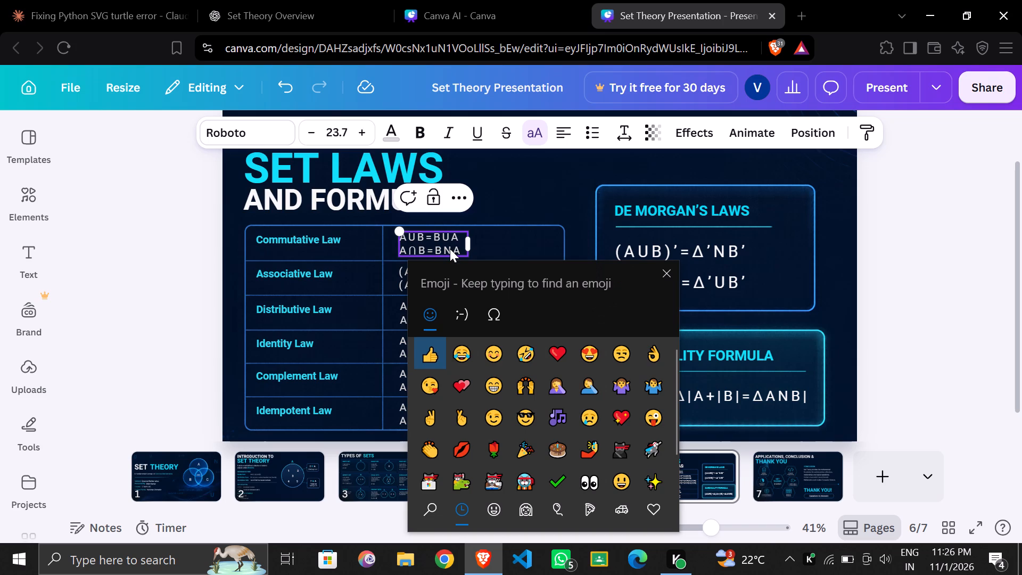
pyautogui.press('BackSpace')
pyautogui.press('super+period')
pyautogui.moveTo(414, 265); pyautogui.dragTo(492, 273)
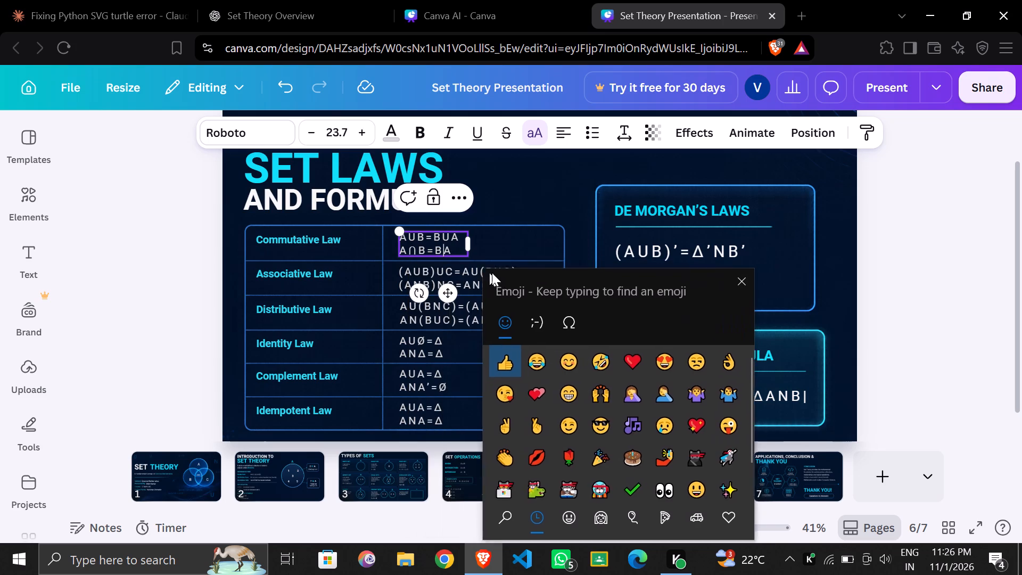
pyautogui.moveTo(492, 273); pyautogui.dragTo(656, 176)
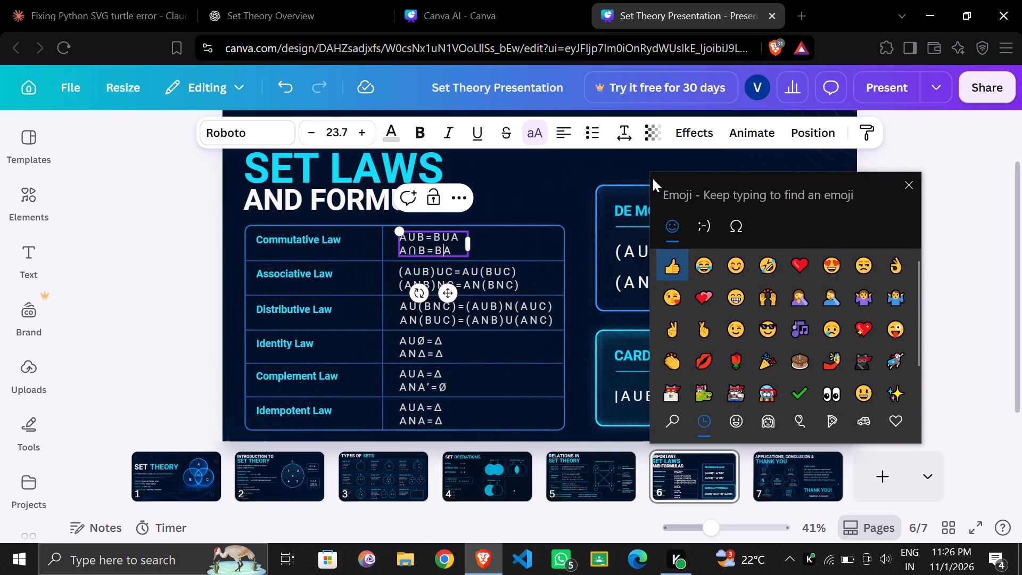
pyautogui.click(732, 221)
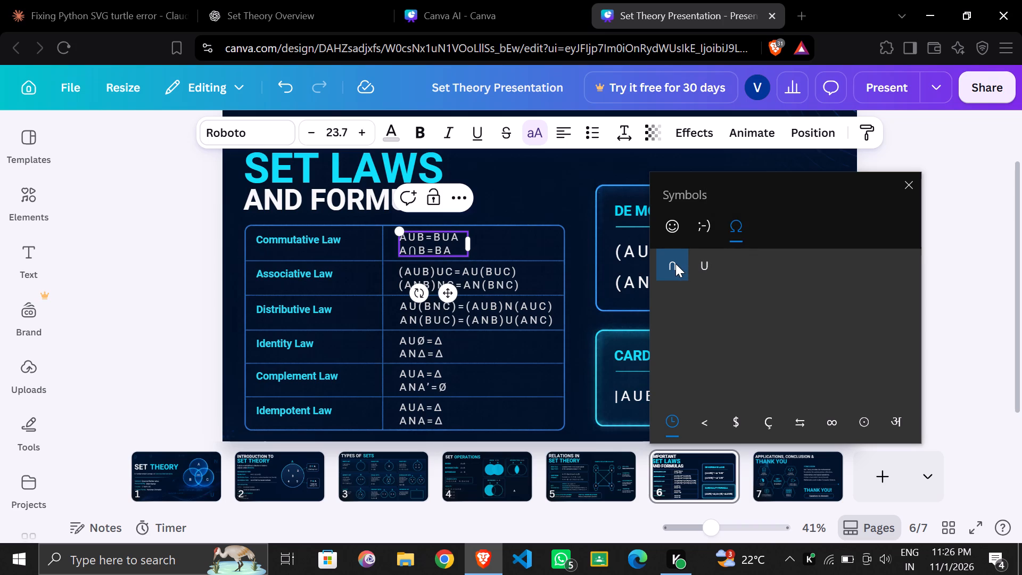
pyautogui.click(675, 264)
# In the Associative Law's second formula, replace the N between A and the bracket (BNC) with the symbol ∩.
pyautogui.click(480, 284)
pyautogui.click(480, 284)
pyautogui.doubleClick(477, 283)
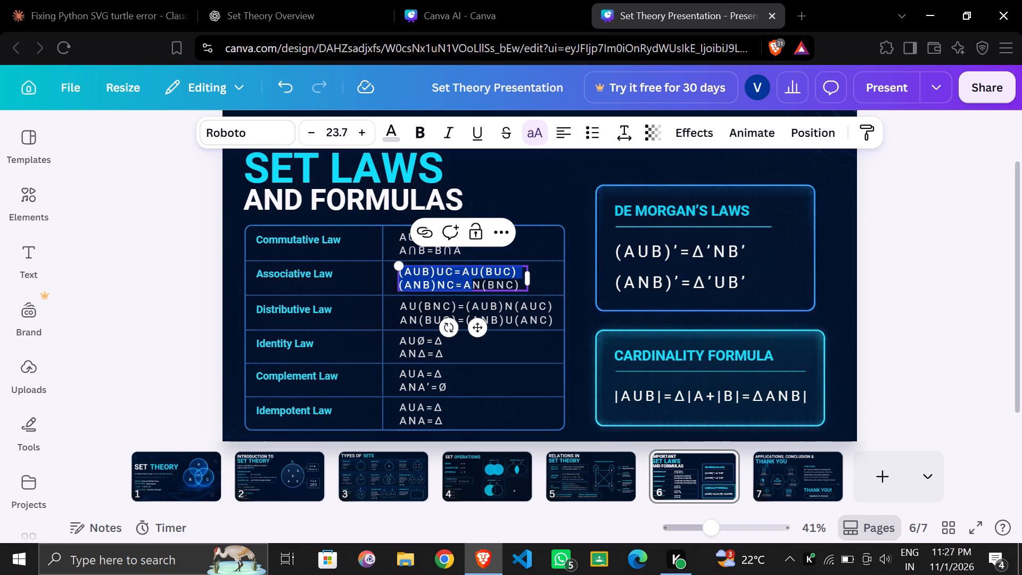
pyautogui.doubleClick(479, 283)
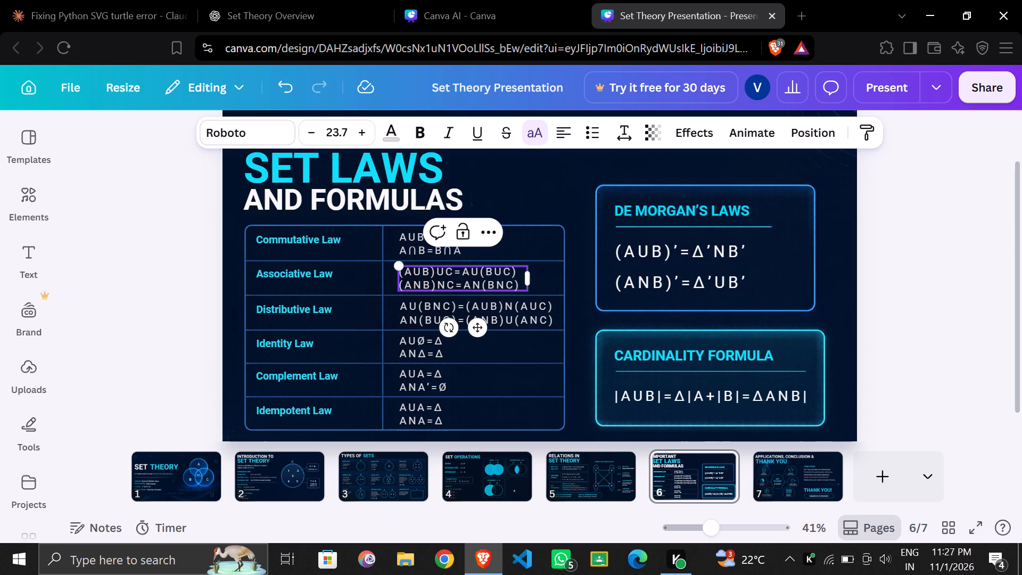
pyautogui.press('BackSpace')
pyautogui.press('super+period')
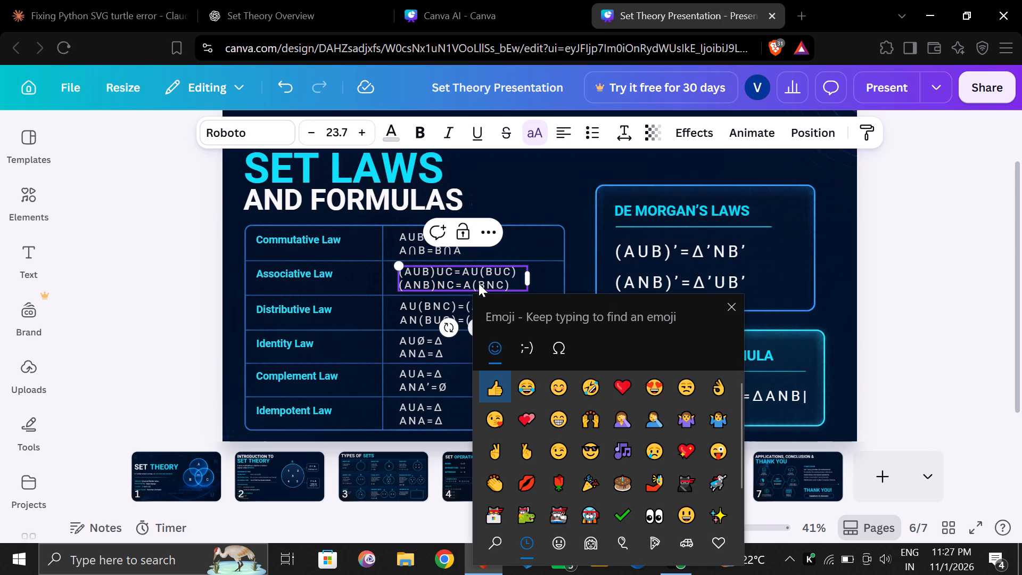
pyautogui.click(561, 352)
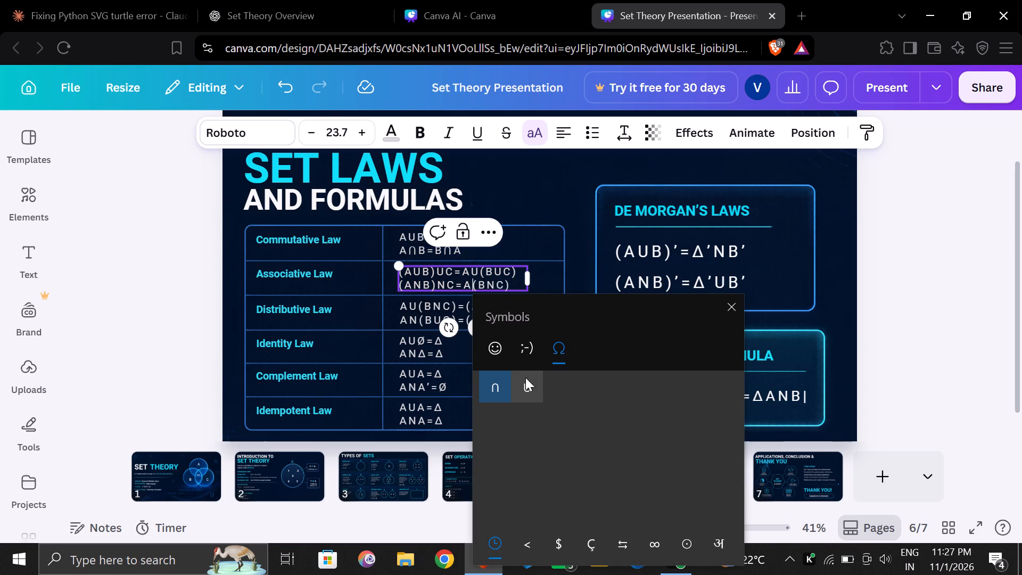
pyautogui.click(499, 379)
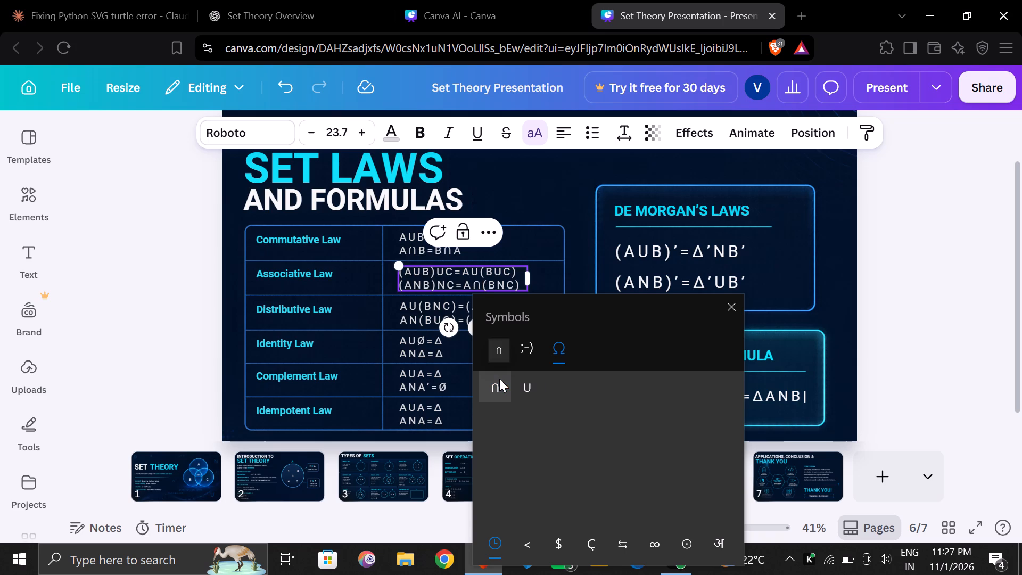
# Replace the N inside the bracket (BNC) of the Associative Law's second formula with the symbol ∩.
pyautogui.press('Right')
pyautogui.press('Right')
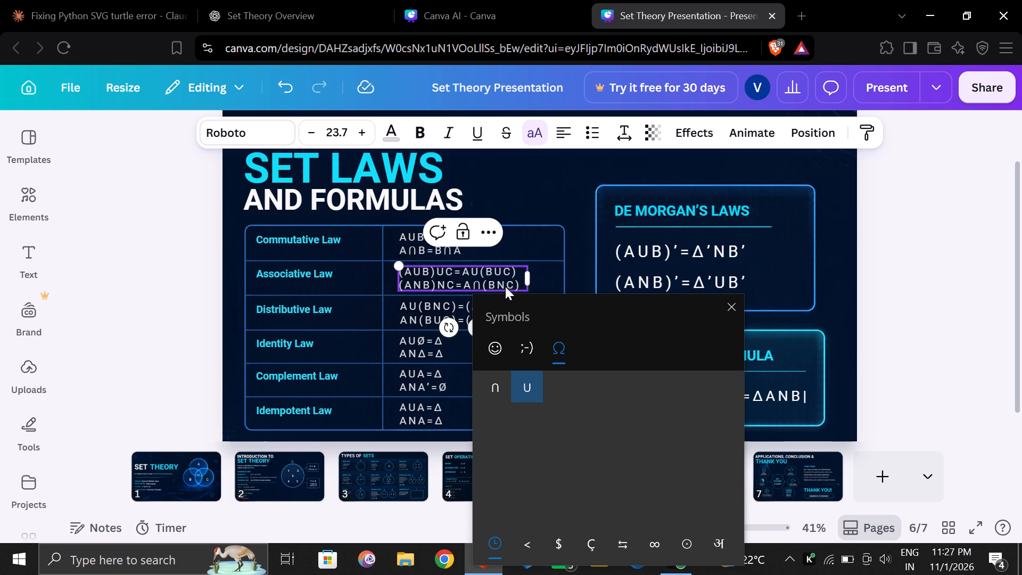
pyautogui.click(505, 283)
pyautogui.click(505, 283)
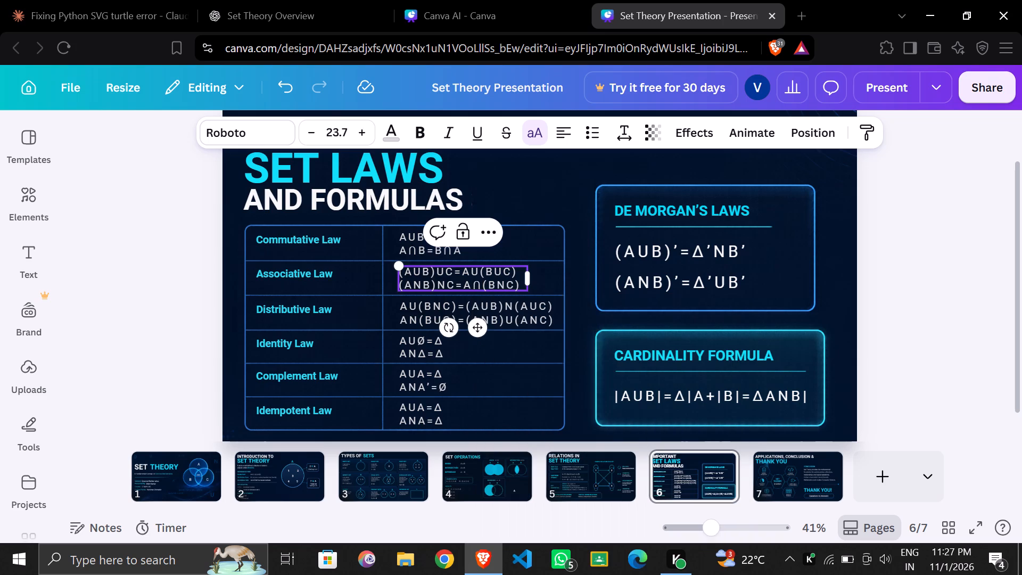
pyautogui.press('BackSpace')
pyautogui.press('super+period')
pyautogui.click(558, 349)
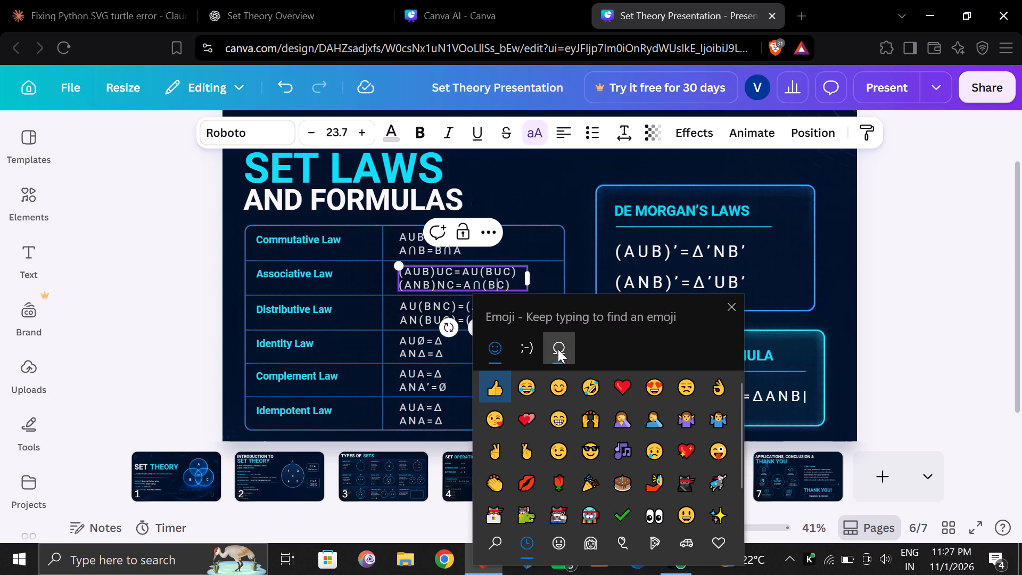
pyautogui.click(486, 389)
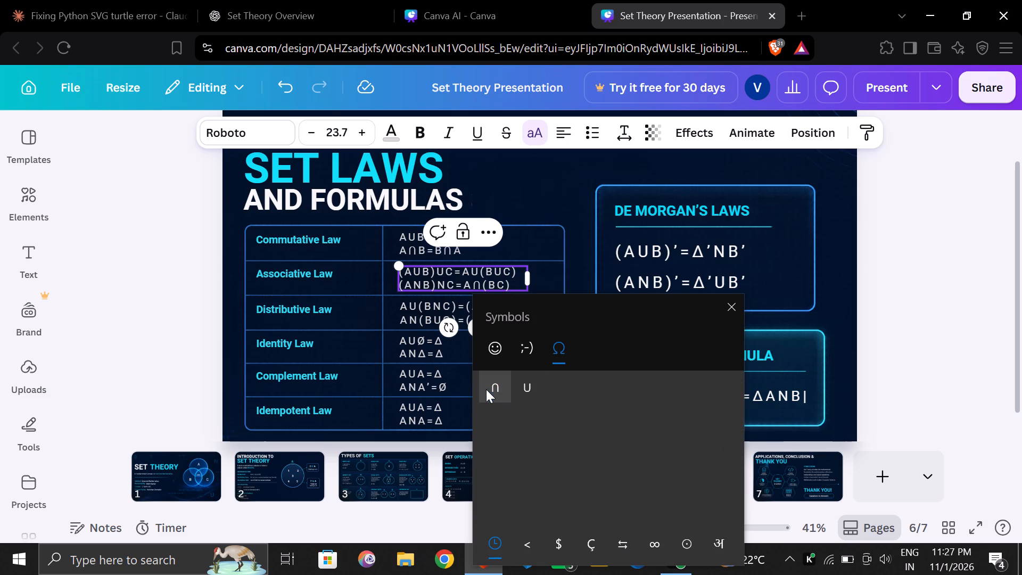
# Replace the N between the bracket (ANB) and C in the Associative Law's second formula with the symbol ∩.
pyautogui.click(447, 284)
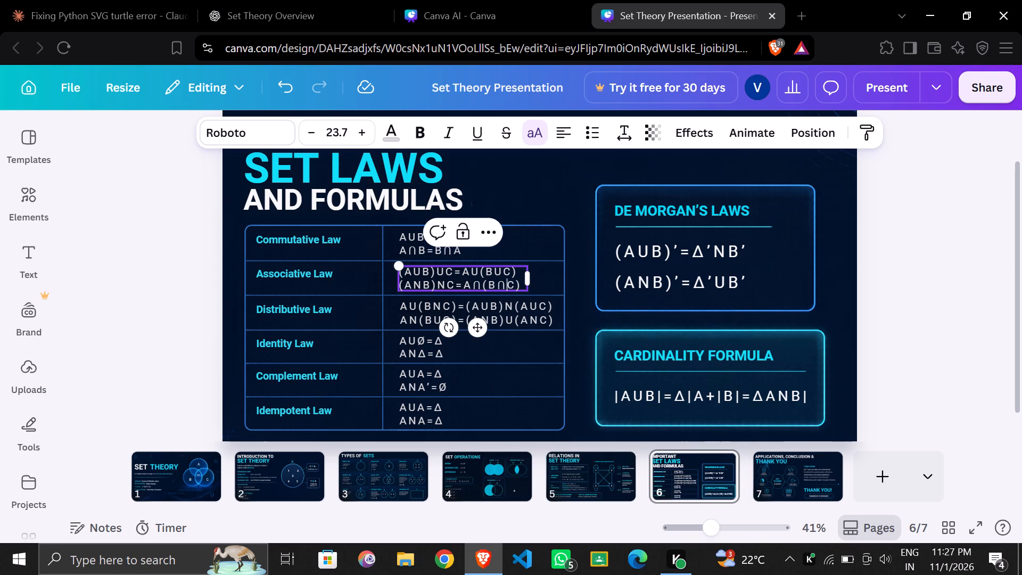
pyautogui.click(447, 284)
pyautogui.press('BackSpace')
pyautogui.press('super+period')
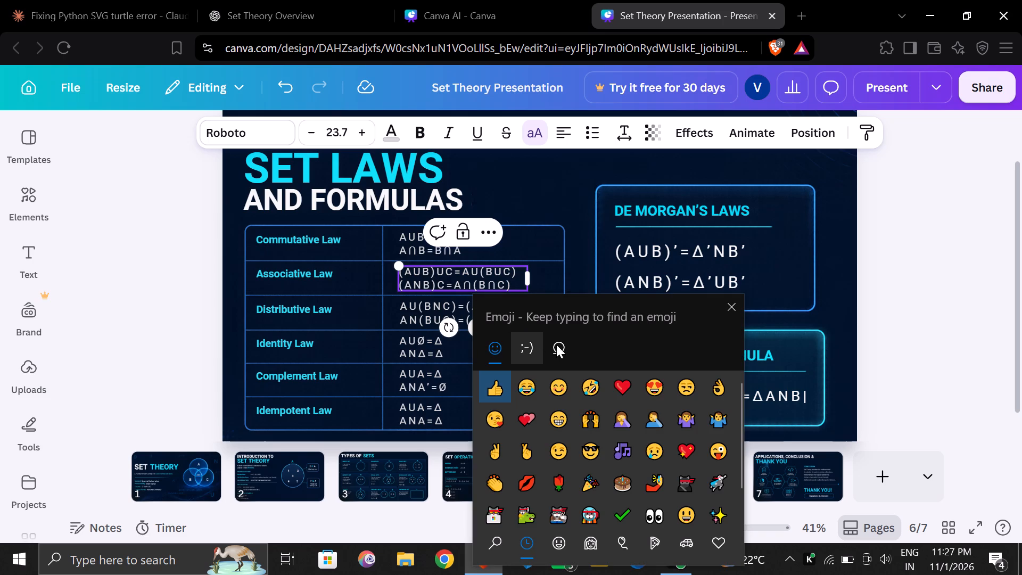
pyautogui.click(564, 347)
pyautogui.click(495, 383)
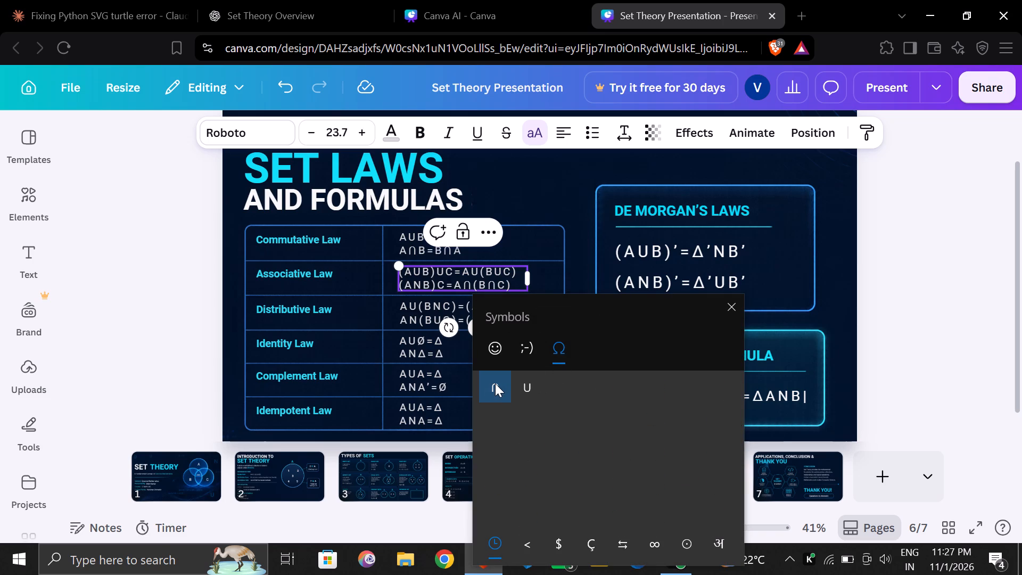
# Replace the N inside the bracket (ANB) of the Associative Law's second formula with the symbol ∩.
pyautogui.doubleClick(419, 283)
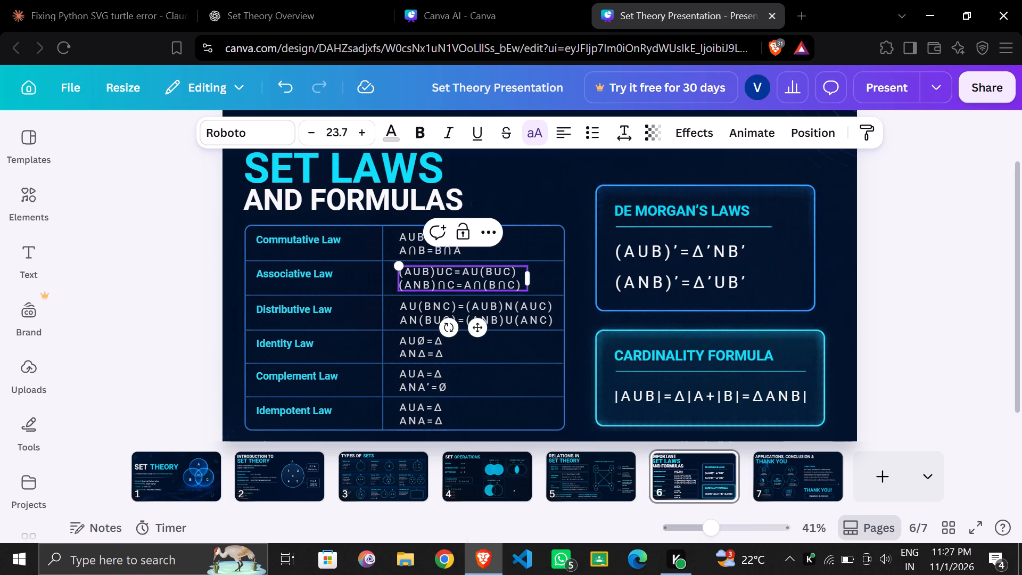
pyautogui.click(421, 284)
pyautogui.press('BackSpace')
pyautogui.press('super+period')
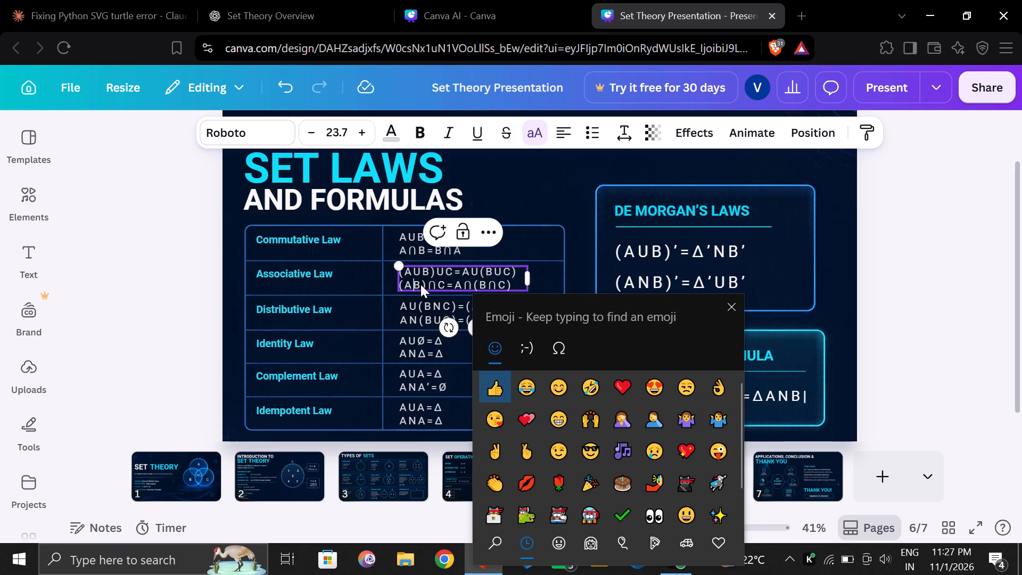
pyautogui.click(557, 352)
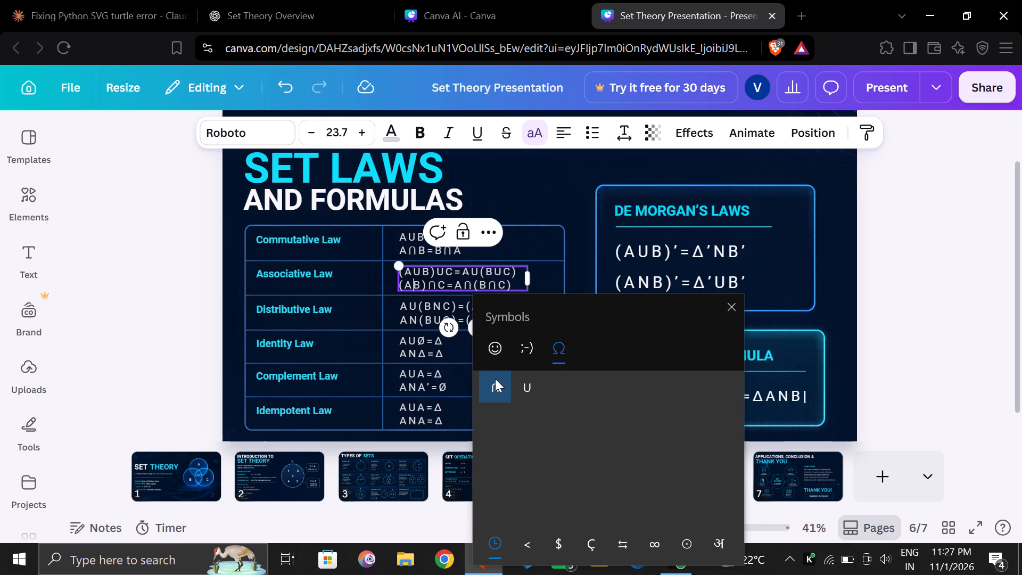
pyautogui.click(499, 382)
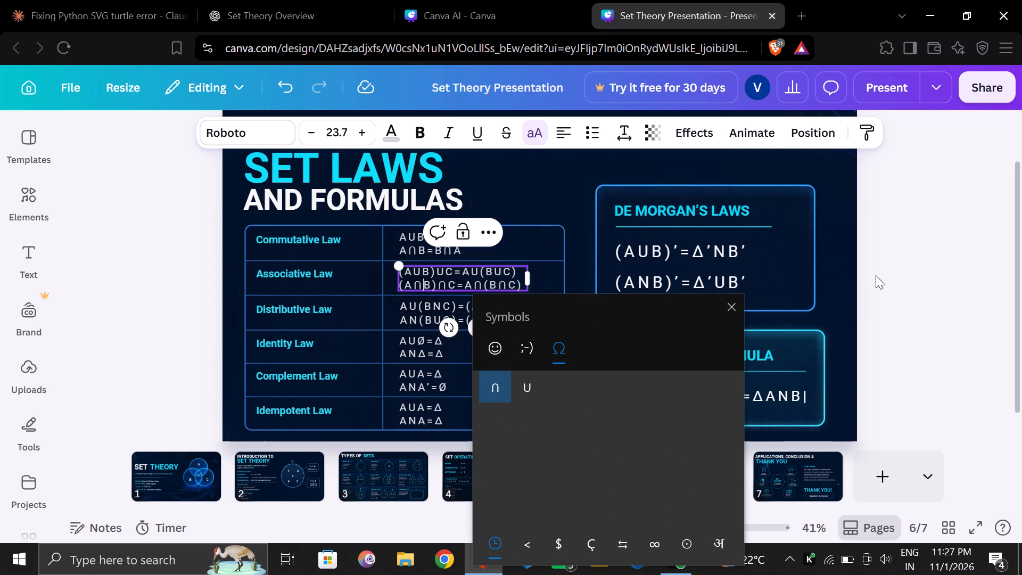
pyautogui.click(876, 275)
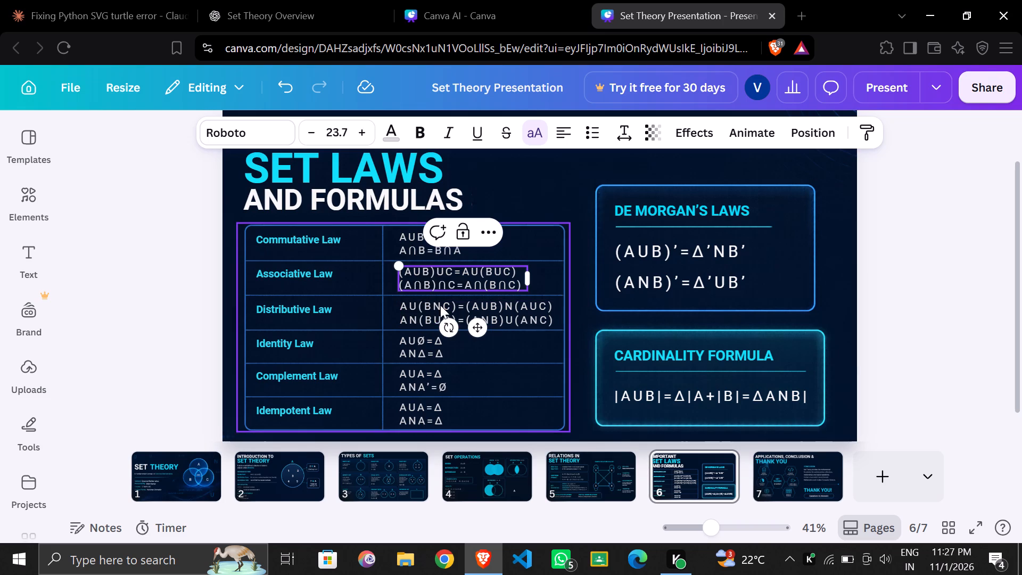
# Delete the N inside the bracket (BNC) of the Distributive Law's first formula.
pyautogui.doubleClick(442, 303)
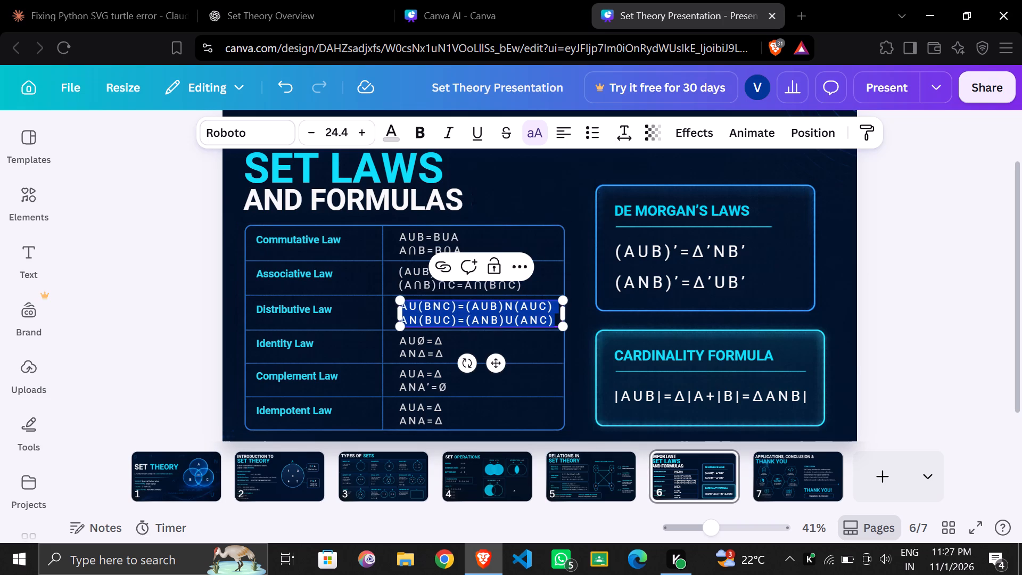
pyautogui.click(440, 303)
pyautogui.press('BackSpace')
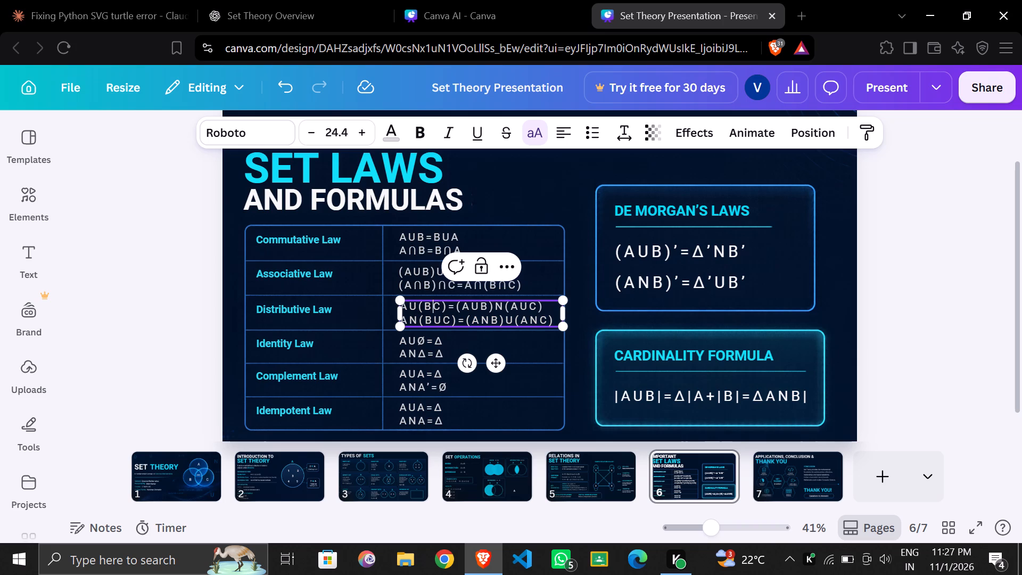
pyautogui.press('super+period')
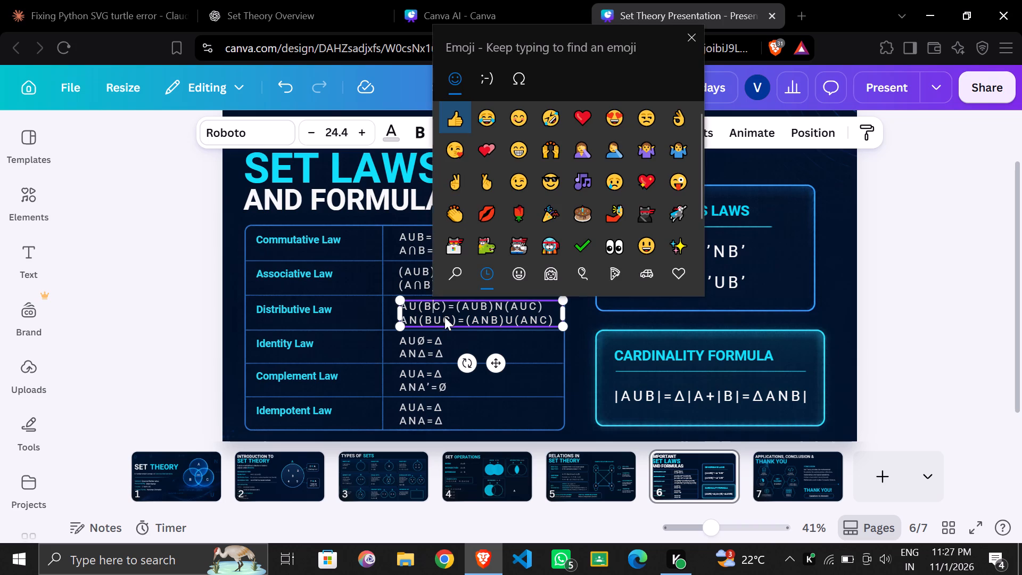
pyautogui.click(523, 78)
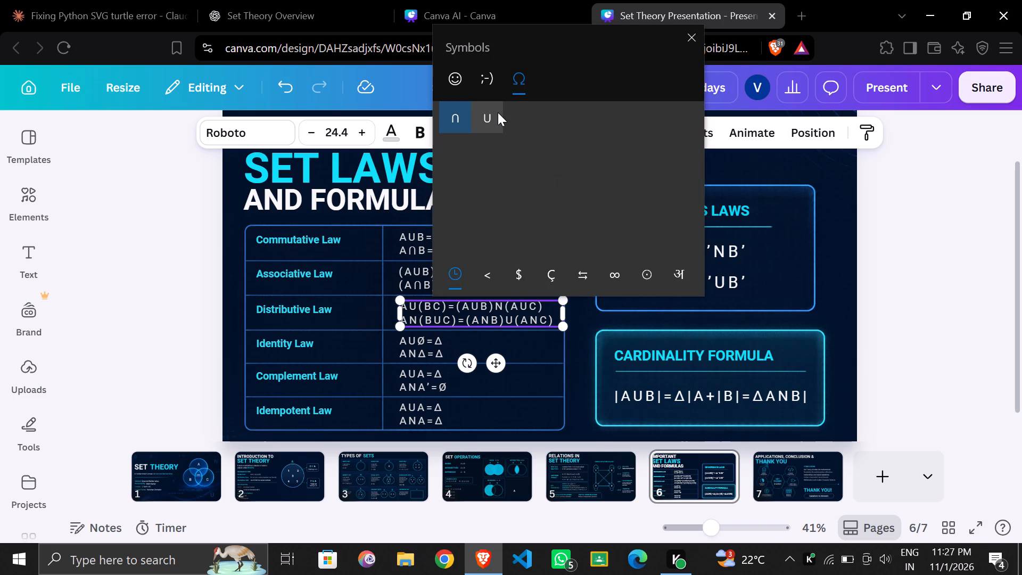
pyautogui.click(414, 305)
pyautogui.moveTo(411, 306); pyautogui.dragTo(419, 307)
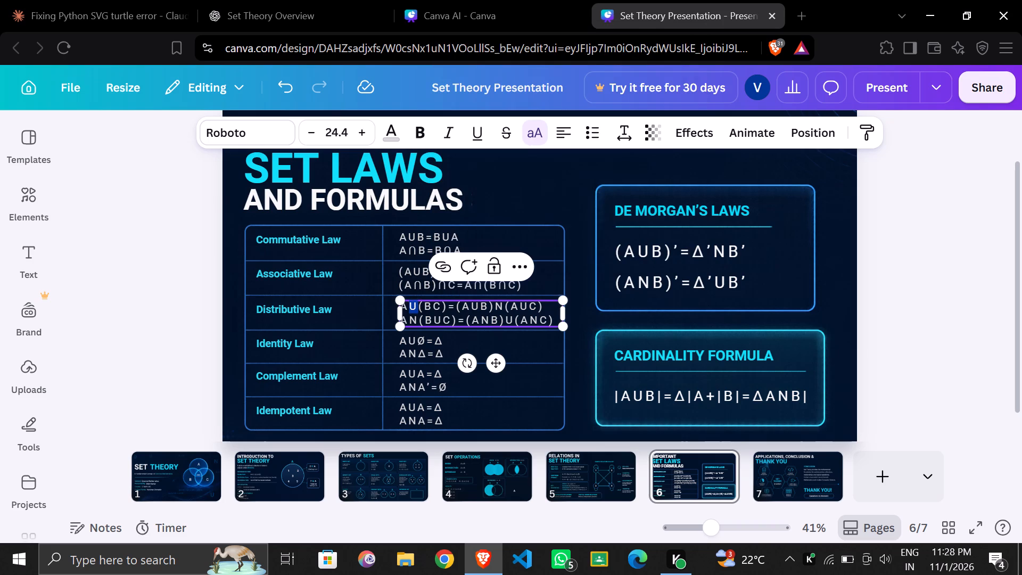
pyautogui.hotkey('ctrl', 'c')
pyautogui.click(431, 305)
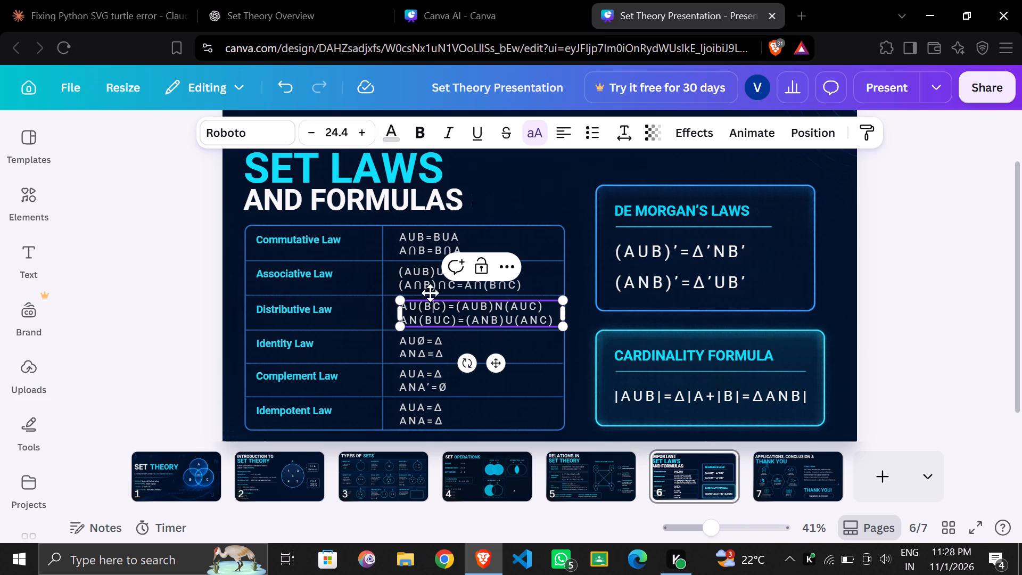
# Copy the ∩ from the Commutative Law's second formula and insert it between B and C in the Distributive Law's first formula.
pyautogui.click(410, 248)
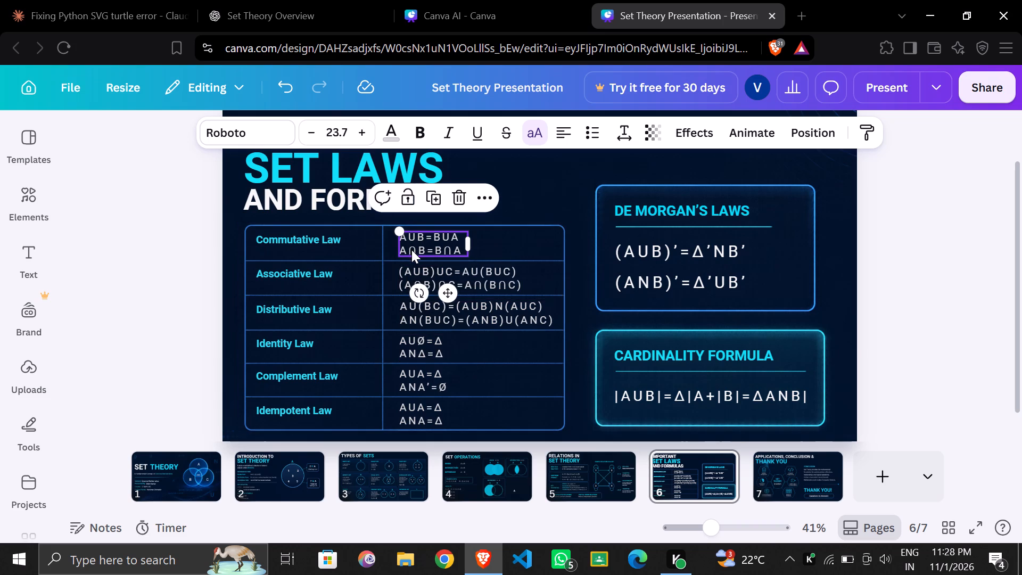
pyautogui.click(411, 250)
pyautogui.moveTo(408, 250); pyautogui.dragTo(414, 250)
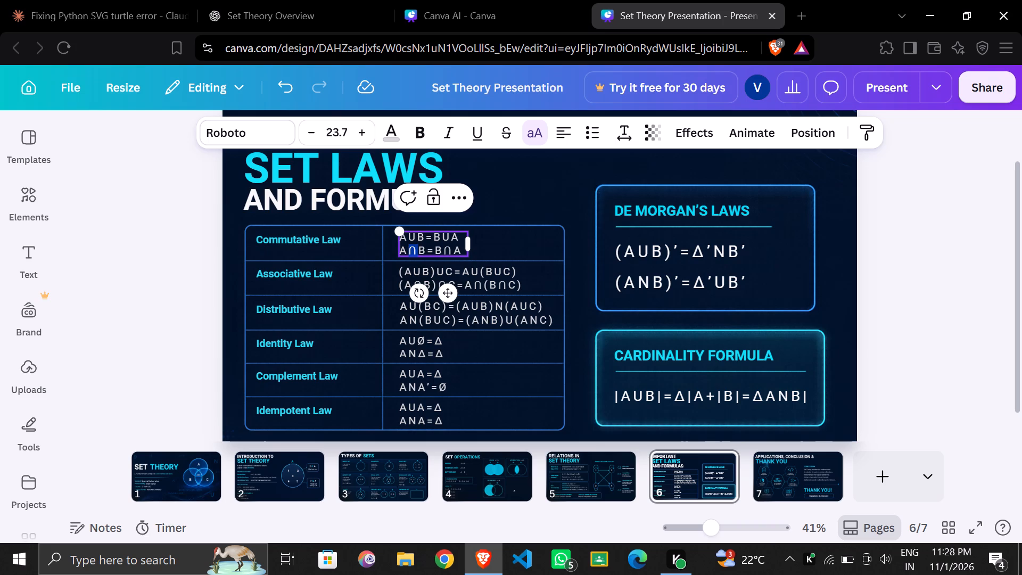
pyautogui.moveTo(414, 250); pyautogui.dragTo(414, 249)
pyautogui.hotkey('ctrl', 'c')
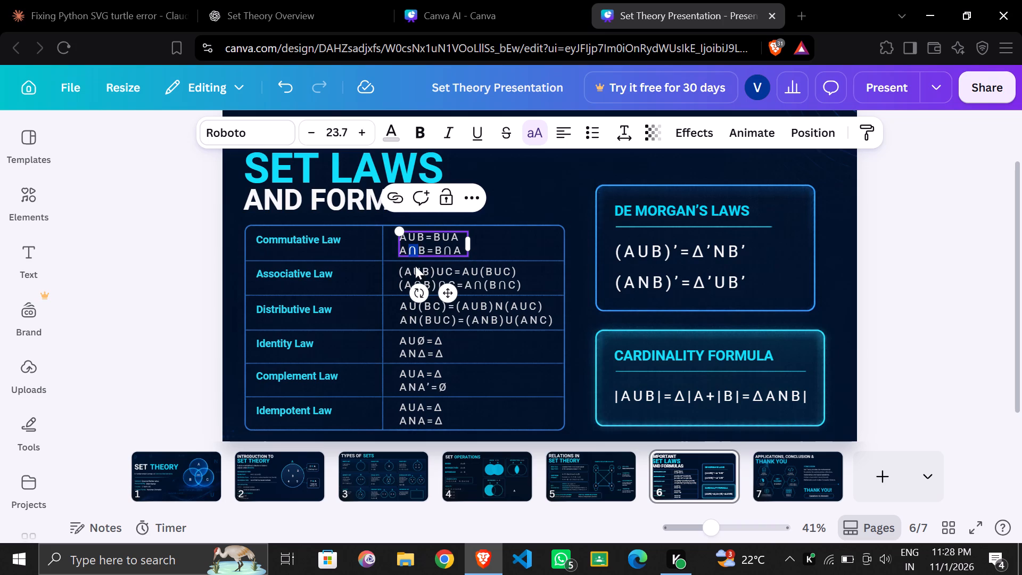
pyautogui.click(431, 306)
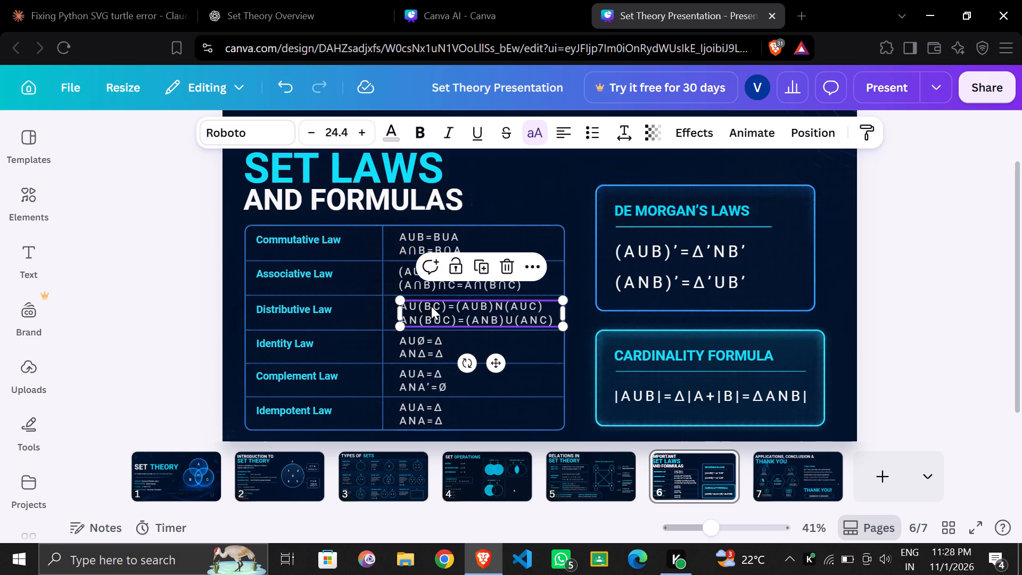
pyautogui.click(431, 306)
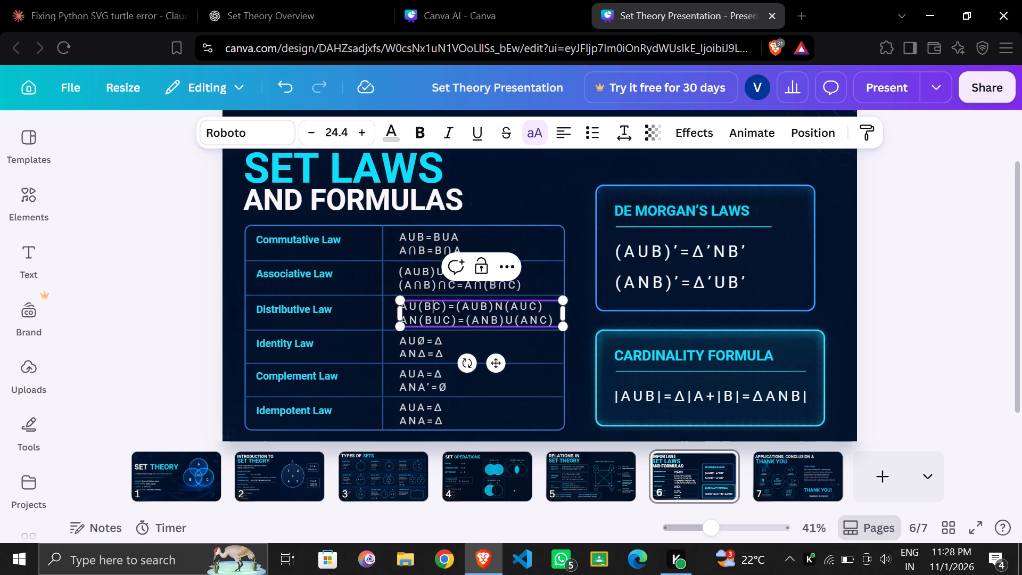
pyautogui.hotkey('ctrl', 'v')
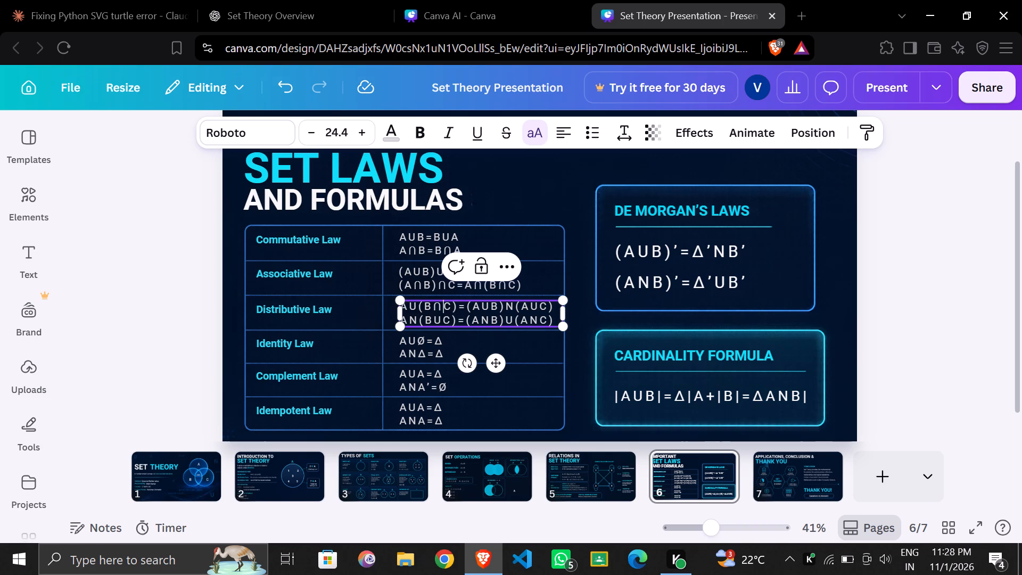
# Replace the N between the brackets (AUB) and (AUC) in the Distributive Law's first formula with the copied ∩.
pyautogui.click(512, 308)
pyautogui.press('BackSpace')
pyautogui.hotkey('ctrl', 'v')
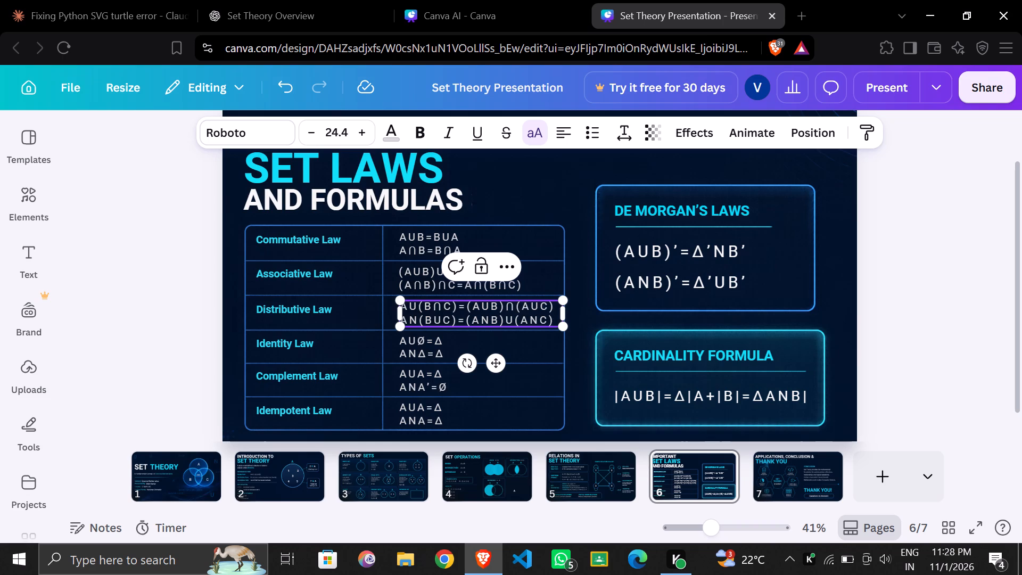
# Replace all three N letters in the Distributive Law's second formula with ∩, making it A∩(BUC)=(A∩B)U(A∩C).
pyautogui.click(537, 321)
pyautogui.press('BackSpace')
pyautogui.hotkey('ctrl', 'v')
pyautogui.click(490, 321)
pyautogui.press('BackSpace')
pyautogui.hotkey('ctrl', 'v')
pyautogui.click(415, 320)
pyautogui.press('BackSpace')
pyautogui.hotkey('ctrl', 'v')
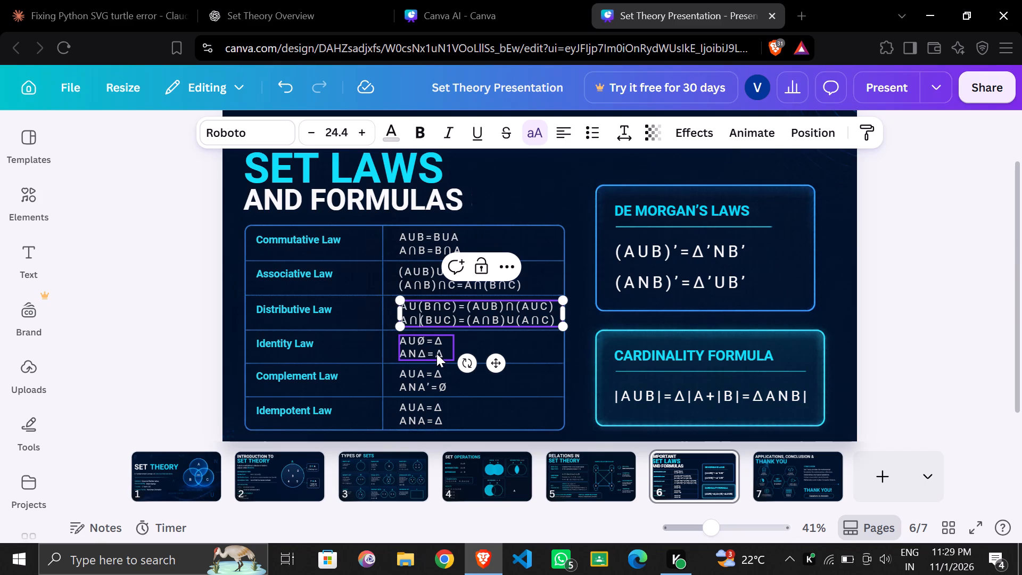
# Replace the N in the Complement Law's second formula, ANA'=Ø, with the copied symbol ∩.
pyautogui.click(415, 384)
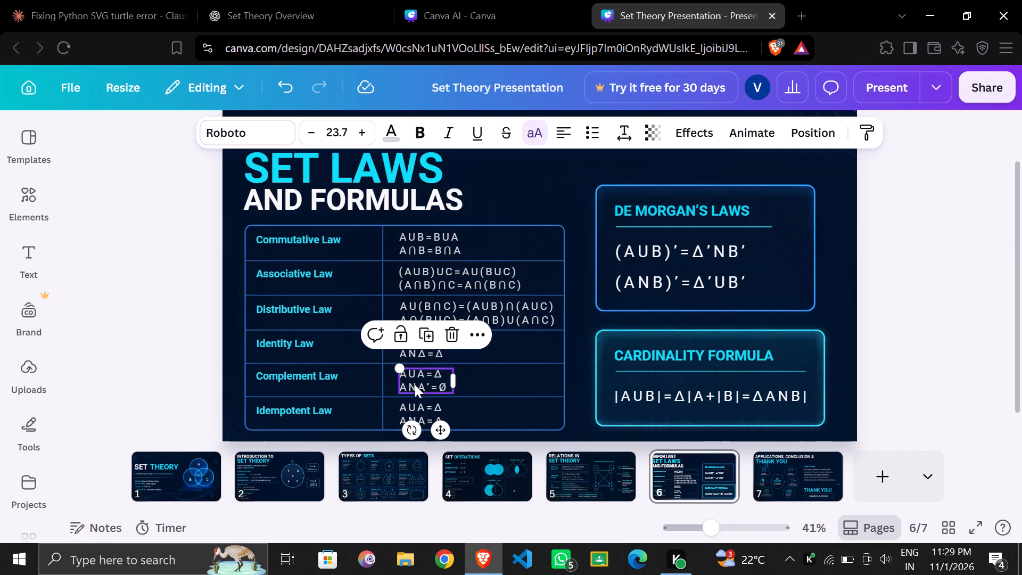
pyautogui.click(415, 387)
pyautogui.click(415, 387)
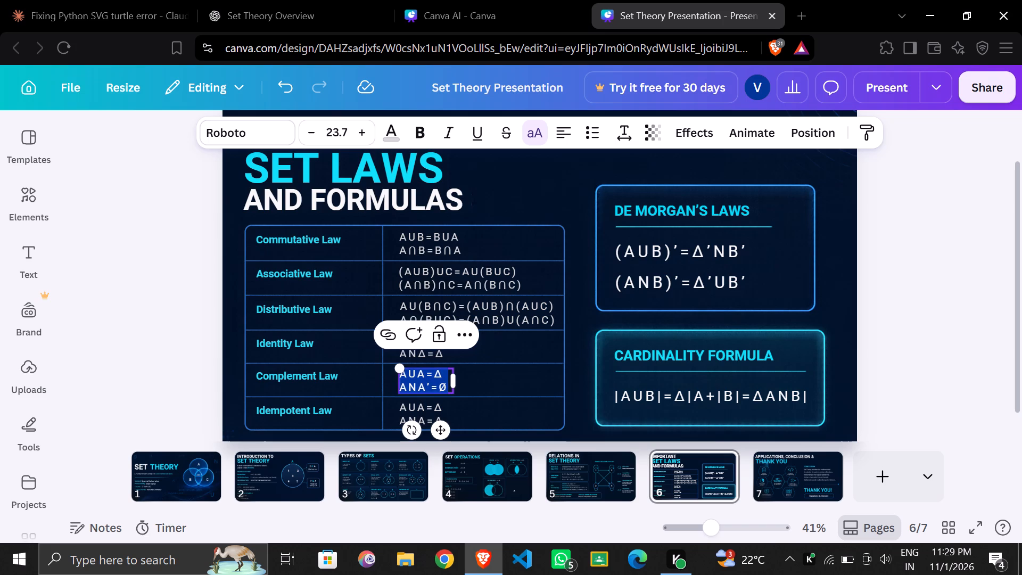
pyautogui.press('BackSpace')
pyautogui.hotkey('ctrl', 'v')
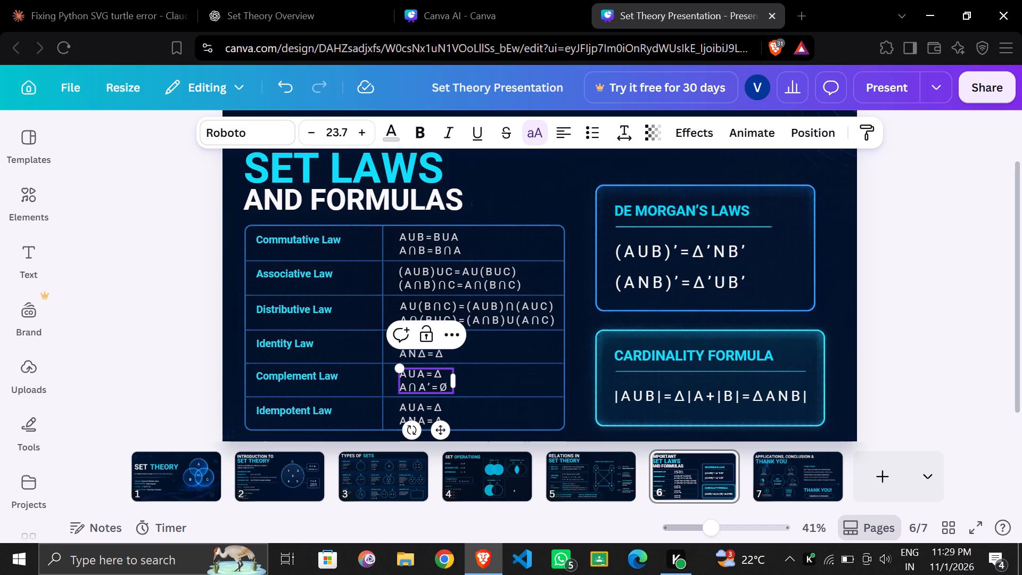
# Replace the N in the Idempotent Law's second formula with the copied symbol ∩.
pyautogui.click(419, 417)
pyautogui.click(417, 418)
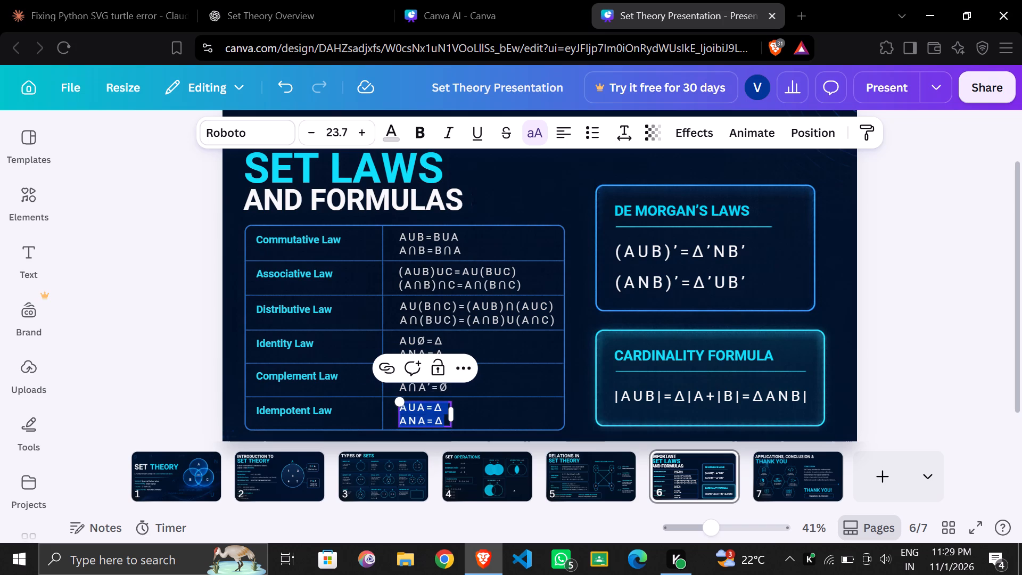
pyautogui.click(417, 418)
pyautogui.press('BackSpace')
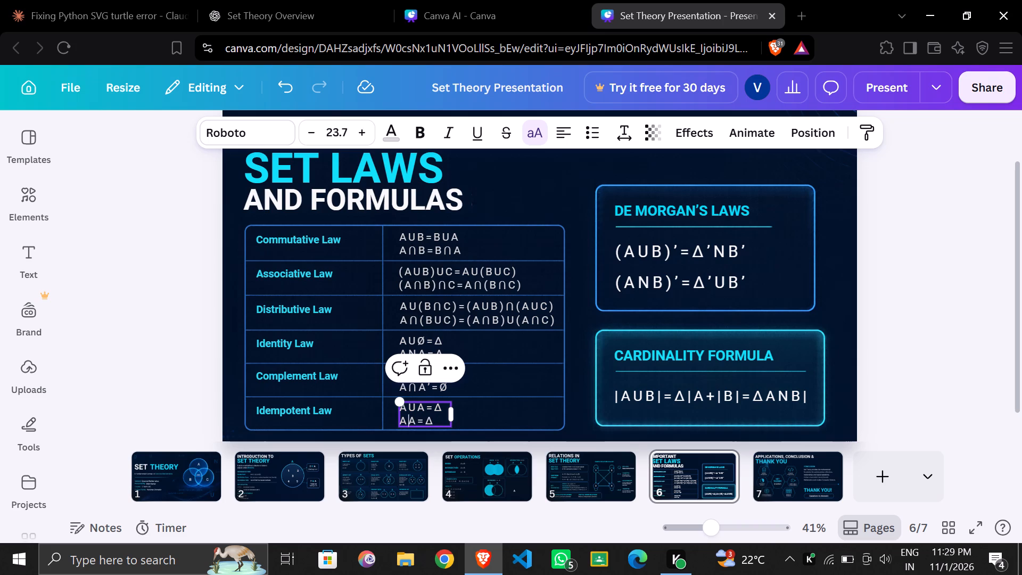
pyautogui.hotkey('ctrl', 'v')
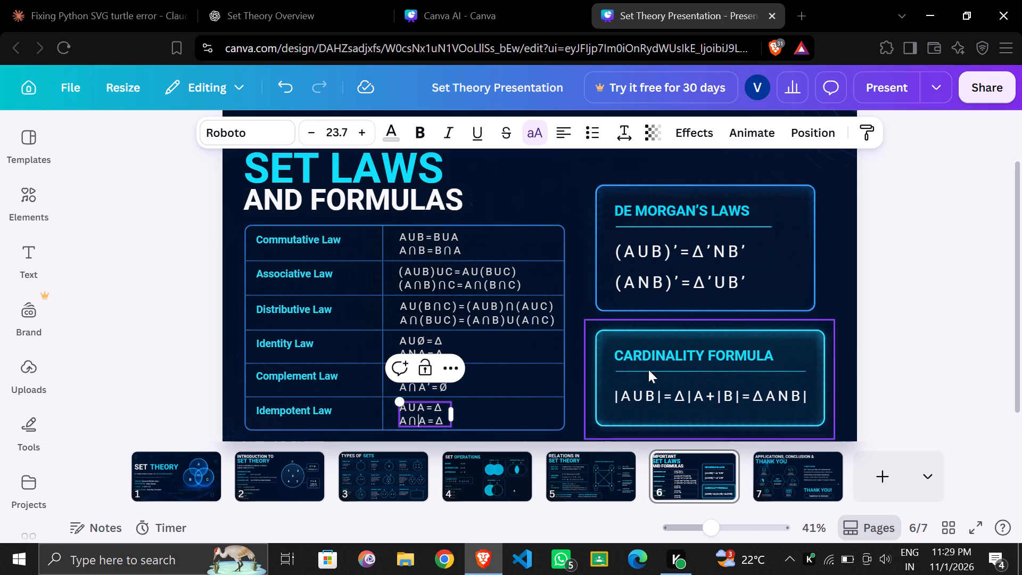
pyautogui.click(909, 331)
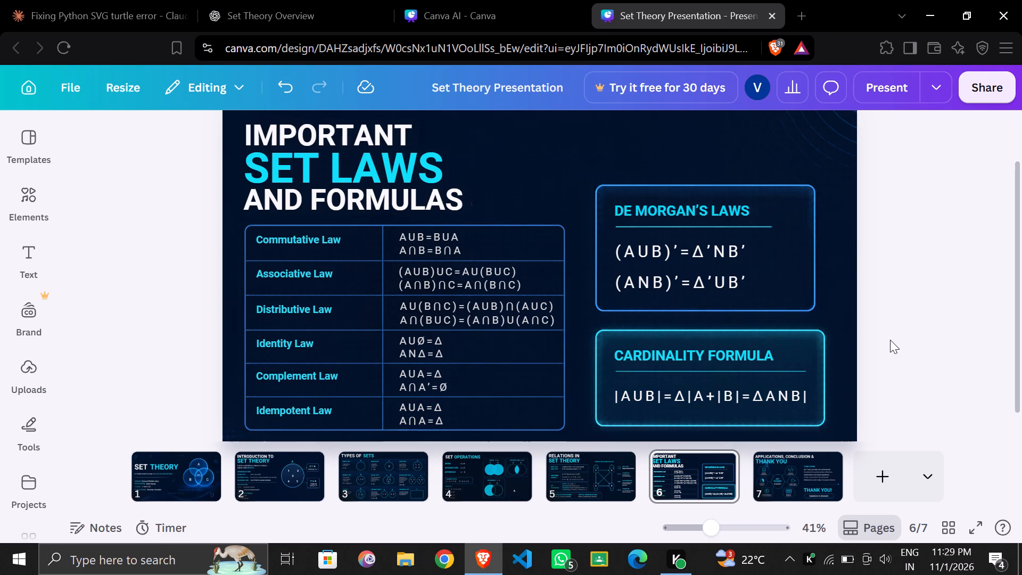
# Replace the N in the Identity Law's second formula with the copied symbol ∩.
pyautogui.click(417, 354)
pyautogui.click(417, 354)
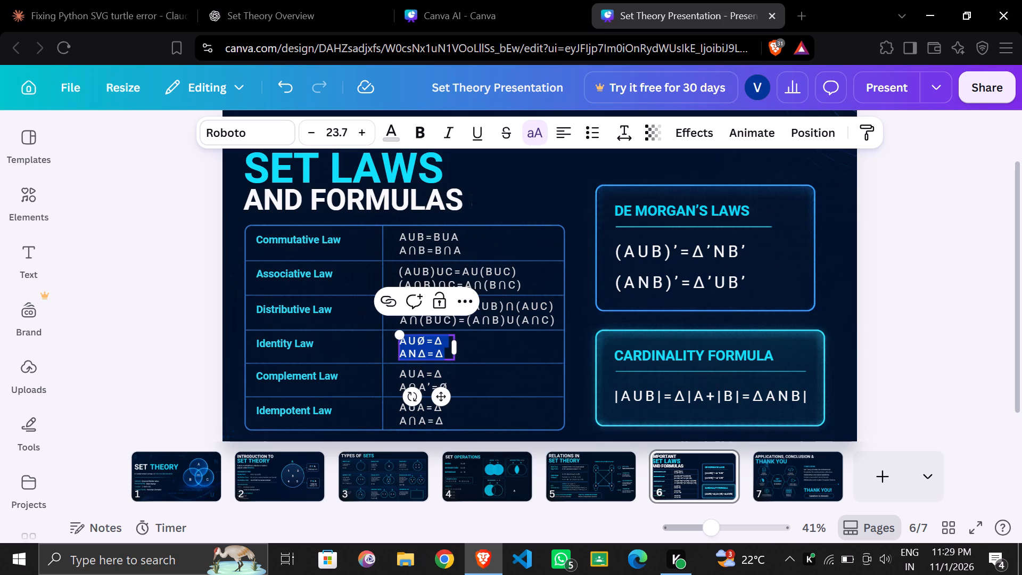
pyautogui.click(417, 354)
pyautogui.press('BackSpace')
pyautogui.hotkey('ctrl', 'v')
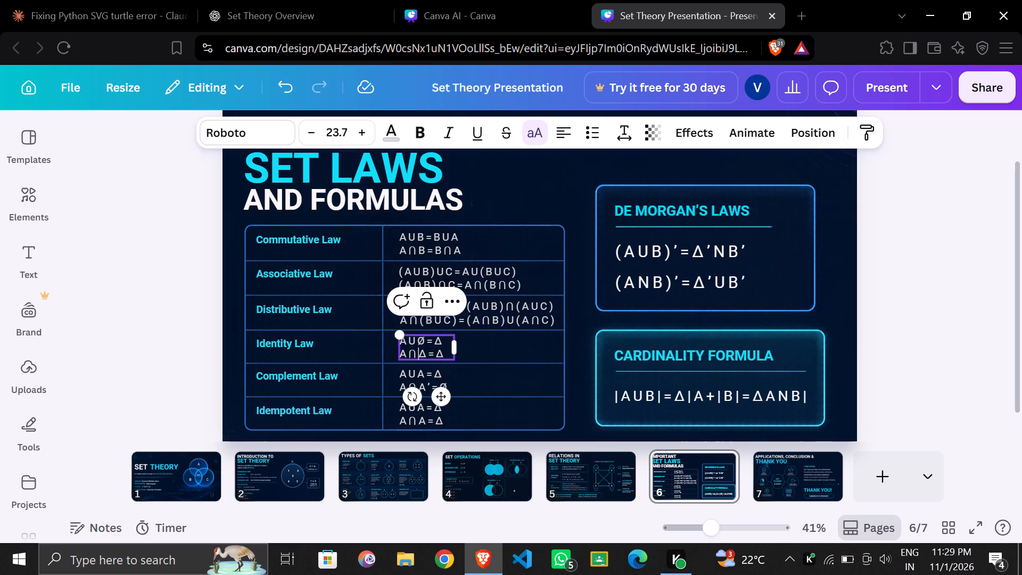
# Correct the Identity Law formulas so they read AUØ=A and A∩U=A.
pyautogui.click(891, 298)
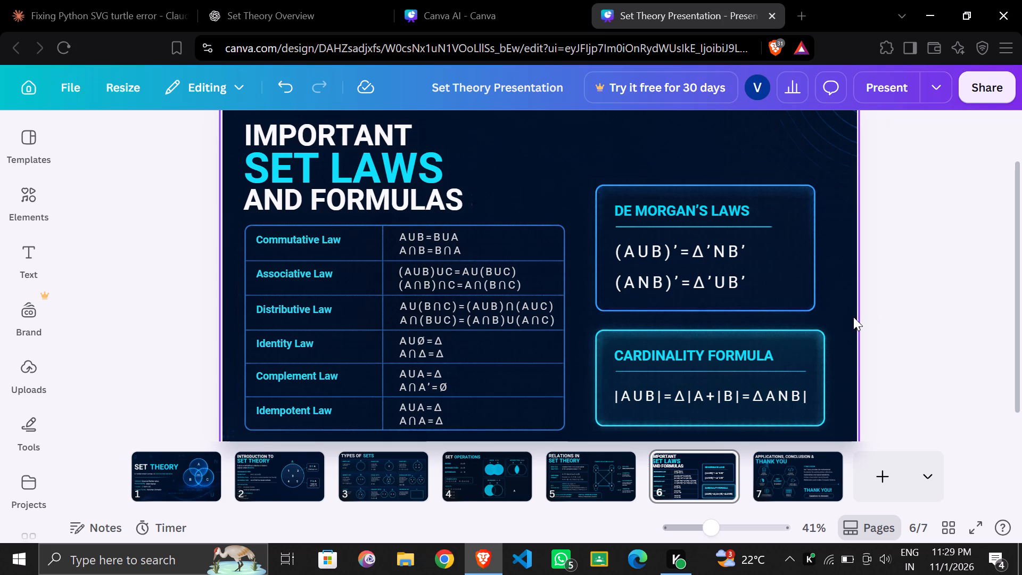
pyautogui.click(426, 354)
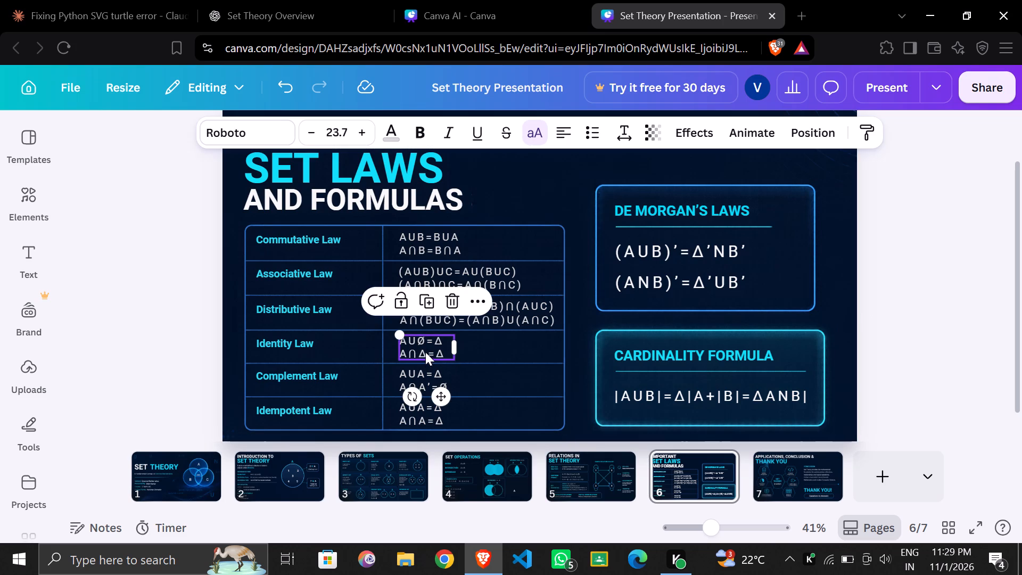
pyautogui.doubleClick(427, 354)
pyautogui.click(427, 354)
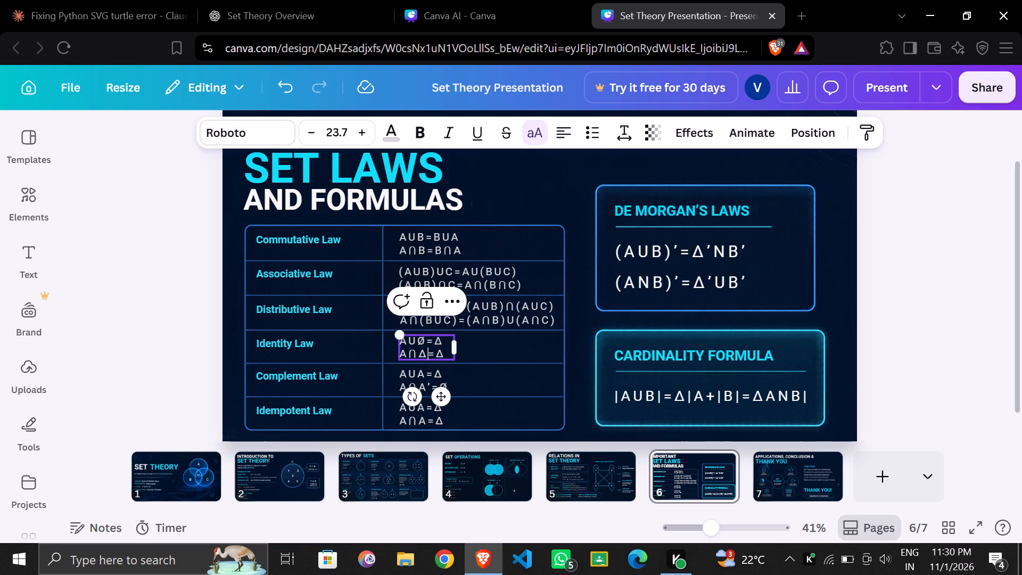
pyautogui.press('BackSpace')
pyautogui.hotkey('shift', 'u')
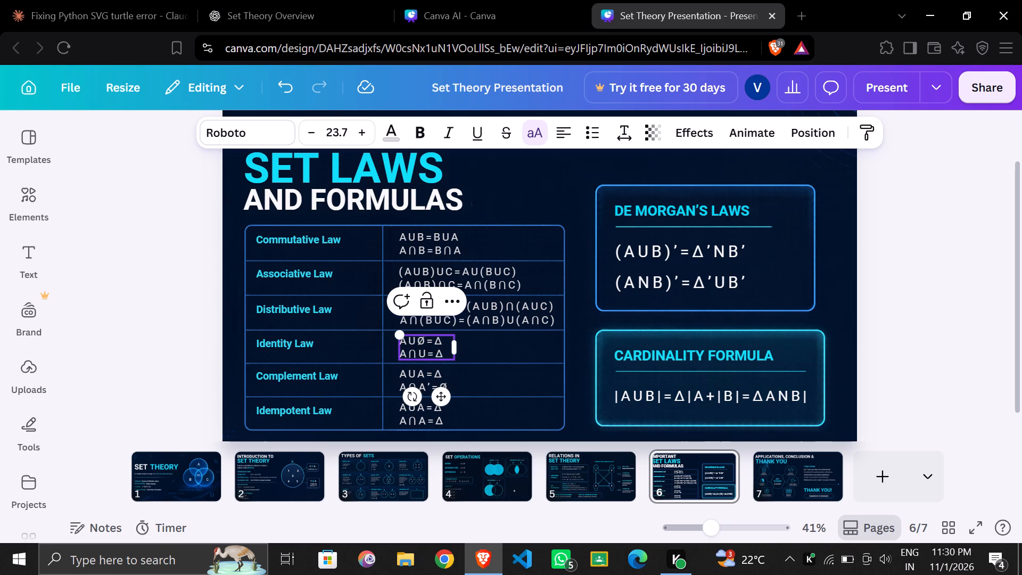
pyautogui.click(443, 350)
pyautogui.press('BackSpace')
pyautogui.hotkey('shift', 'a')
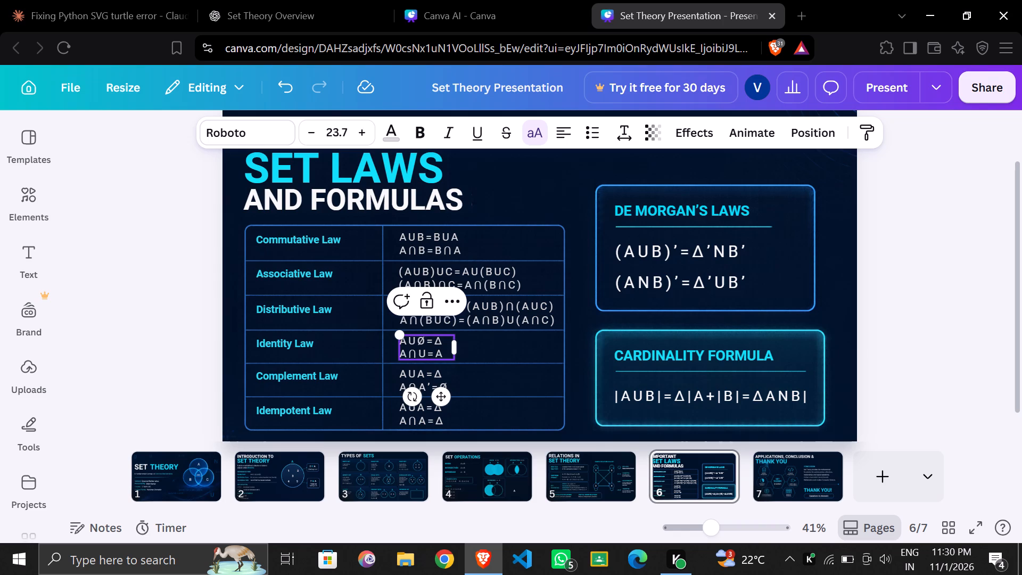
pyautogui.click(444, 339)
pyautogui.press('BackSpace')
pyautogui.hotkey('shift', 'a')
pyautogui.click(932, 298)
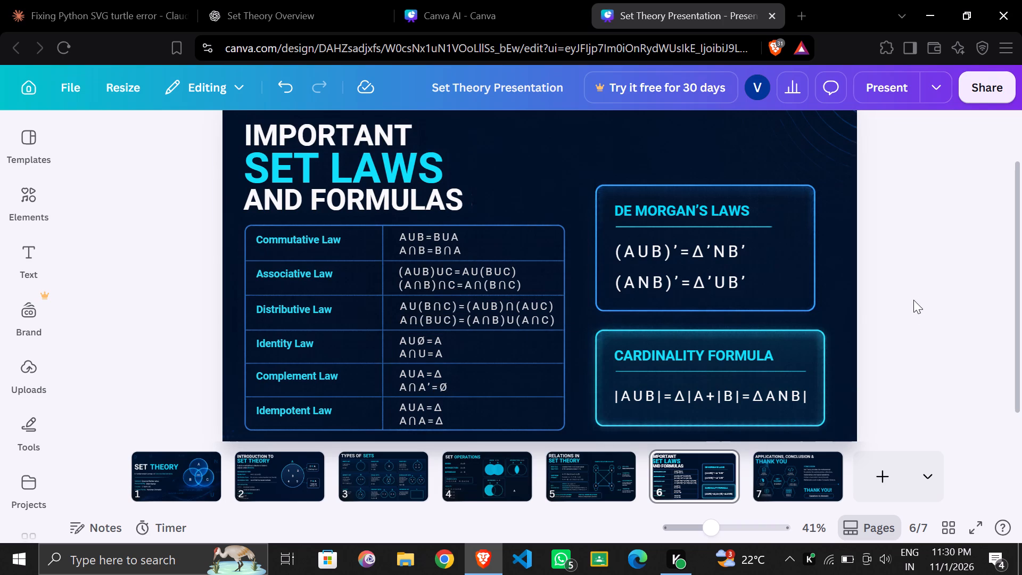
# Replace the N in the first De Morgan's law formula with the copied symbol ∩.
pyautogui.click(728, 252)
pyautogui.click(728, 252)
pyautogui.click(725, 249)
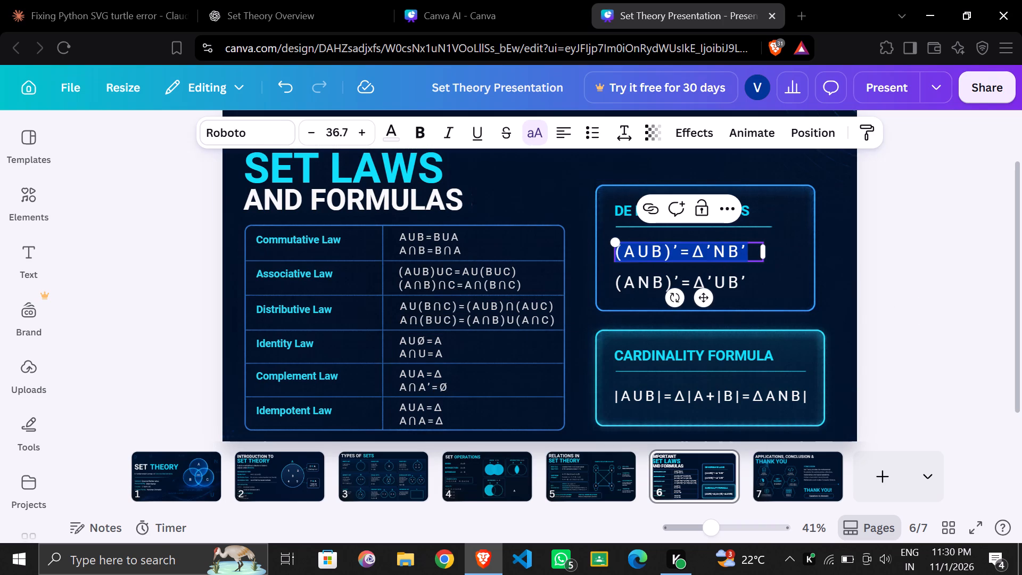
pyautogui.press('BackSpace')
pyautogui.hotkey('ctrl', 'v')
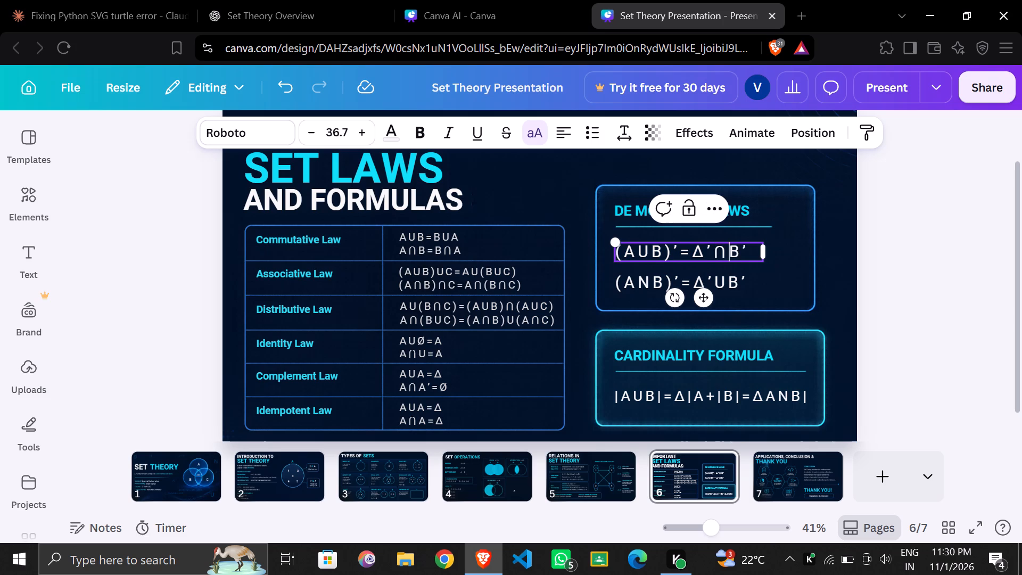
# Correct the second De Morgan's law formula to (A∩B)'=A'UB', replacing N with ∩ and Δ with A.
pyautogui.doubleClick(647, 281)
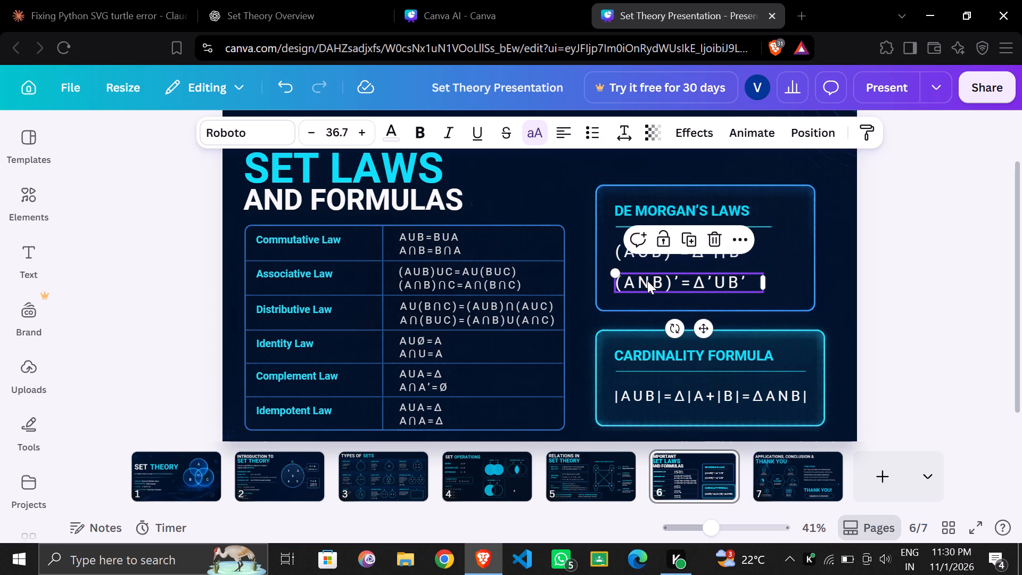
pyautogui.click(648, 281)
pyautogui.press('BackSpace')
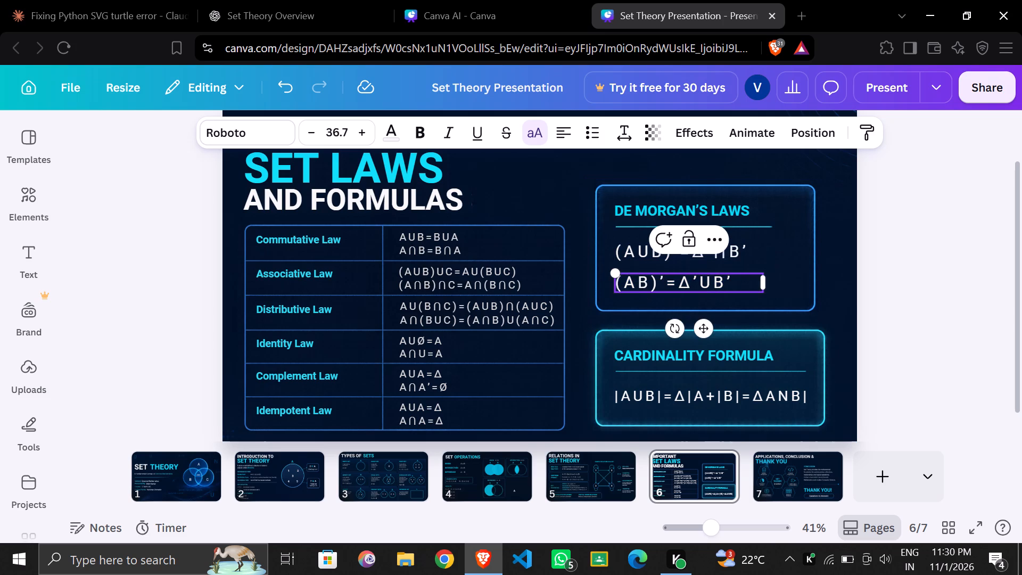
pyautogui.hotkey('ctrl', 'v')
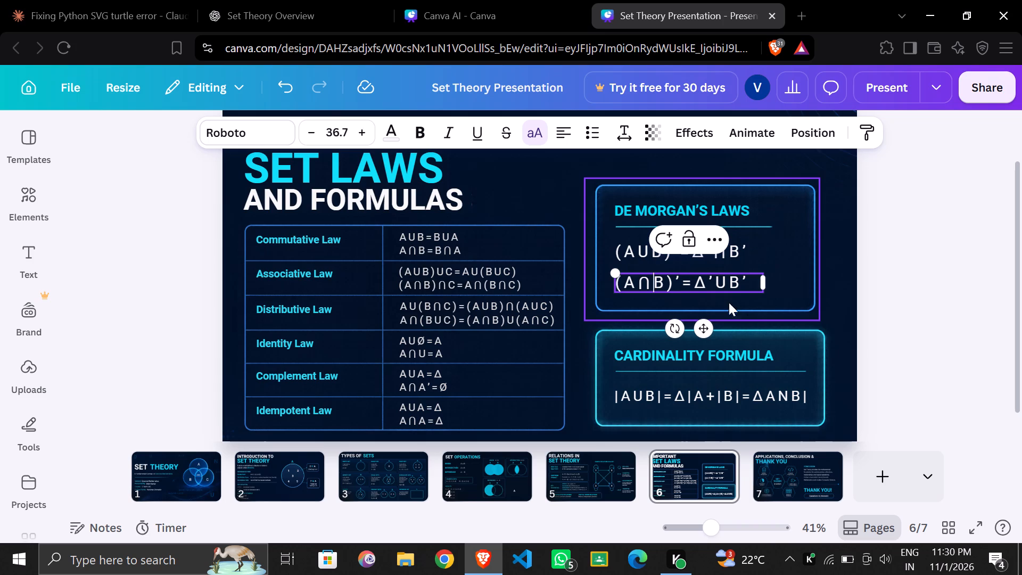
pyautogui.click(699, 285)
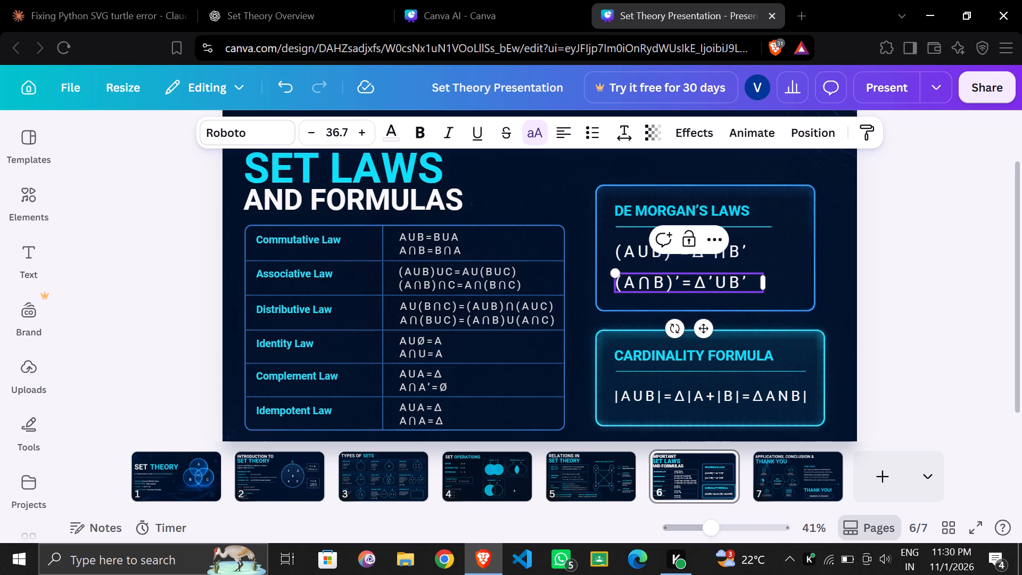
pyautogui.click(704, 283)
pyautogui.press('BackSpace')
pyautogui.hotkey('shift', 'a')
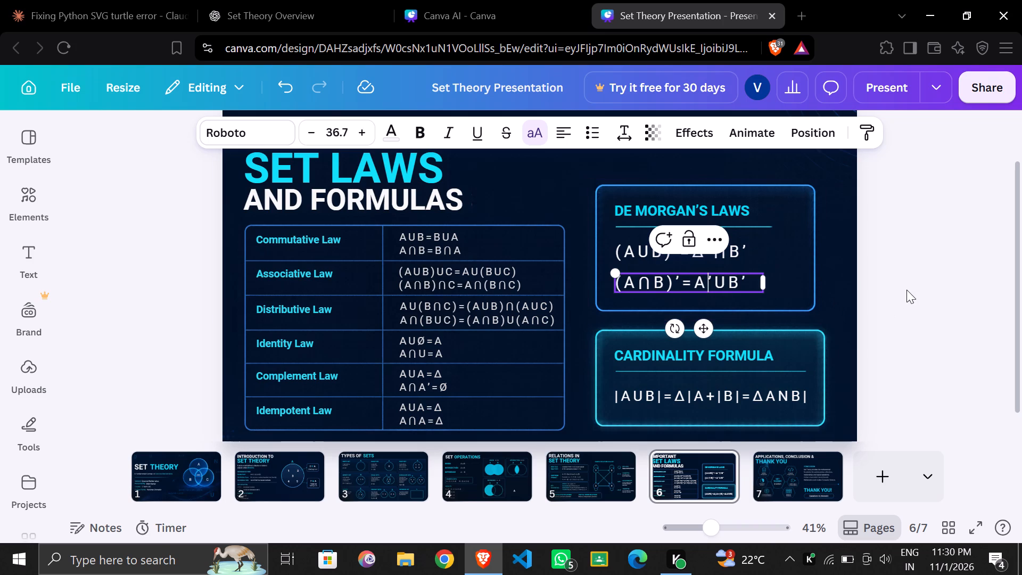
pyautogui.click(906, 290)
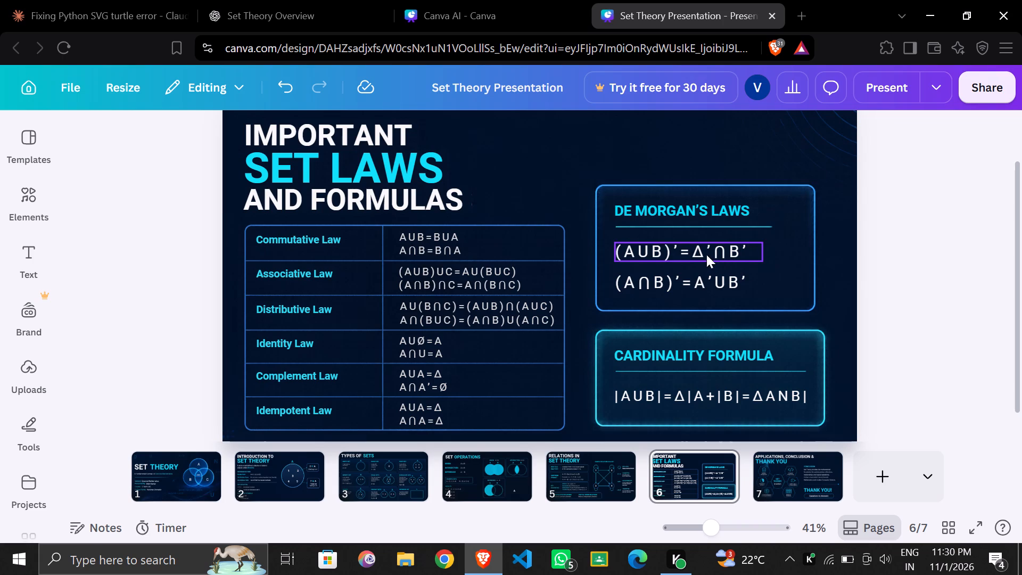
# Replace the Δ in the first De Morgan's law formula with A, making it (AUB)'=A'∩B'.
pyautogui.click(704, 252)
pyautogui.click(704, 252)
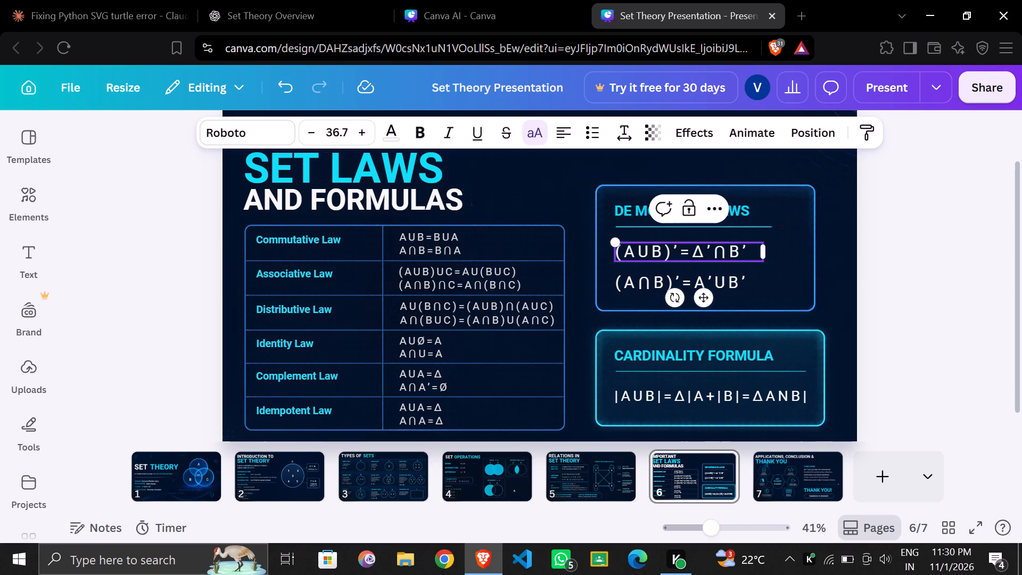
pyautogui.click(704, 252)
pyautogui.press('BackSpace')
pyautogui.hotkey('shift', 'a')
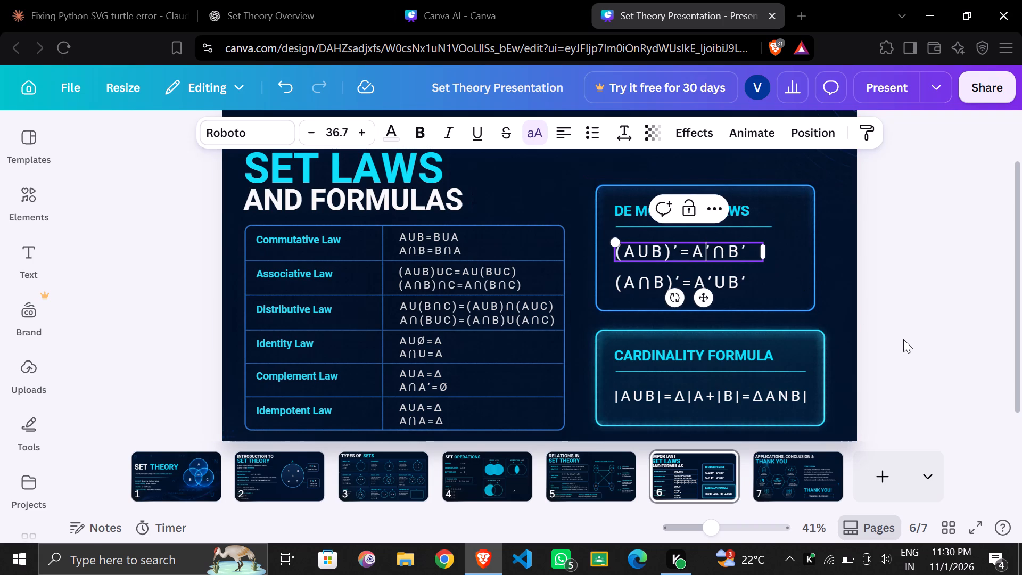
pyautogui.click(903, 339)
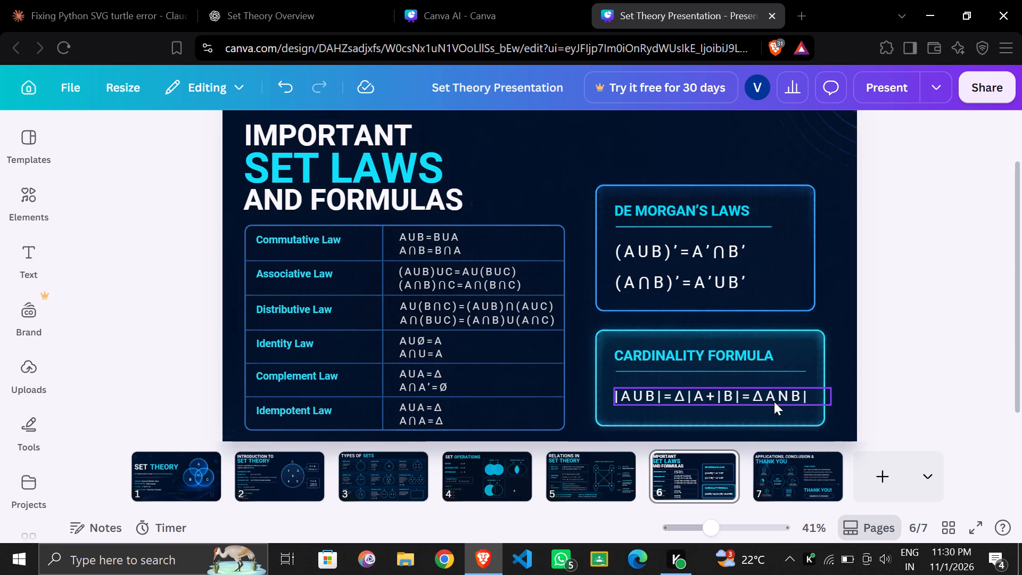
# In the Cardinality Formula, replace the N with the copied ∩ and delete the Δ after the first equals sign.
pyautogui.click(788, 397)
pyautogui.click(788, 397)
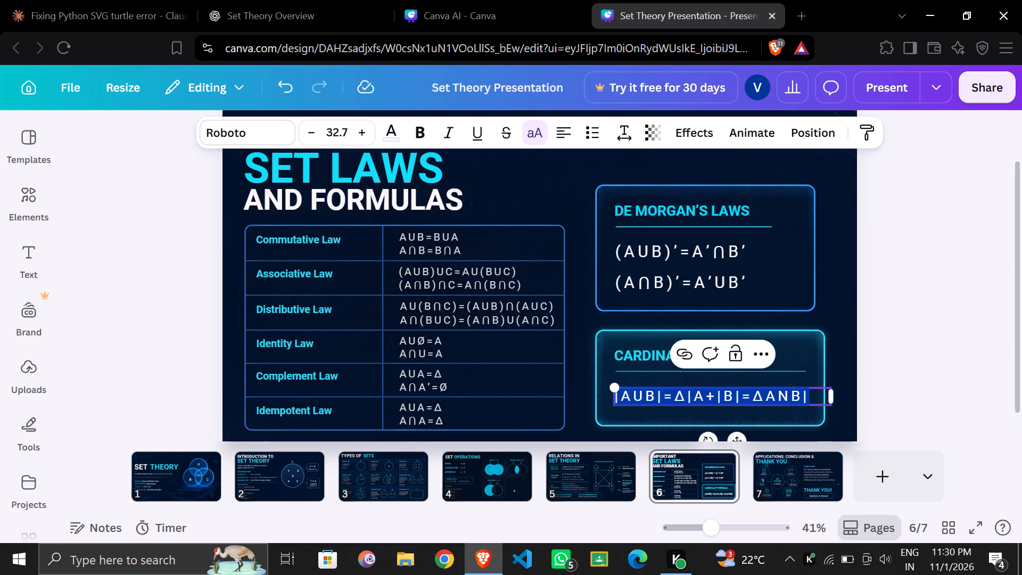
pyautogui.click(788, 397)
pyautogui.press('BackSpace')
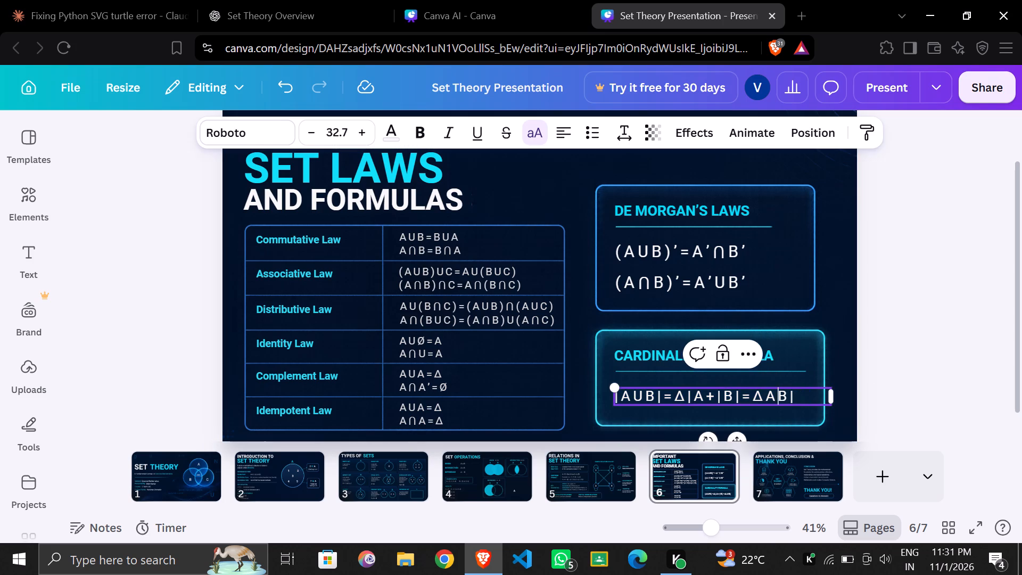
pyautogui.hotkey('ctrl', 'v')
pyautogui.click(685, 397)
pyautogui.press('BackSpace')
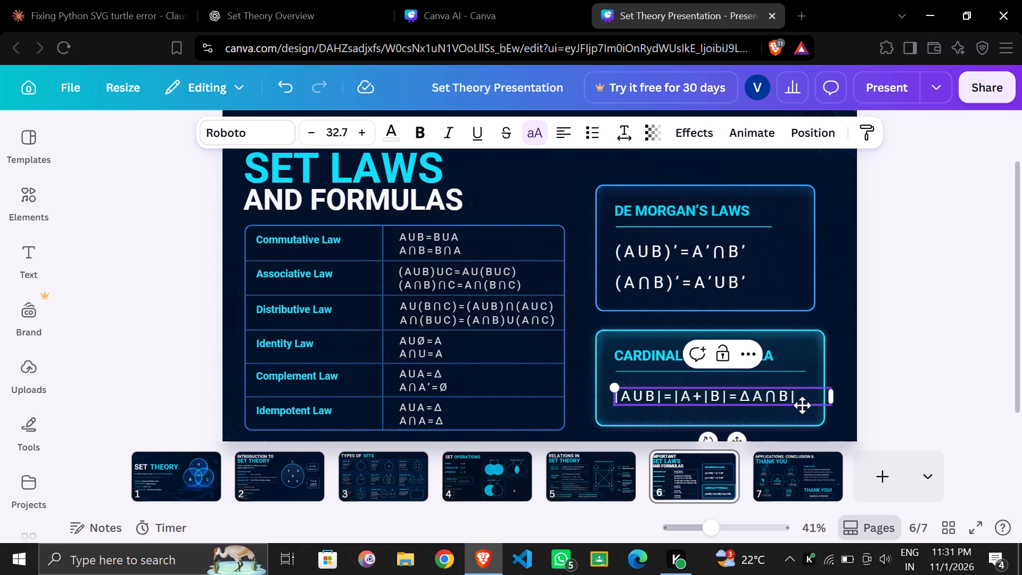
pyautogui.click(893, 366)
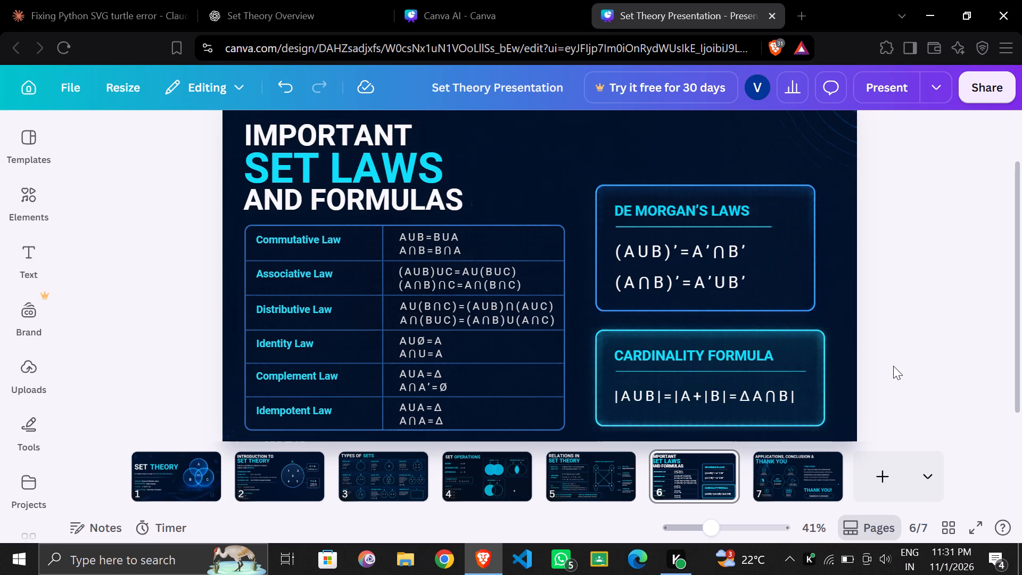
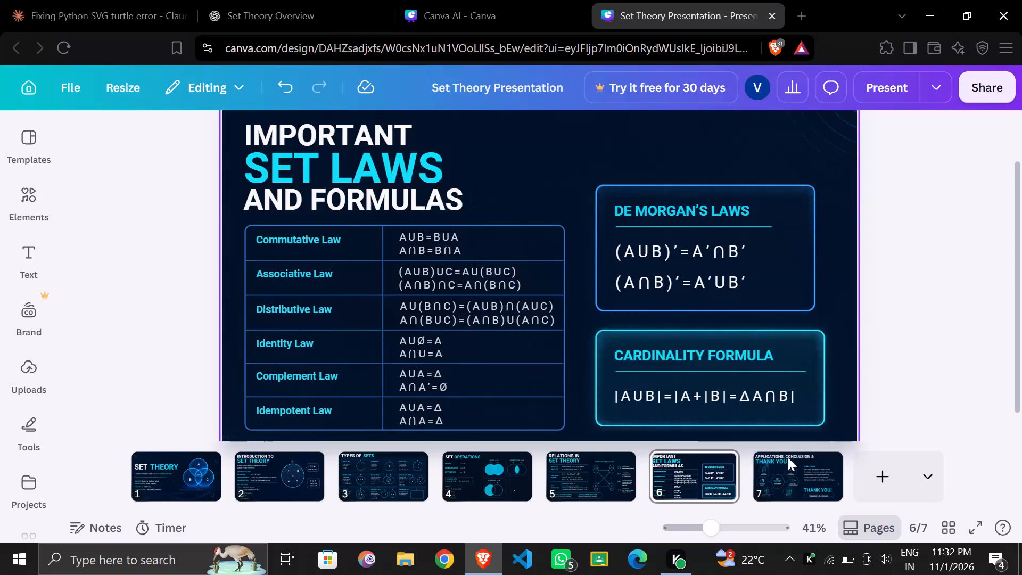
# In slide 2's Key Notation, replace the ∈ with ∉ in the "x does not belong to set A" expression.
pyautogui.click(794, 464)
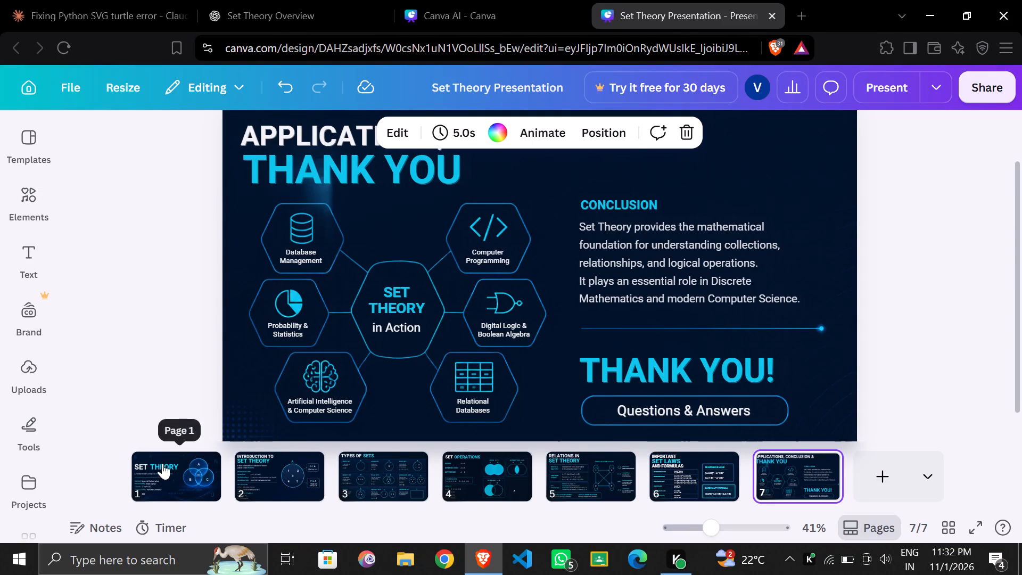
pyautogui.click(167, 464)
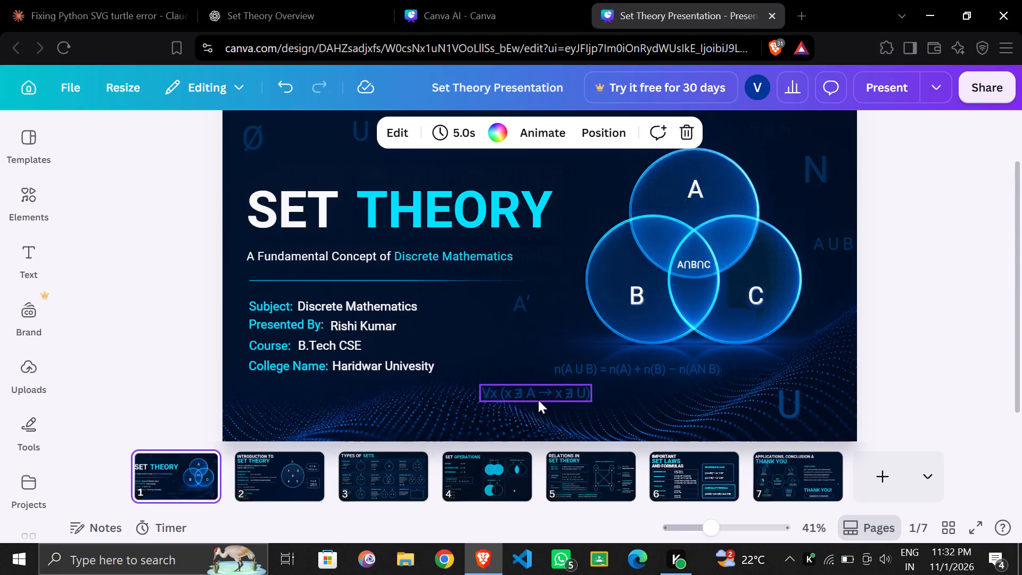
pyautogui.click(278, 474)
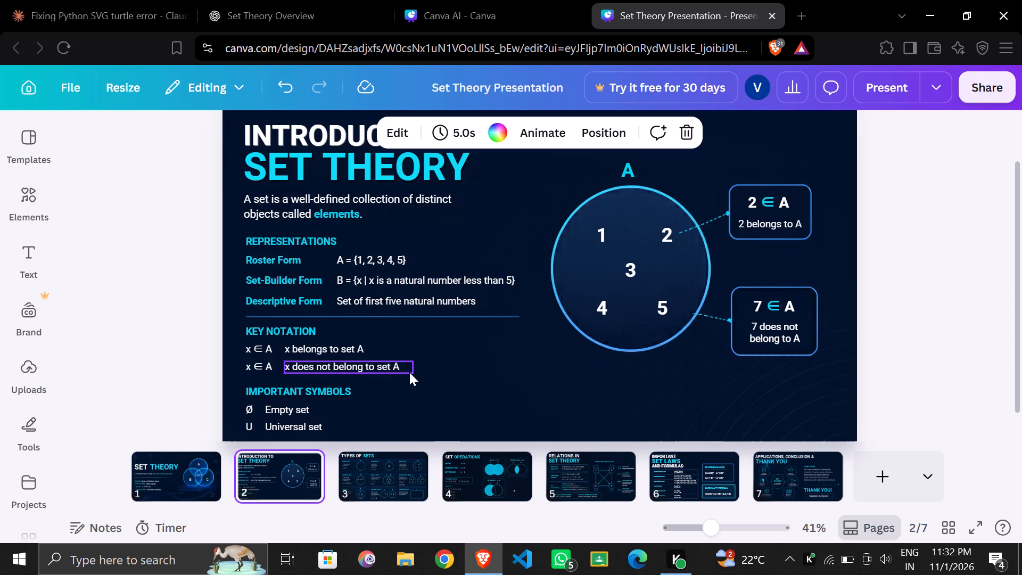
pyautogui.click(261, 368)
pyautogui.click(262, 367)
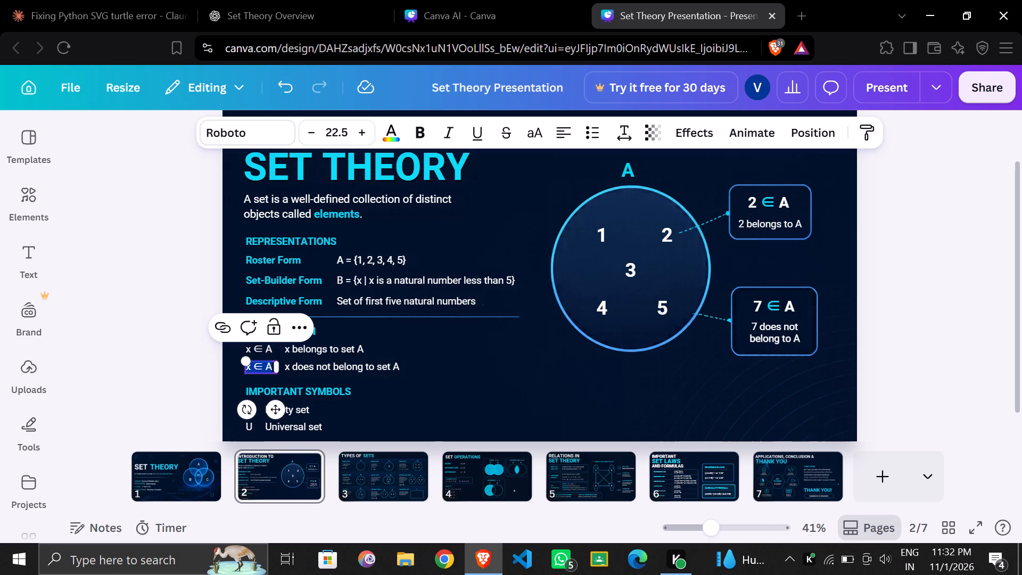
pyautogui.click(262, 367)
pyautogui.press('BackSpace')
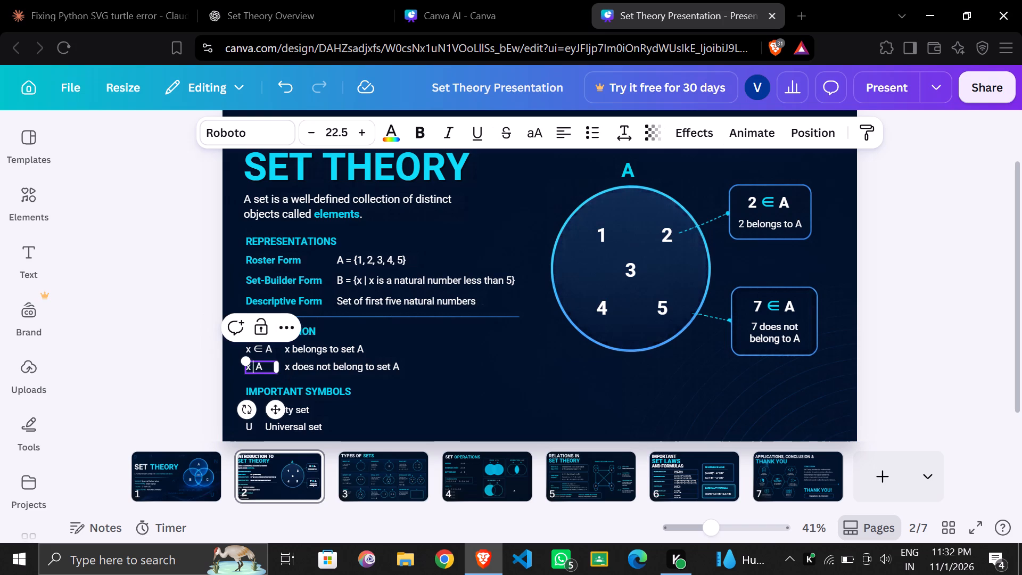
pyautogui.press('super+period')
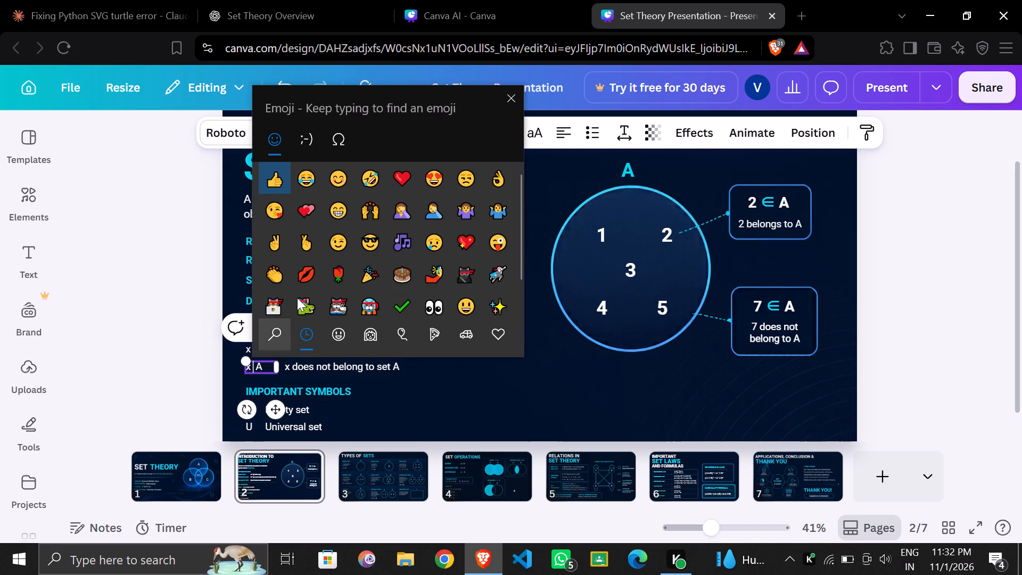
pyautogui.click(331, 143)
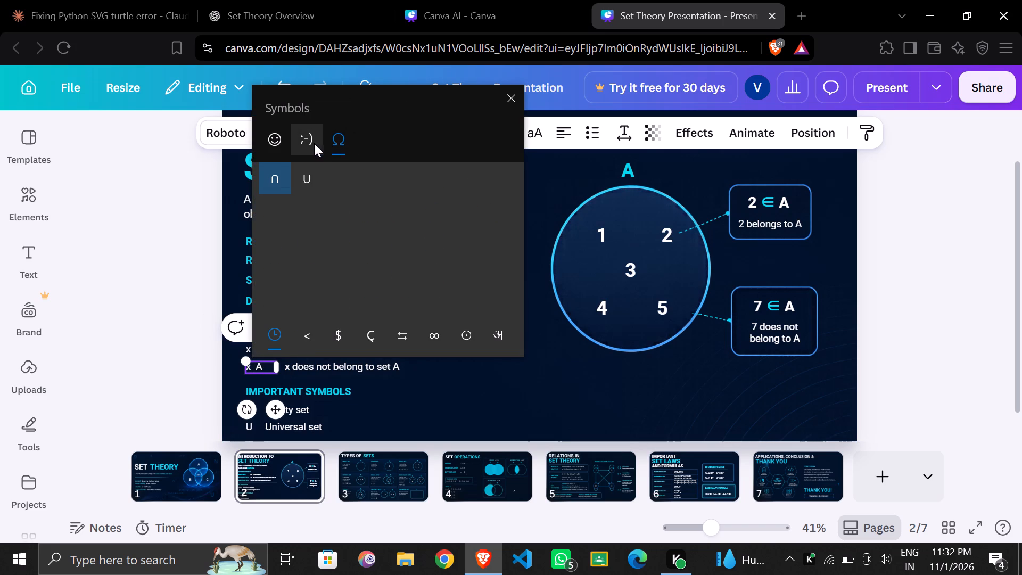
pyautogui.click(312, 336)
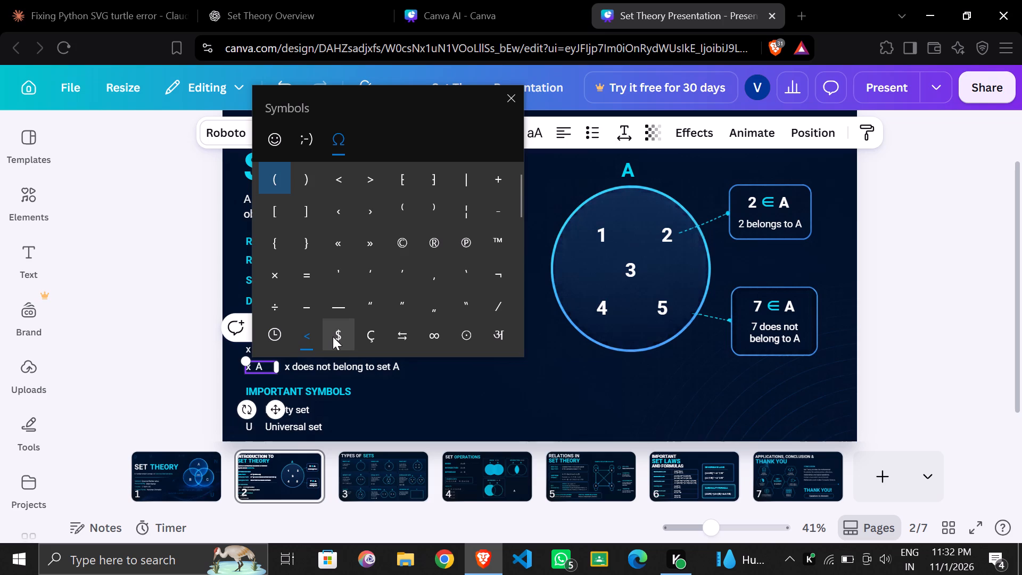
pyautogui.click(333, 336)
pyautogui.click(306, 338)
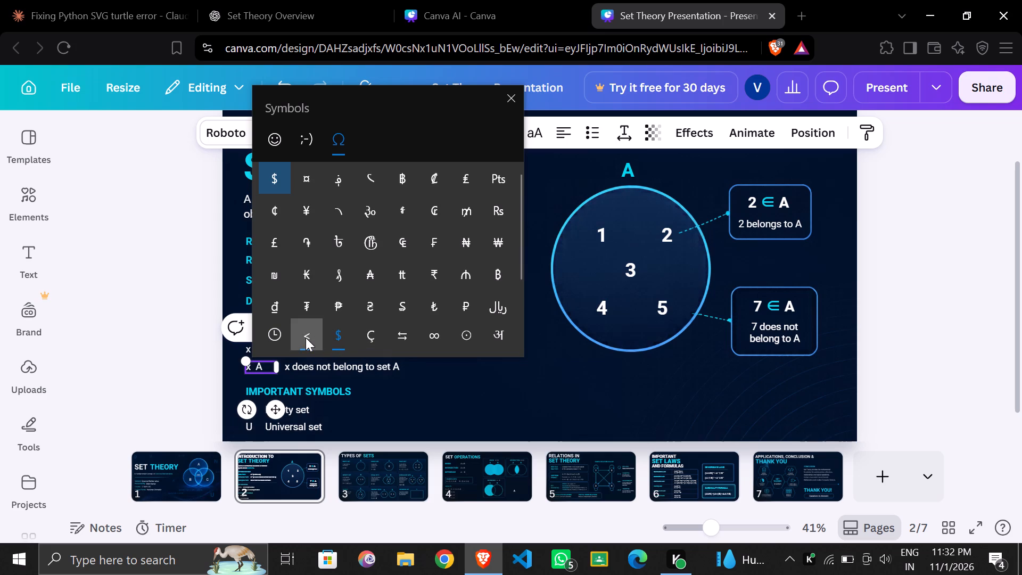
pyautogui.scroll(-2, 354, 279)
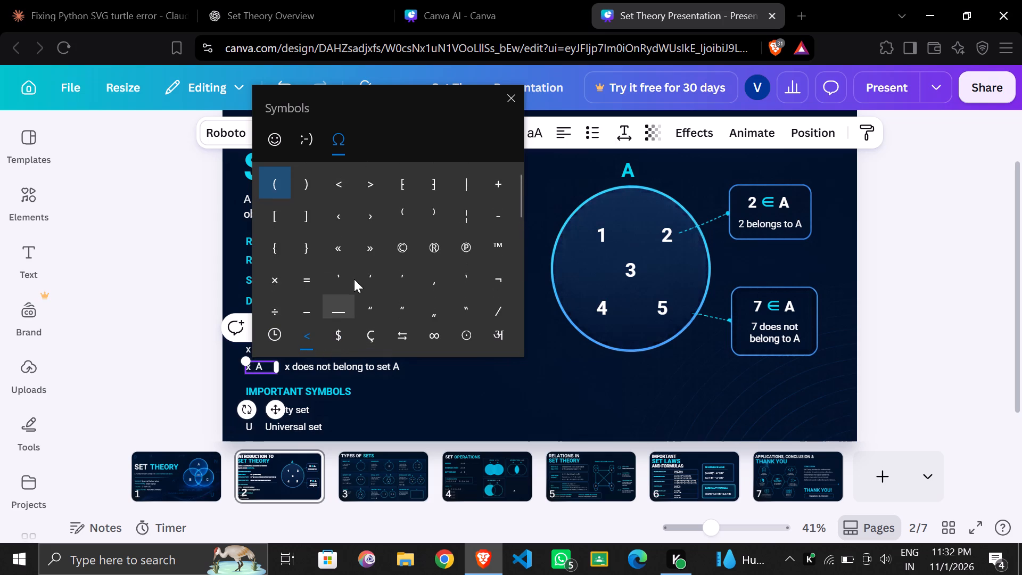
pyautogui.scroll(-3, 354, 279)
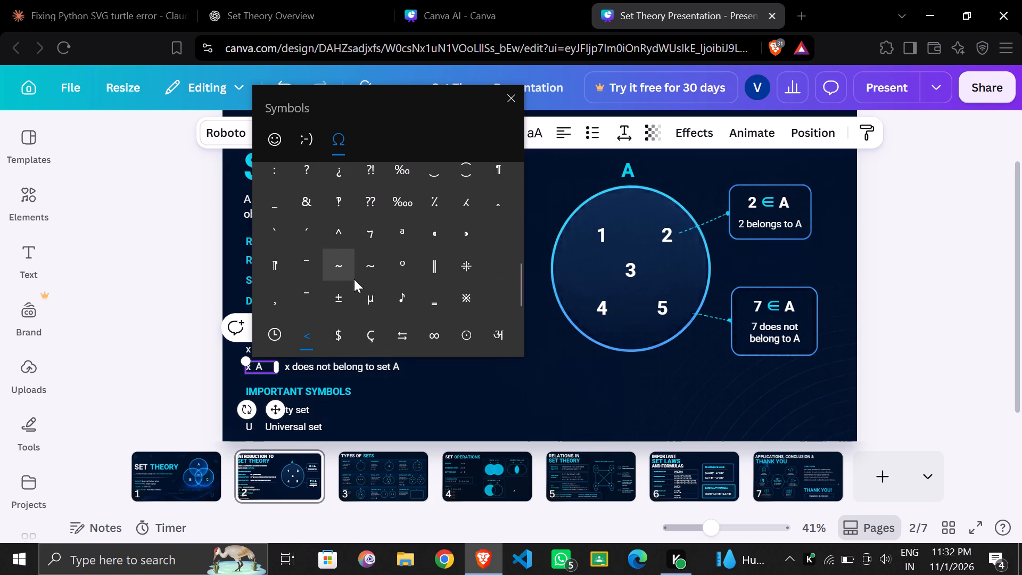
pyautogui.click(342, 336)
pyautogui.click(370, 338)
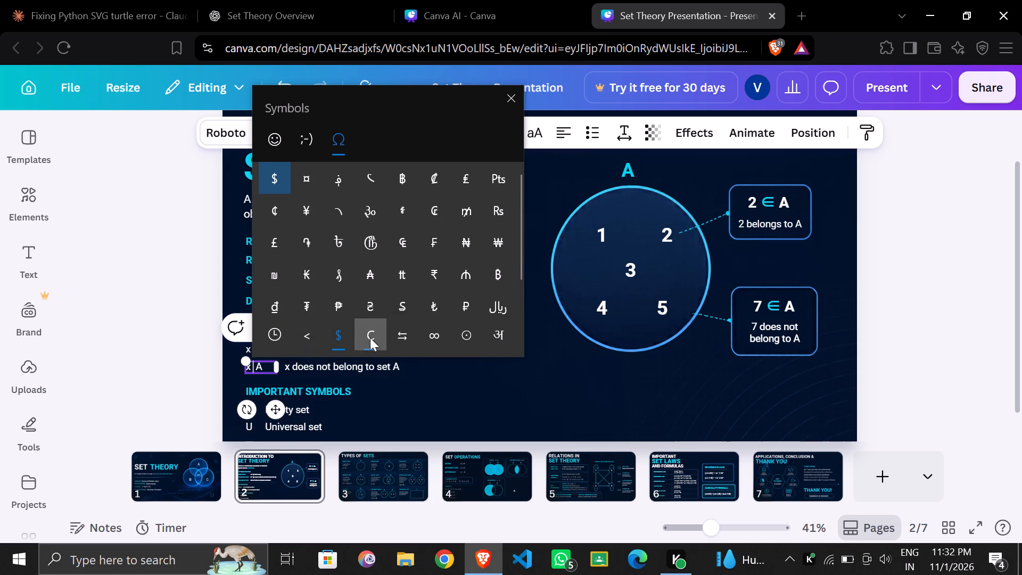
pyautogui.click(389, 339)
pyautogui.click(434, 340)
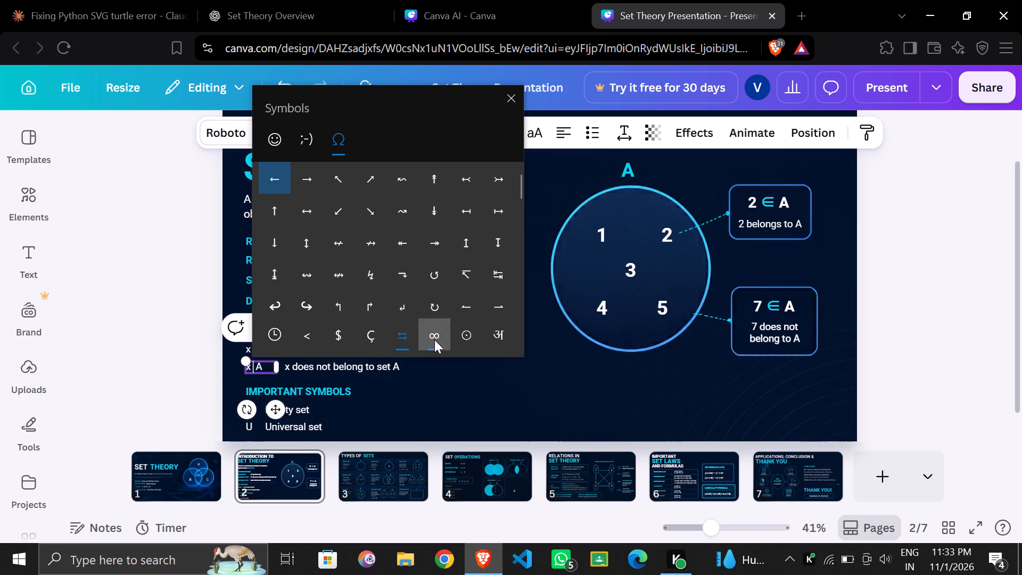
pyautogui.scroll(-7, 408, 275)
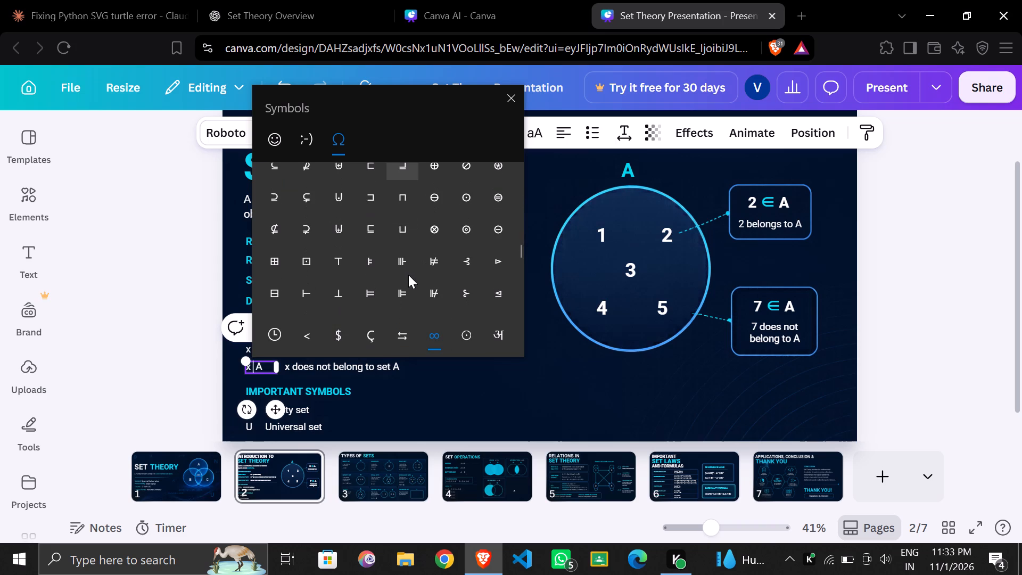
pyautogui.scroll(-3, 408, 275)
pyautogui.scroll(1, 408, 275)
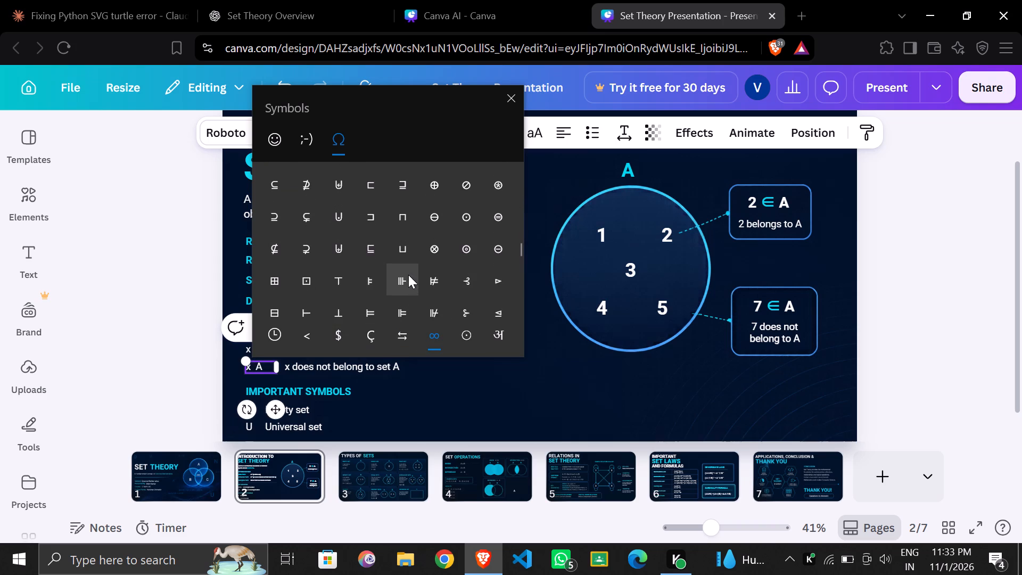
pyautogui.scroll(3, 408, 275)
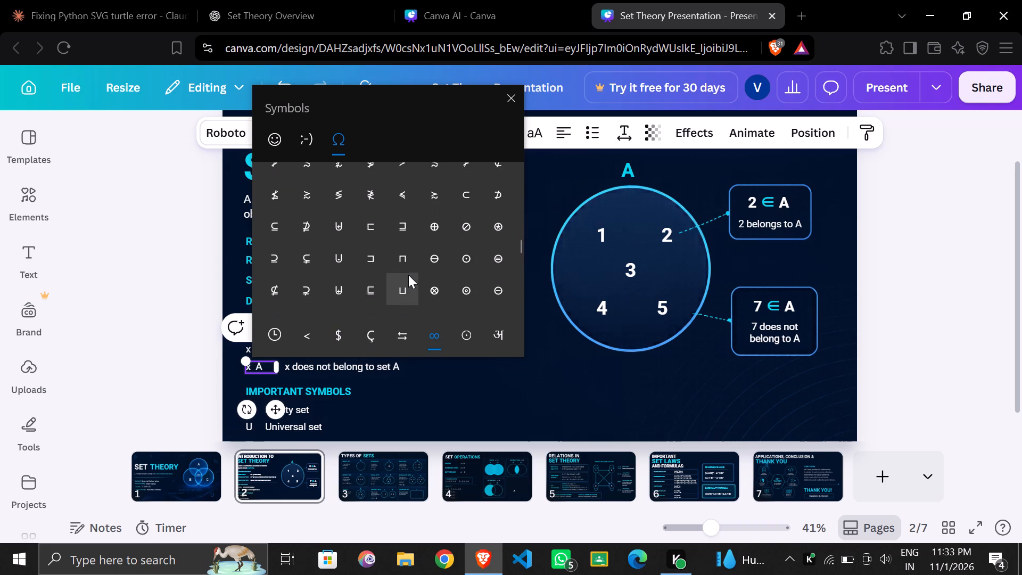
pyautogui.scroll(3, 408, 275)
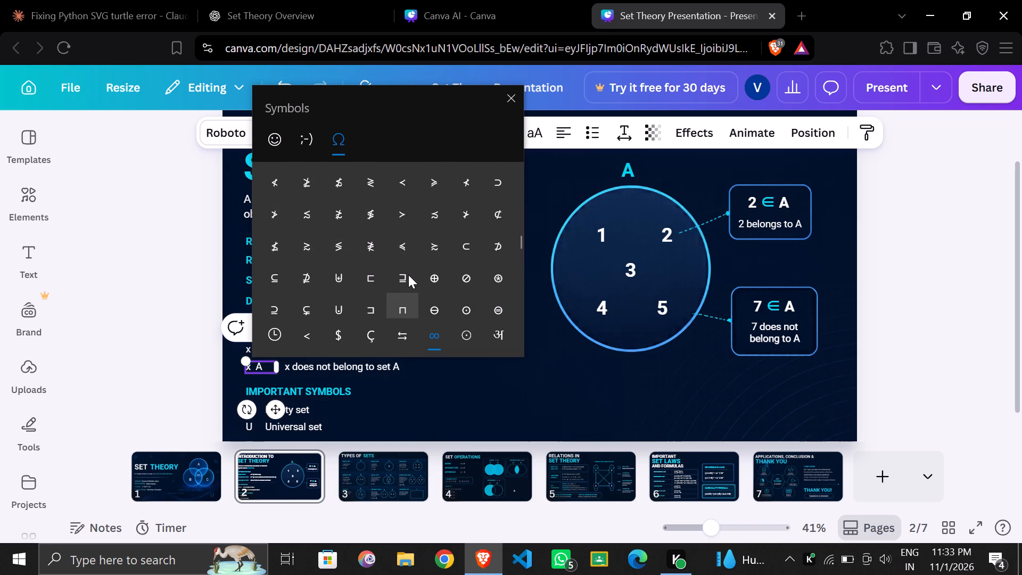
pyautogui.scroll(2, 414, 273)
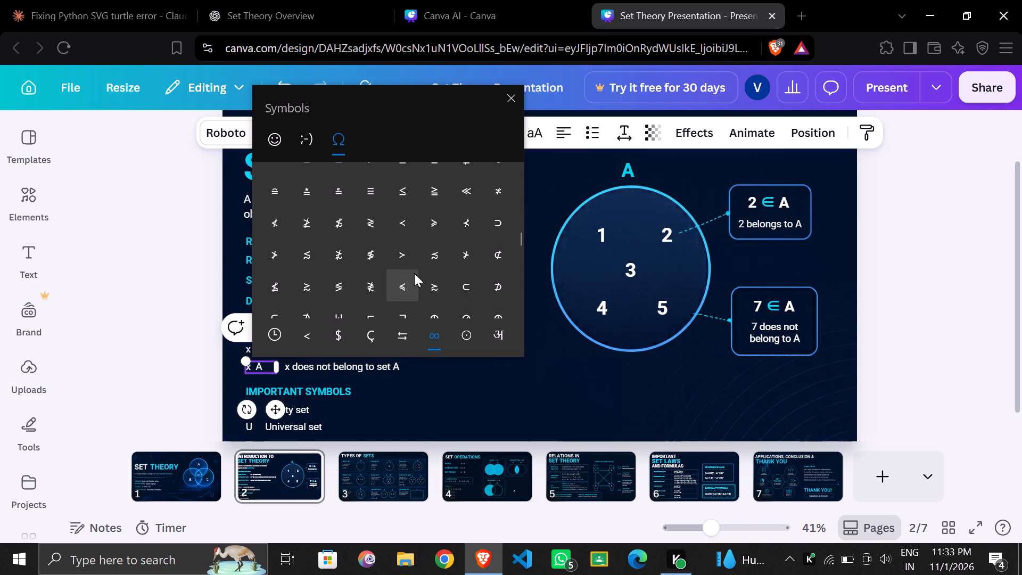
pyautogui.scroll(3, 414, 273)
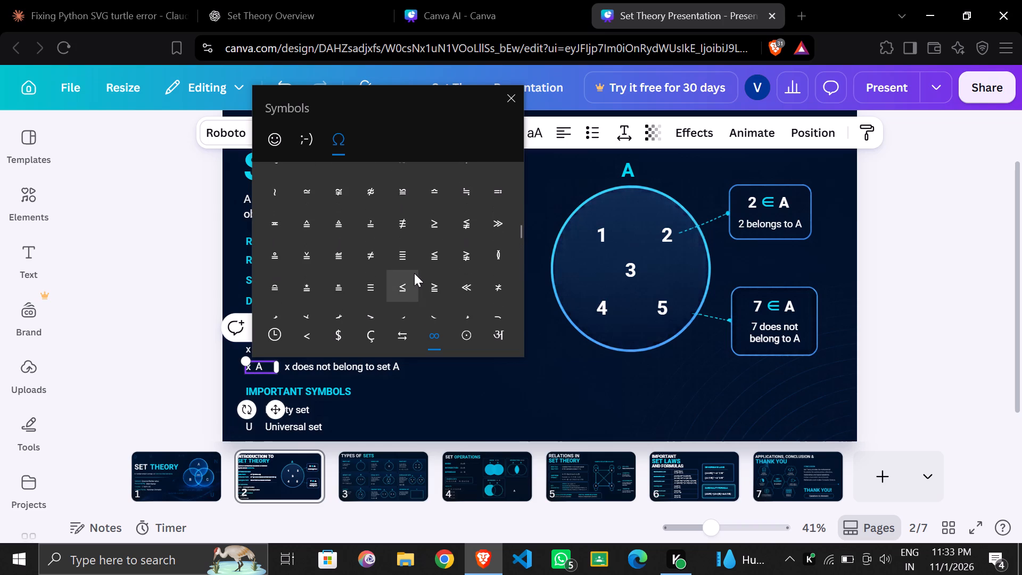
pyautogui.scroll(5, 414, 273)
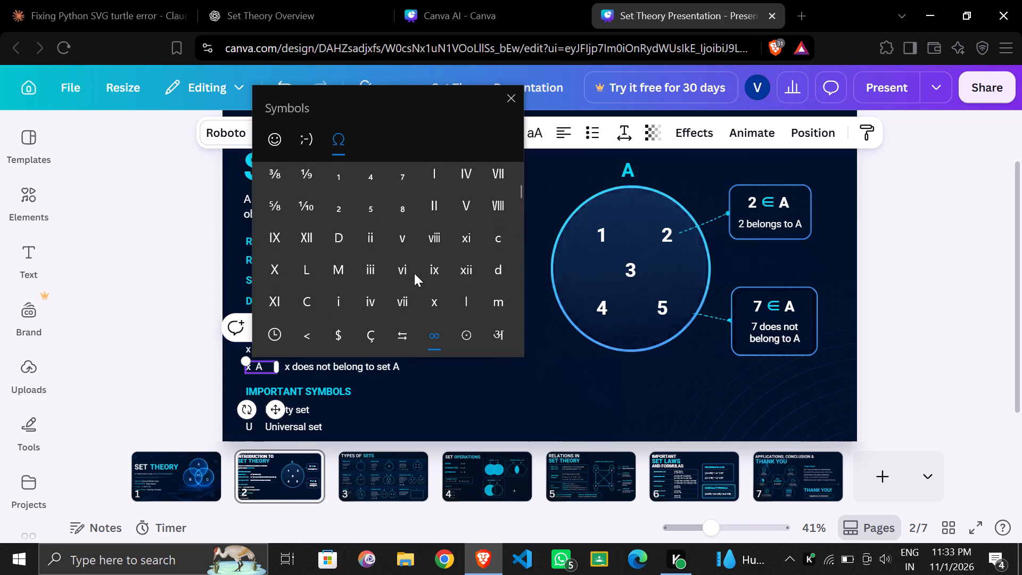
pyautogui.scroll(3, 414, 273)
pyautogui.scroll(-2, 414, 273)
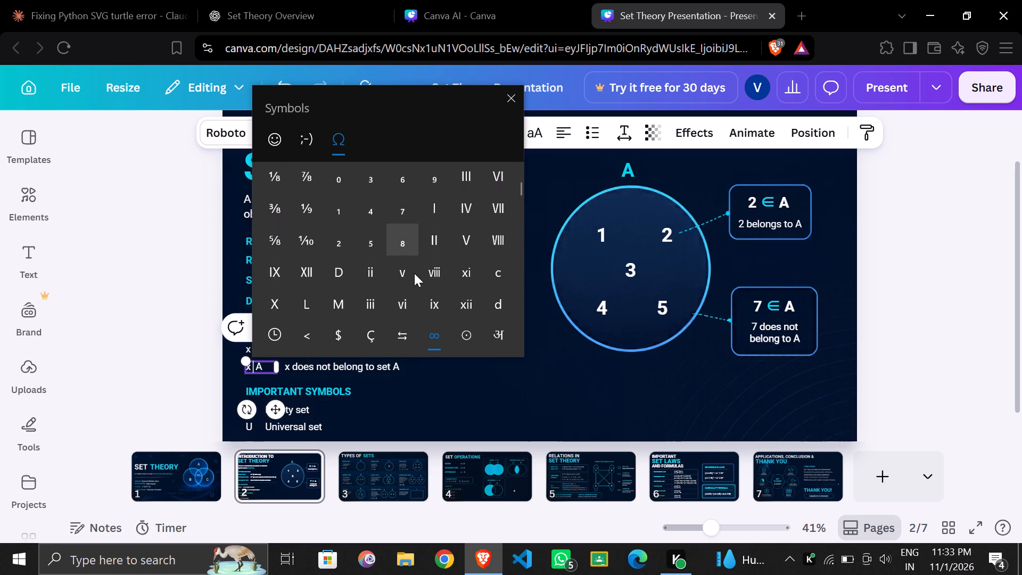
pyautogui.scroll(-2, 414, 273)
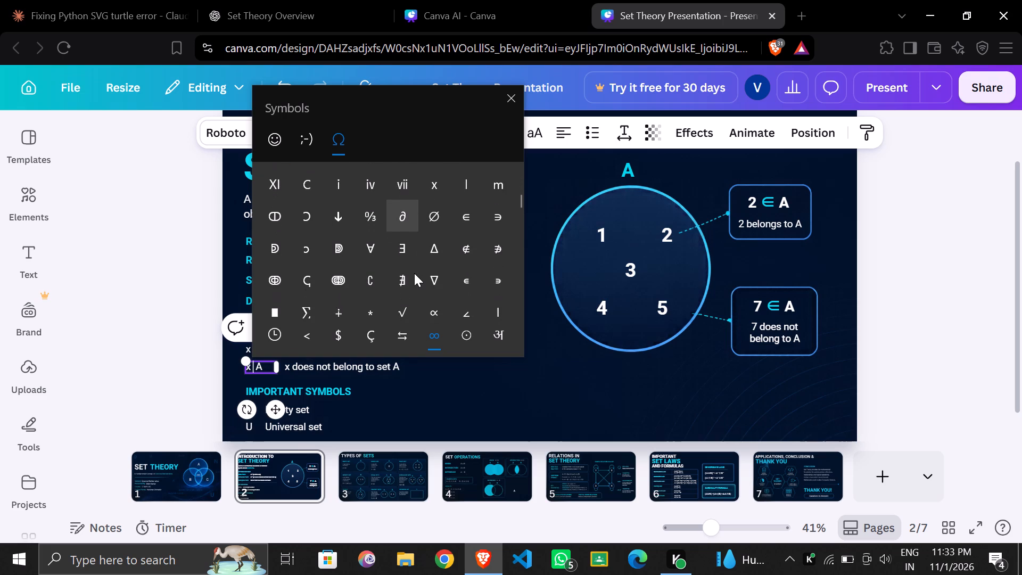
pyautogui.scroll(-2, 414, 273)
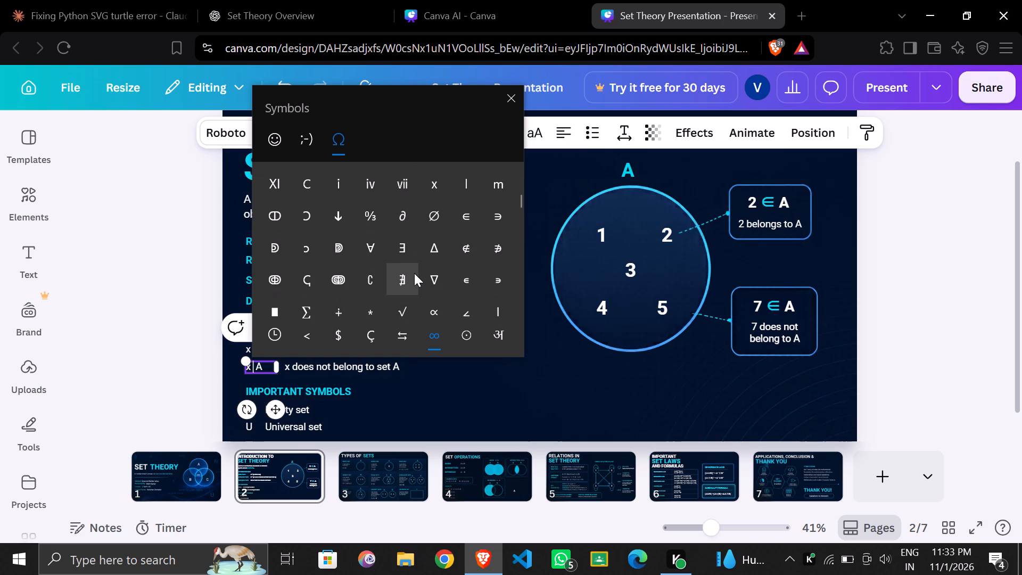
pyautogui.scroll(-1, 414, 273)
pyautogui.click(466, 246)
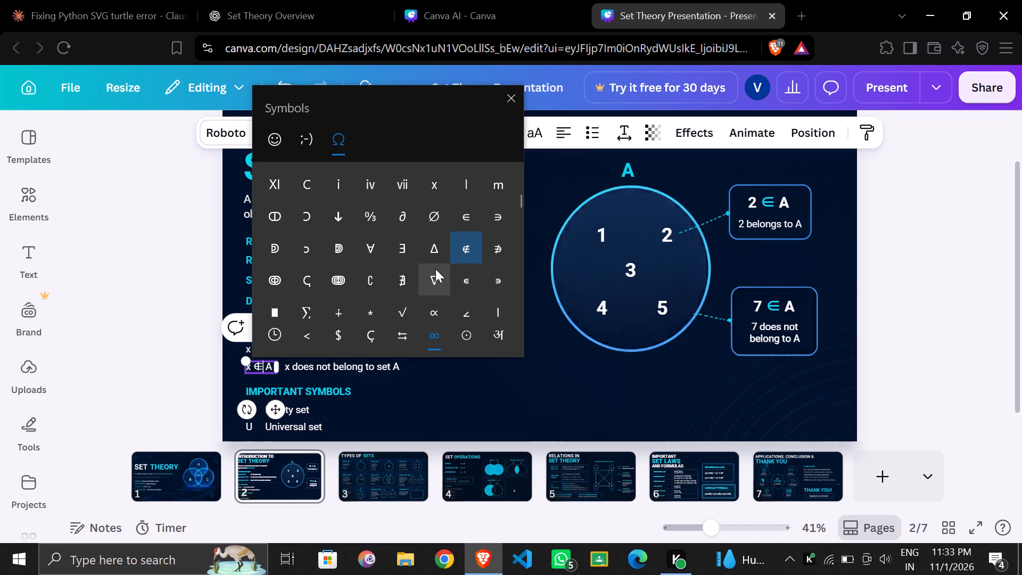
pyautogui.scroll(-1, 435, 269)
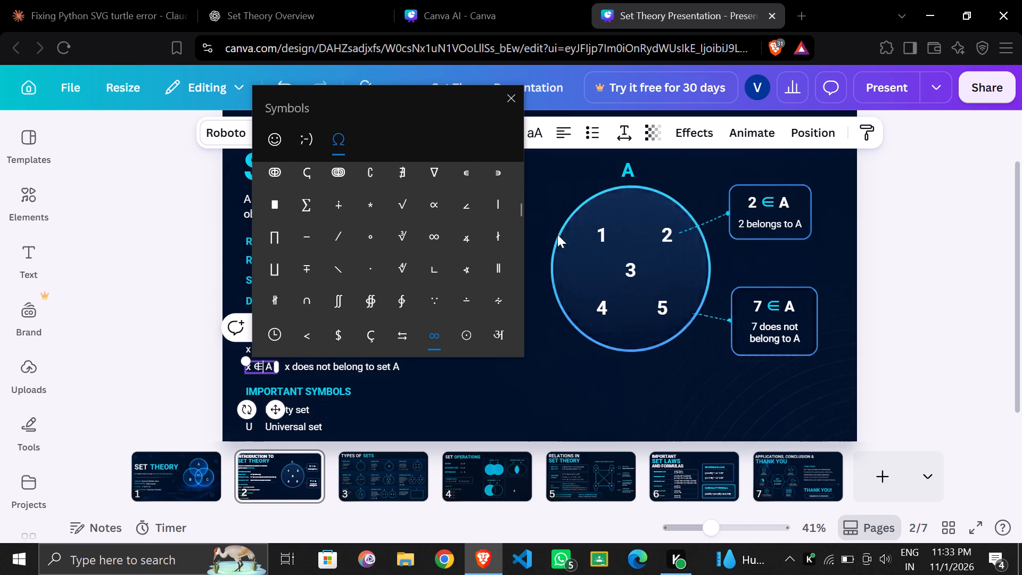
pyautogui.click(883, 257)
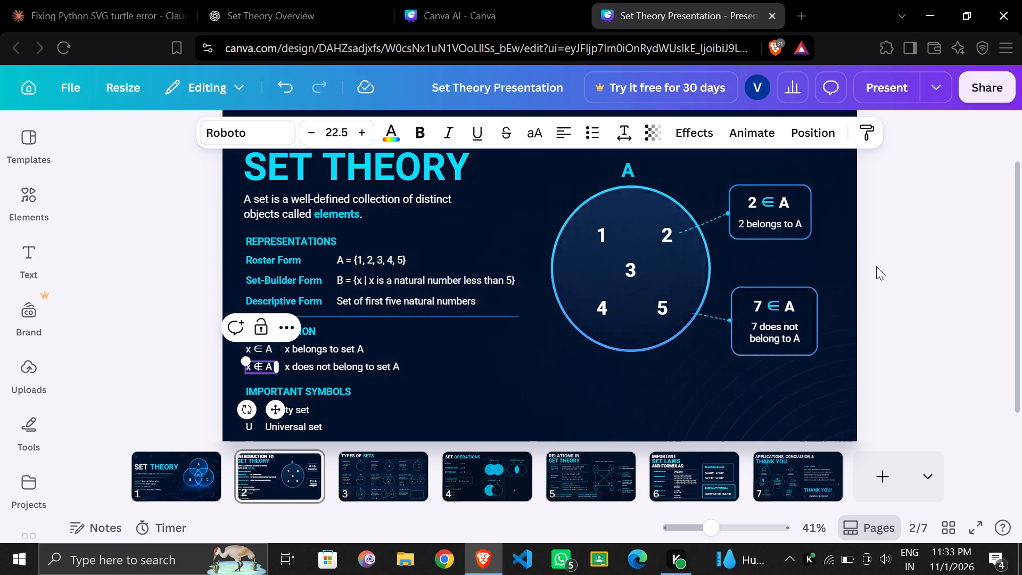
pyautogui.click(868, 293)
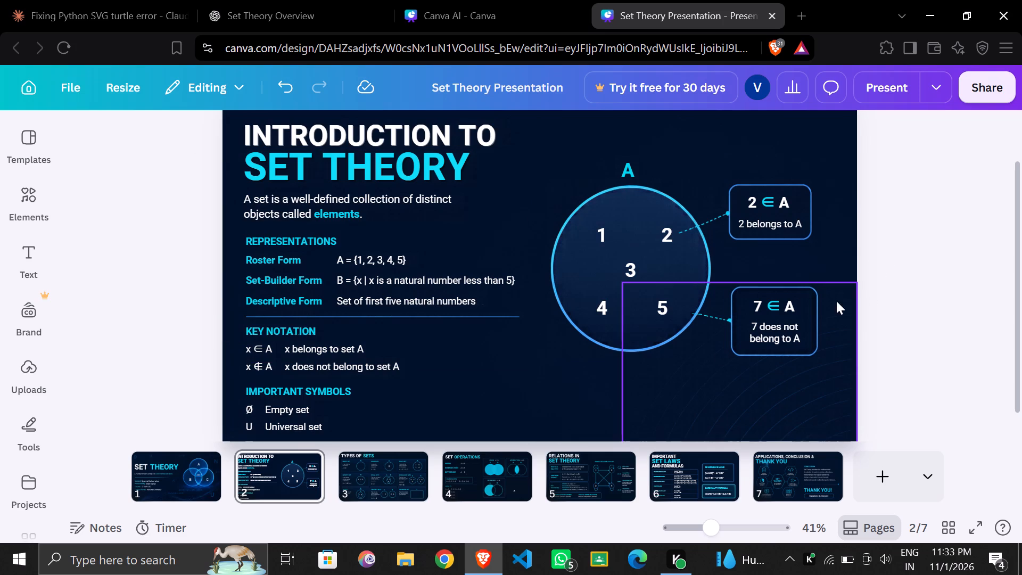
# Open slide 3, Types of Sets, to check its notation.
pyautogui.click(411, 474)
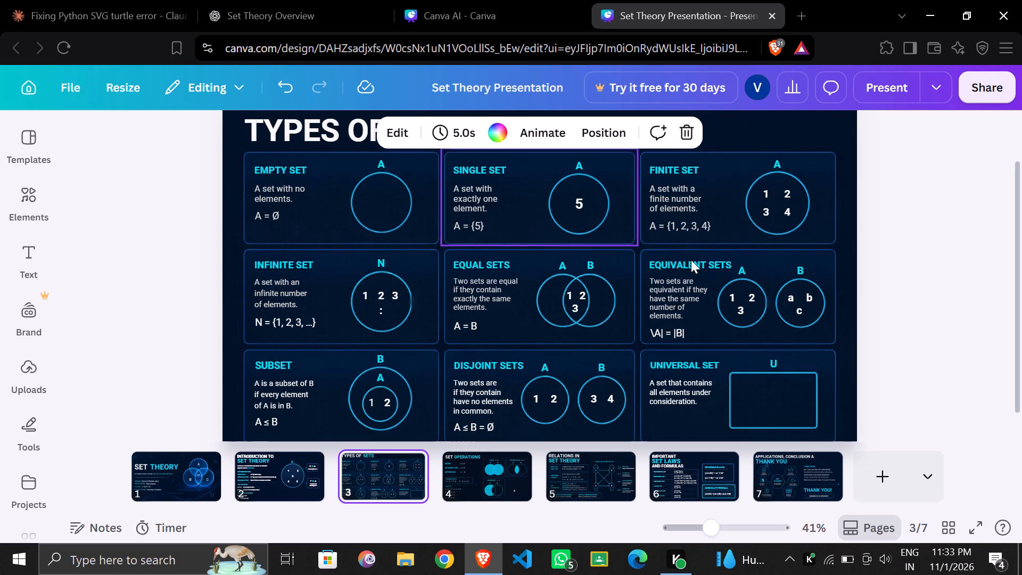
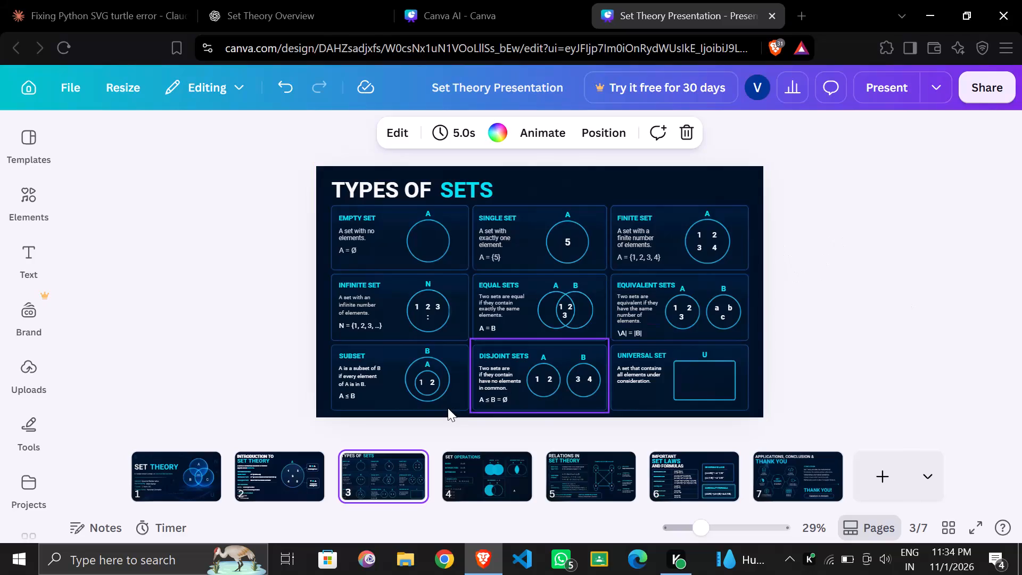
# Delete the description and the heading of the Disjoint Sets card on slide 3.
pyautogui.click(492, 365)
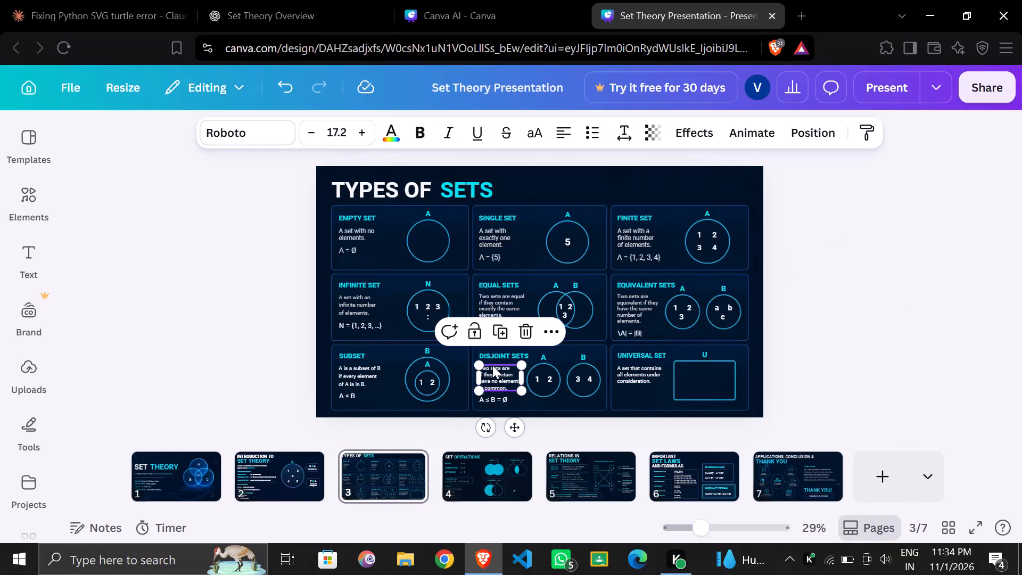
pyautogui.press('Delete')
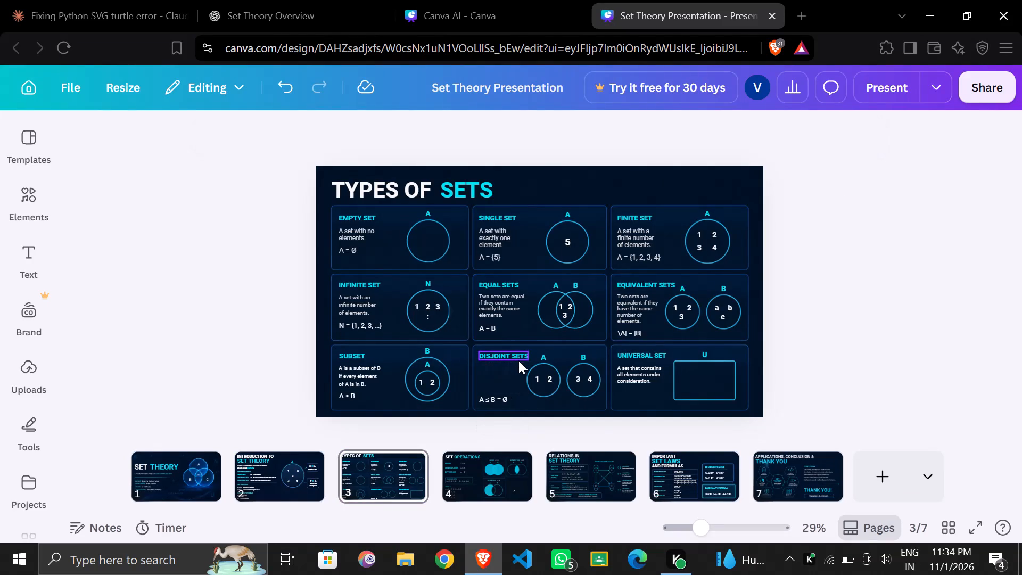
pyautogui.click(510, 367)
pyautogui.press('Delete')
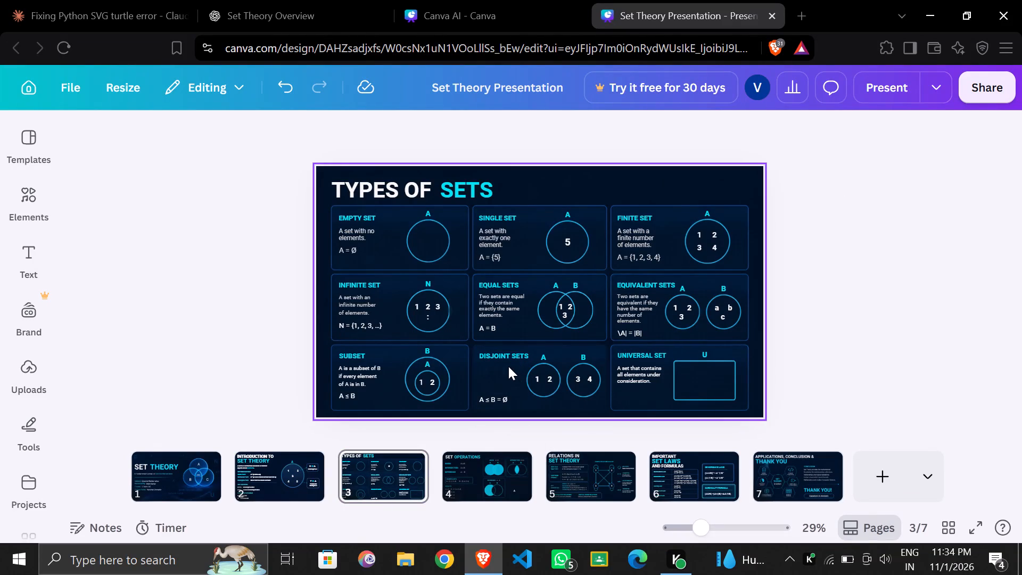
pyautogui.click(501, 352)
pyautogui.press('Delete')
pyautogui.click(506, 362)
# Delete the rest of the Disjoint Sets card: both circles, the A and B labels, the element numbers and the formula.
pyautogui.click(539, 372)
pyautogui.press('Delete')
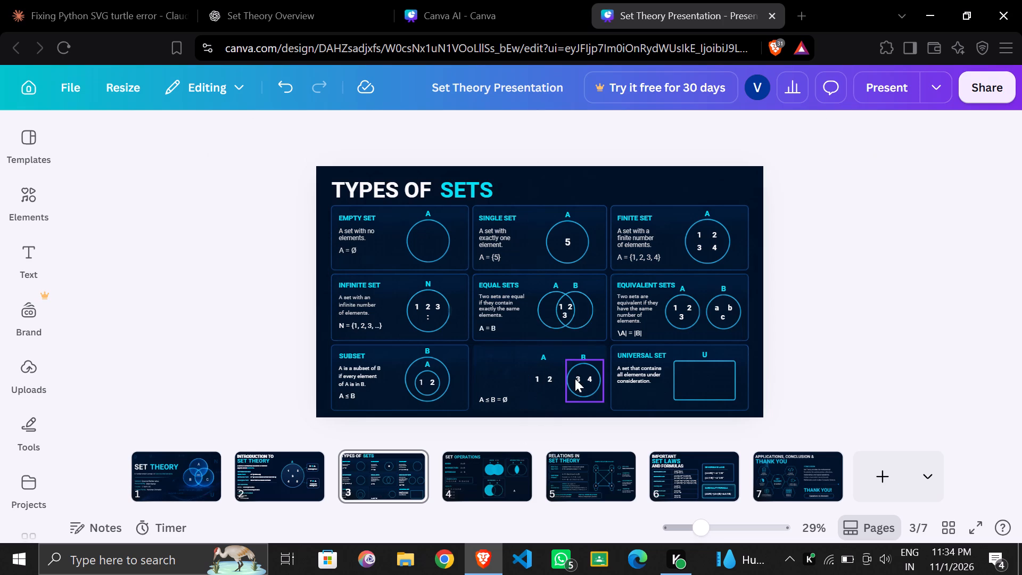
pyautogui.click(575, 379)
pyautogui.press('Delete')
pyautogui.click(584, 356)
pyautogui.press('Delete')
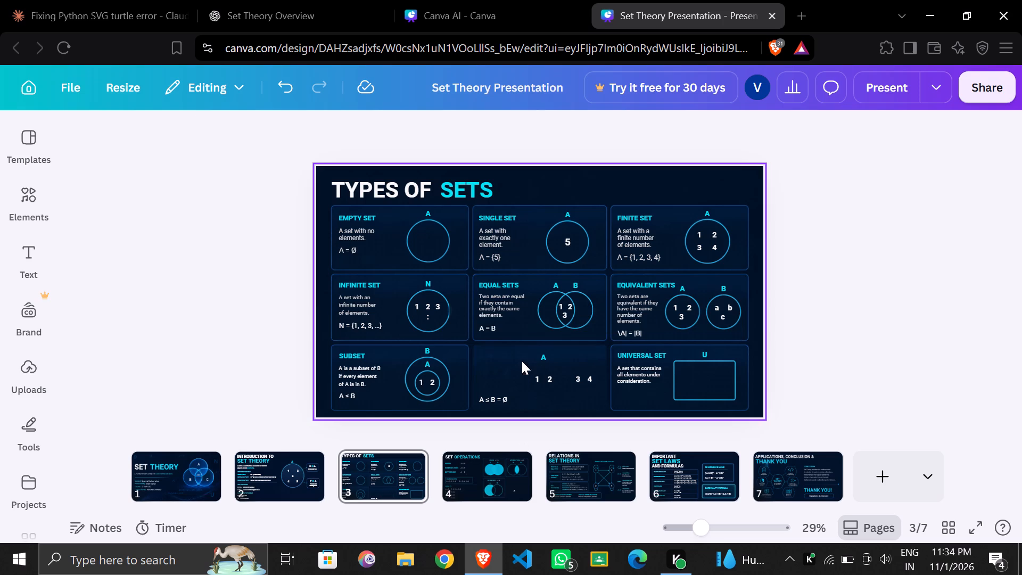
pyautogui.moveTo(481, 354); pyautogui.dragTo(596, 428)
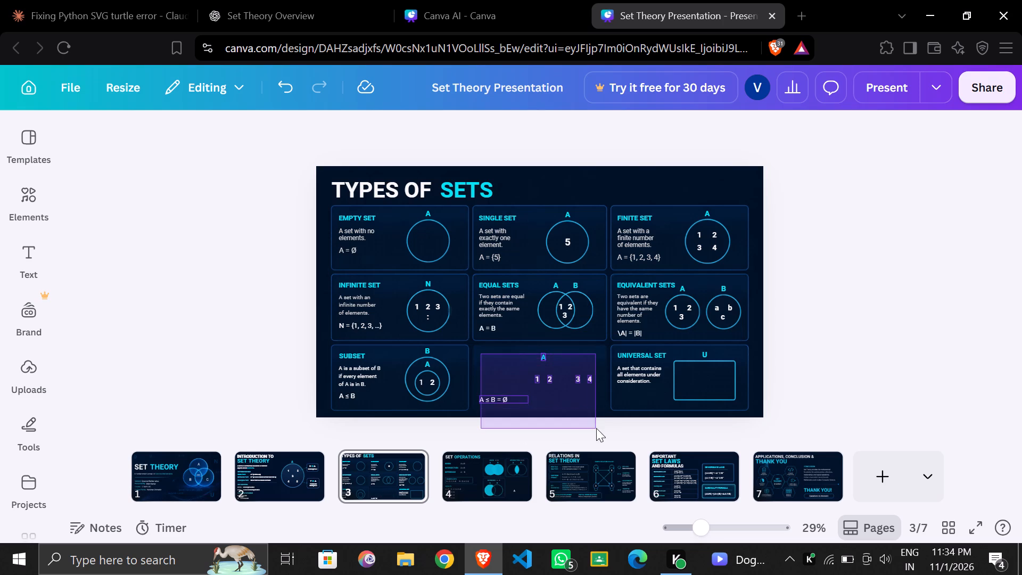
pyautogui.moveTo(596, 428); pyautogui.dragTo(598, 408)
pyautogui.press('Delete')
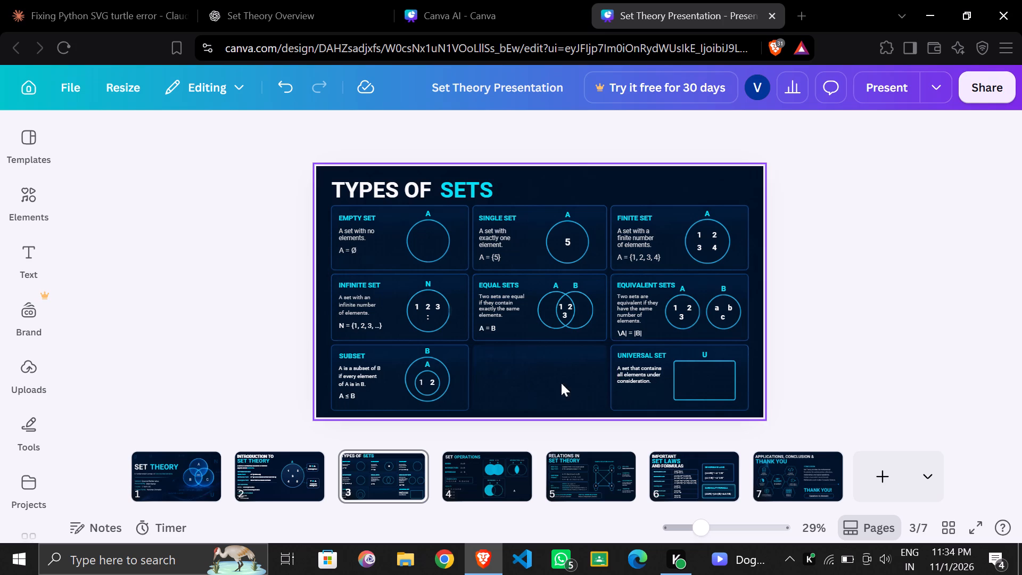
pyautogui.click(909, 312)
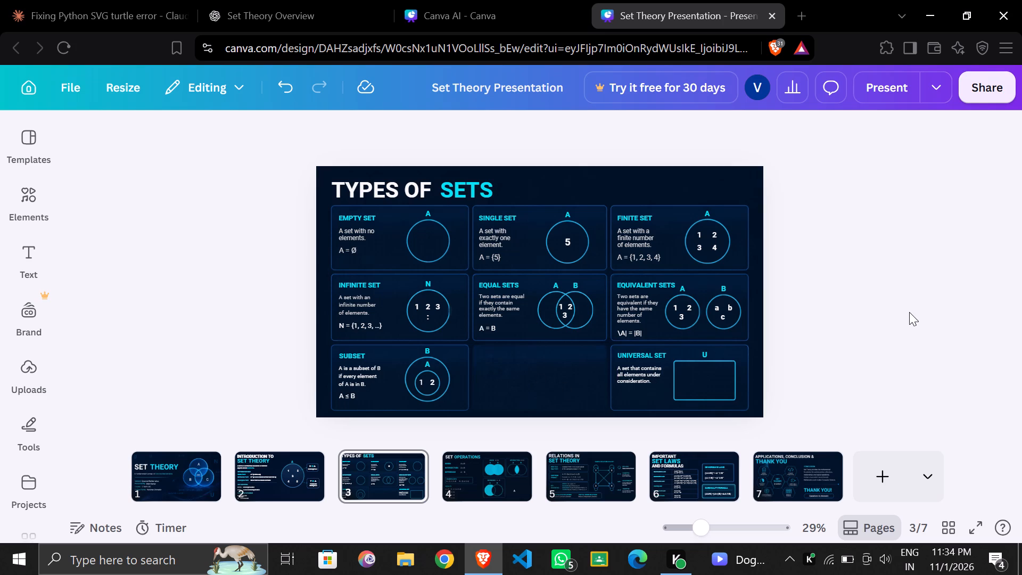
pyautogui.click(845, 367)
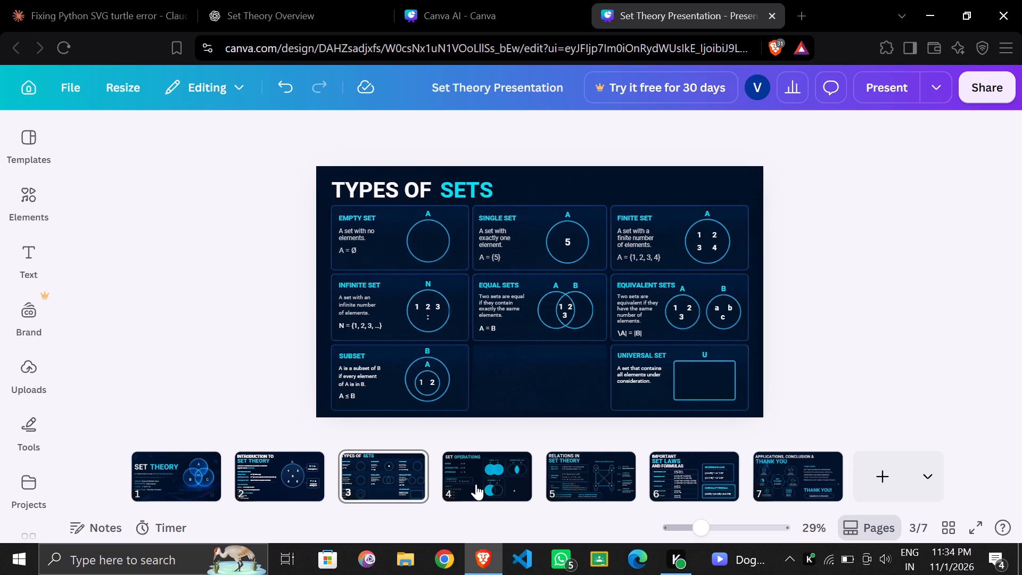
# Review slide 4, Set Operations, and open slide 5, Relations in Set Theory, to check its content.
pyautogui.click(476, 483)
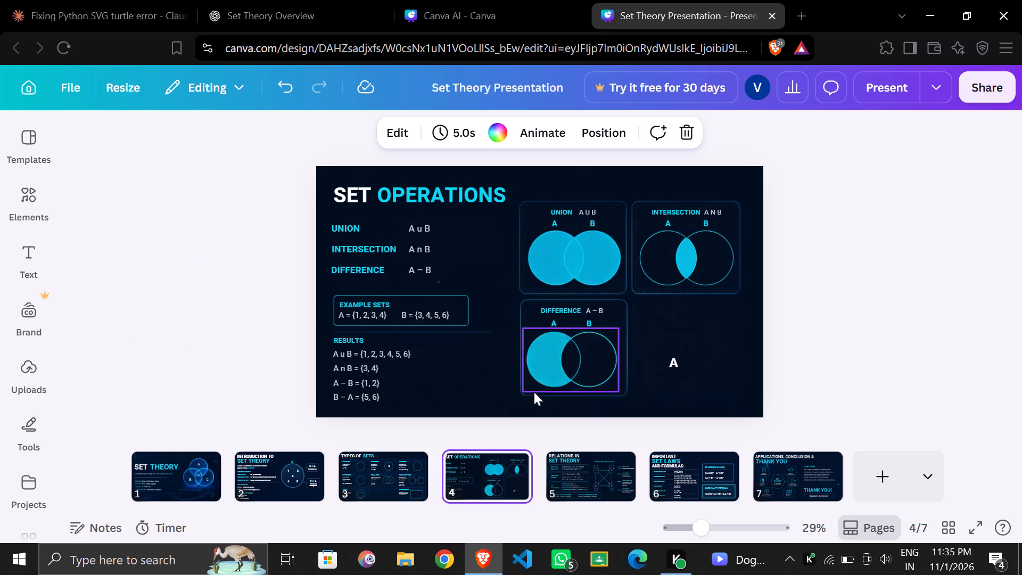
pyautogui.click(589, 464)
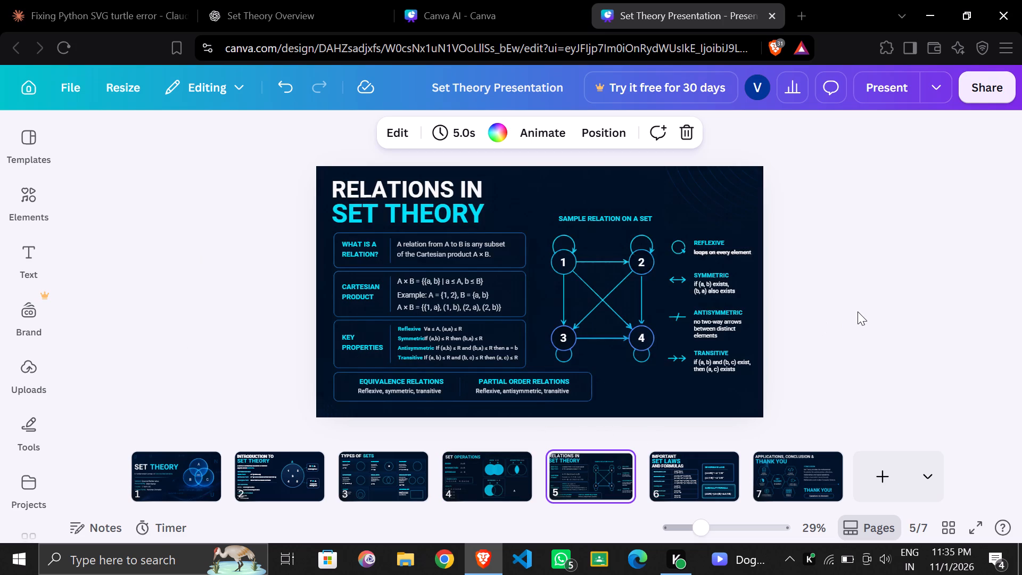
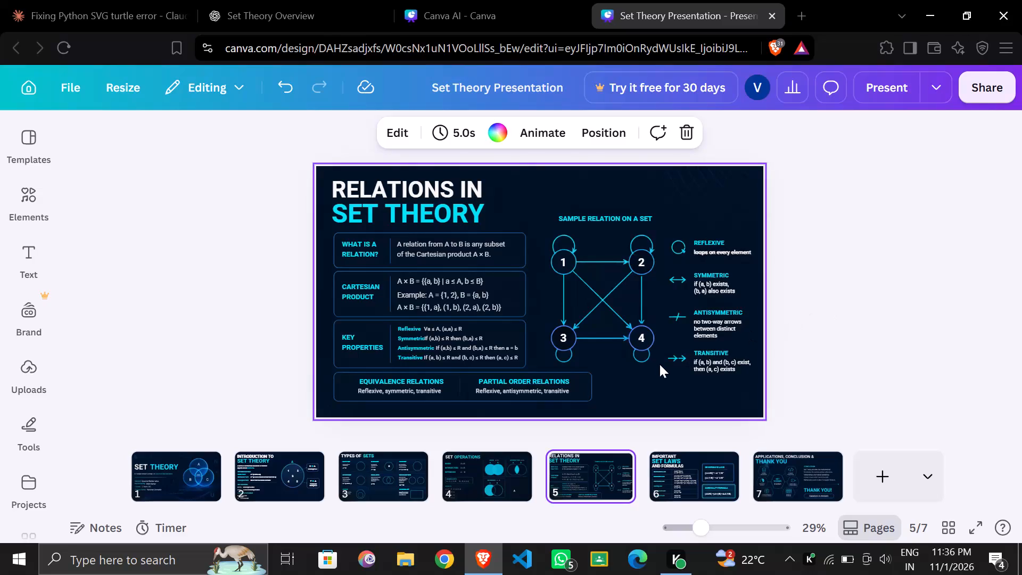
# Delete the bottom box on slide 5 with its Equivalence Relations and Partial Order Relations headings and the description under each.
pyautogui.click(587, 387)
pyautogui.press('Delete')
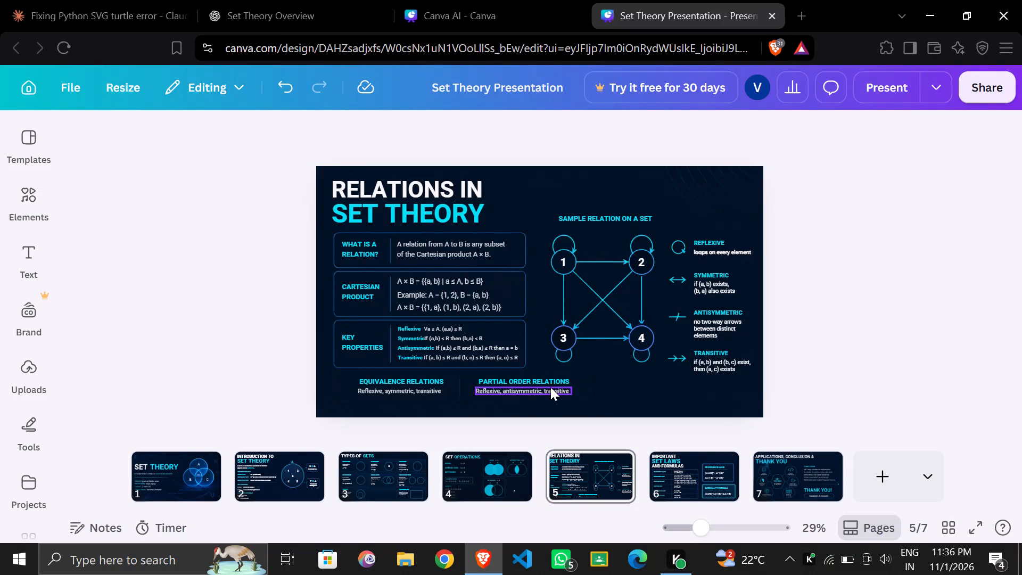
pyautogui.click(526, 379)
pyautogui.press('Delete')
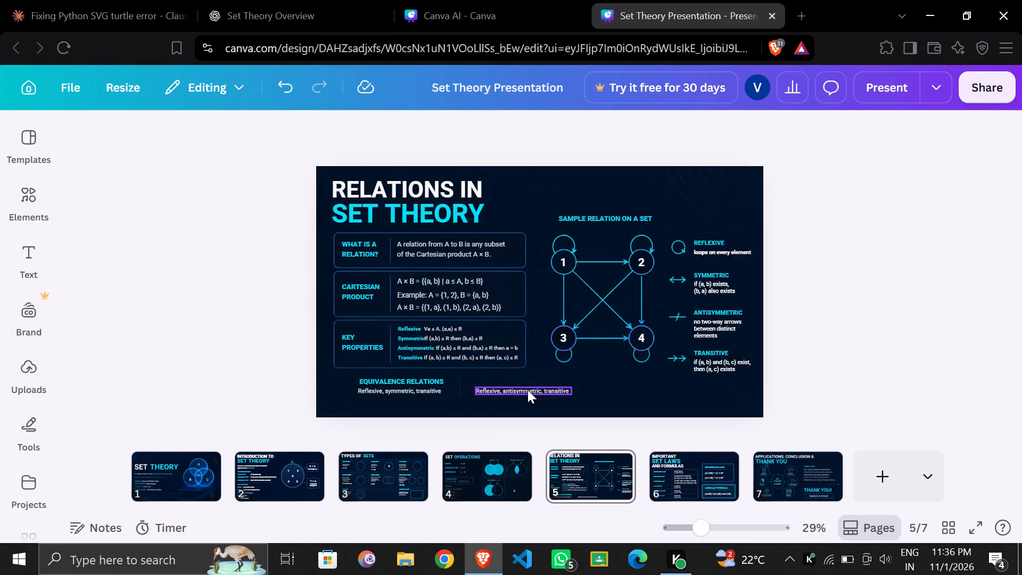
pyautogui.click(528, 389)
pyautogui.press('Delete')
pyautogui.click(439, 383)
pyautogui.press('Delete')
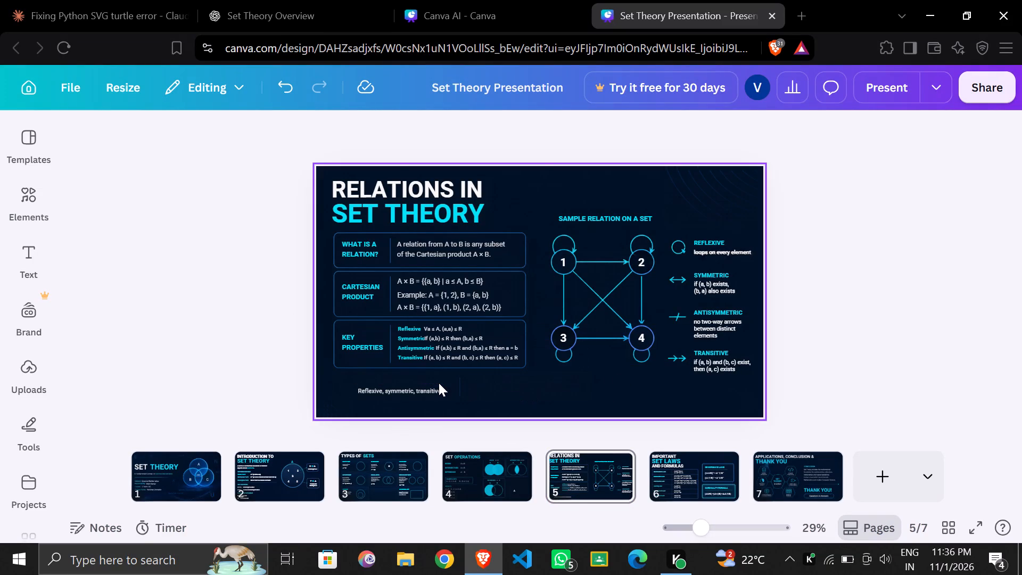
pyautogui.click(435, 392)
pyautogui.press('Delete')
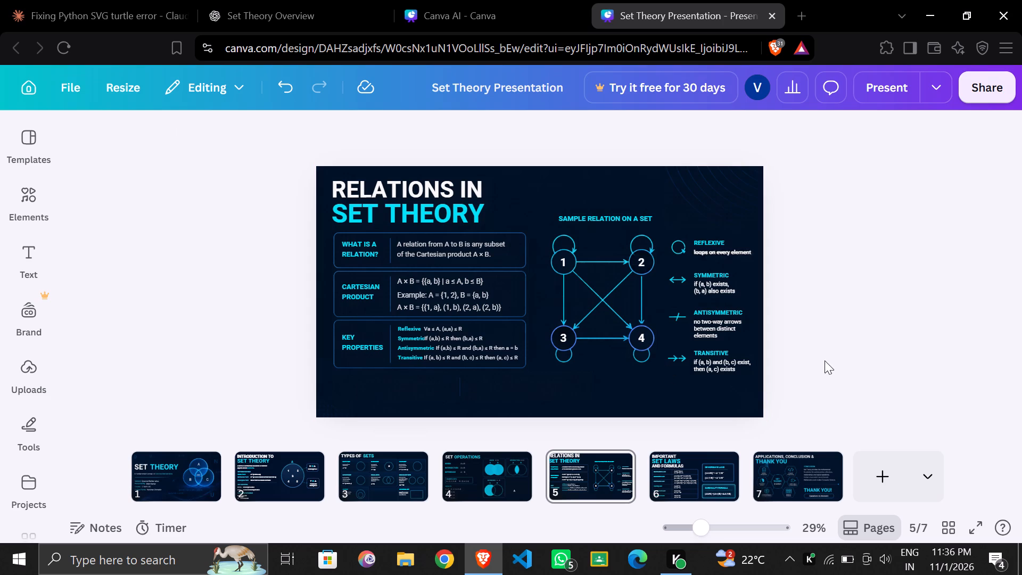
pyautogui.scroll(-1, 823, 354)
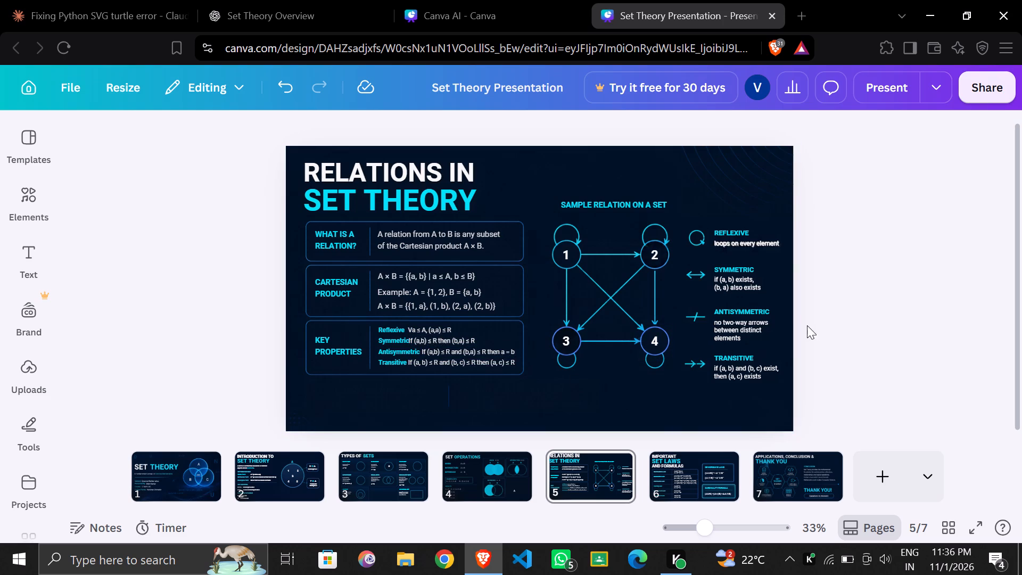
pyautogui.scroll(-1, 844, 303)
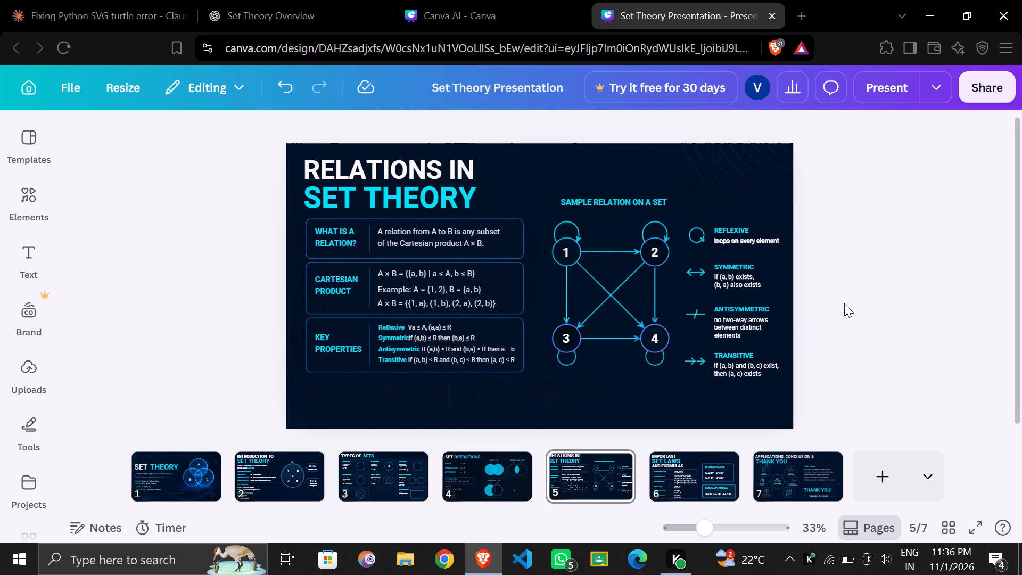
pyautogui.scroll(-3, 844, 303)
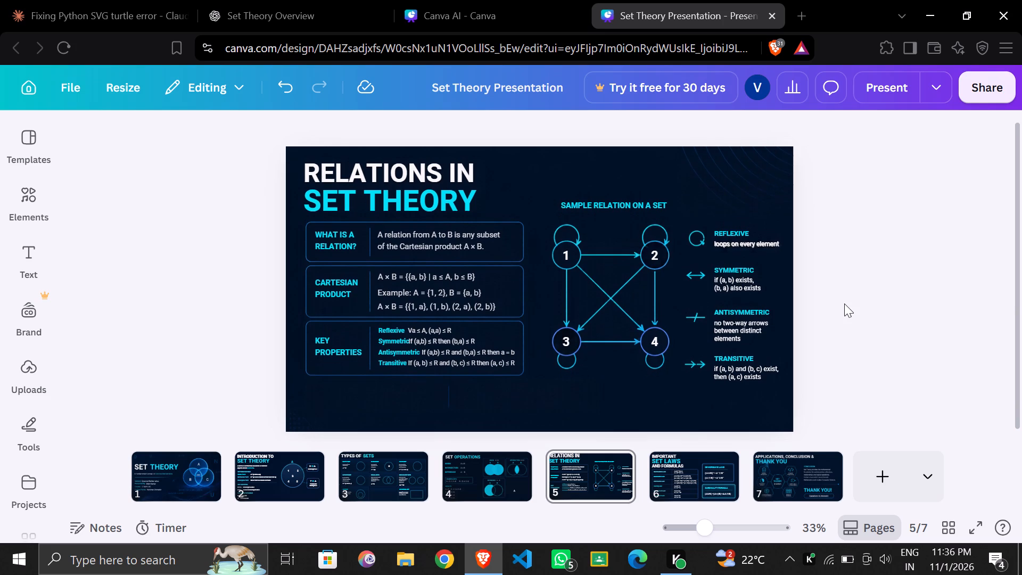
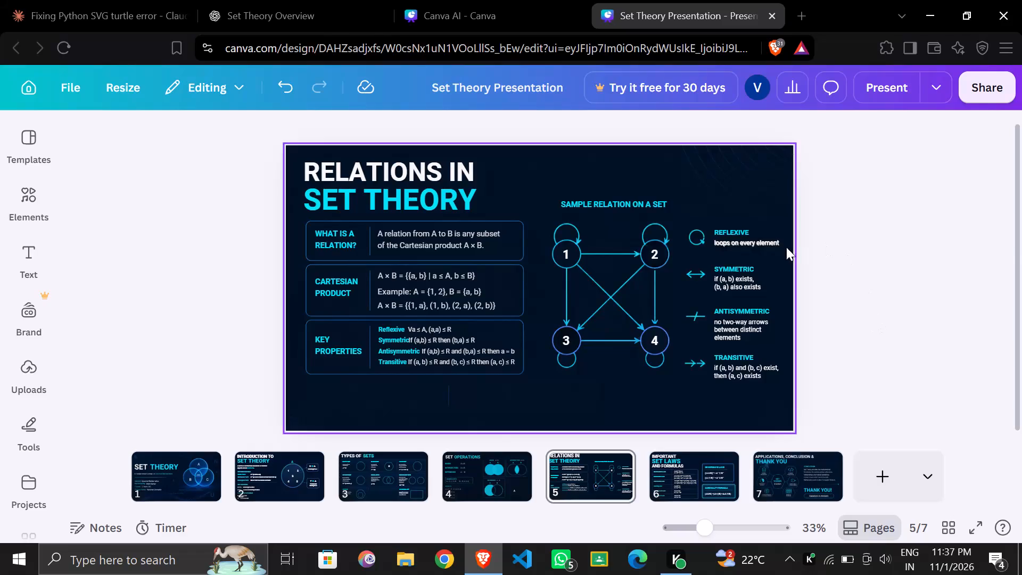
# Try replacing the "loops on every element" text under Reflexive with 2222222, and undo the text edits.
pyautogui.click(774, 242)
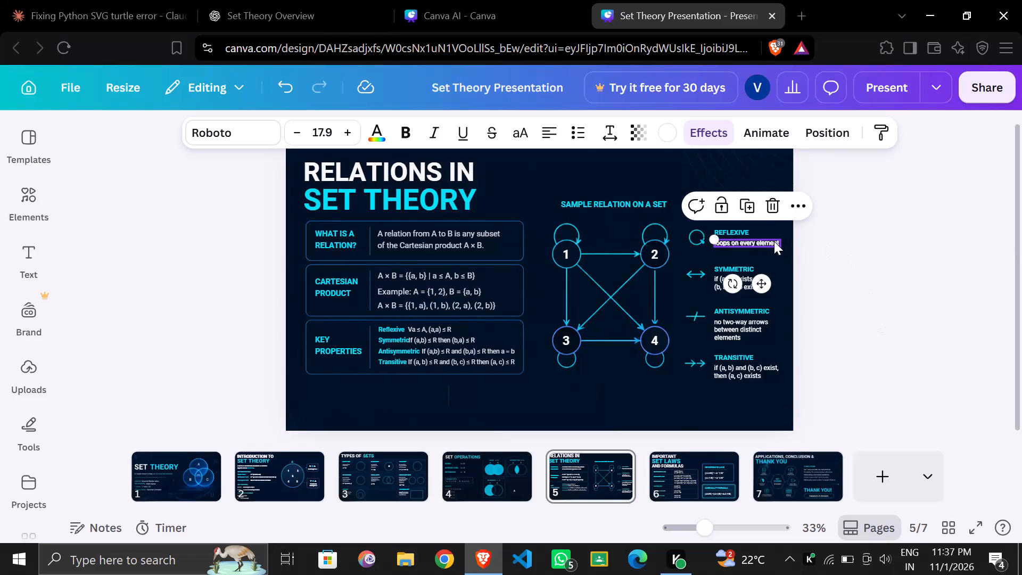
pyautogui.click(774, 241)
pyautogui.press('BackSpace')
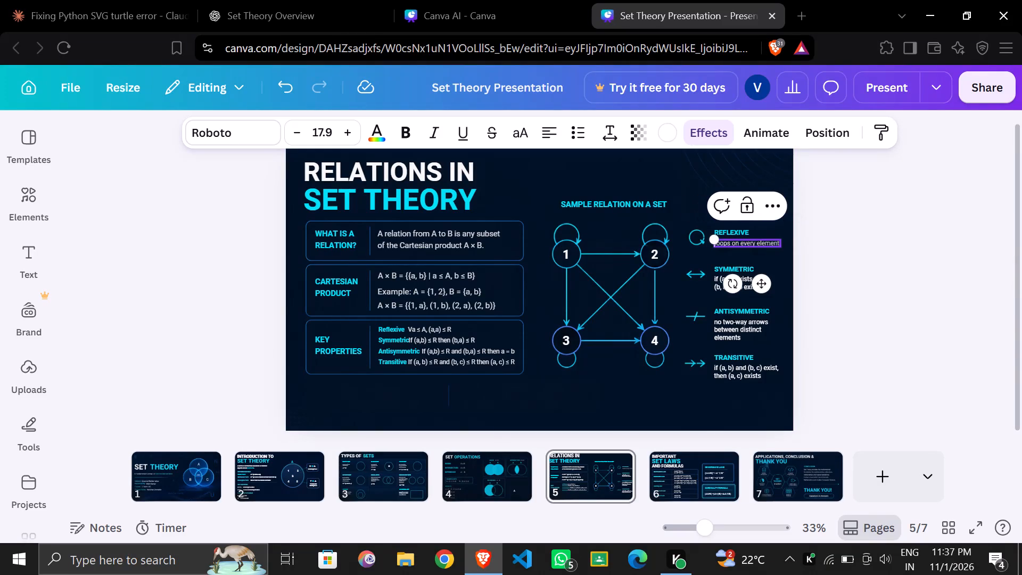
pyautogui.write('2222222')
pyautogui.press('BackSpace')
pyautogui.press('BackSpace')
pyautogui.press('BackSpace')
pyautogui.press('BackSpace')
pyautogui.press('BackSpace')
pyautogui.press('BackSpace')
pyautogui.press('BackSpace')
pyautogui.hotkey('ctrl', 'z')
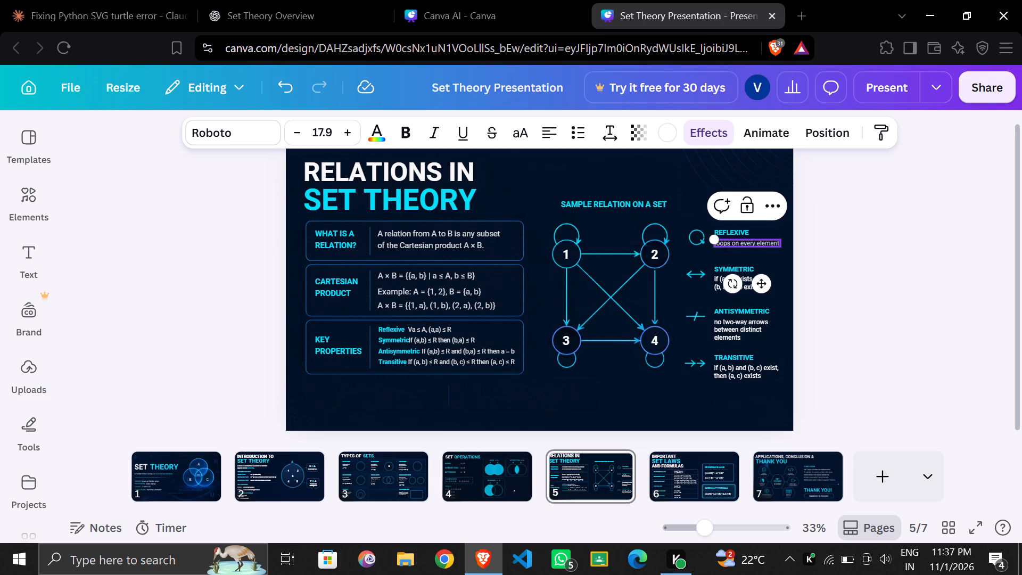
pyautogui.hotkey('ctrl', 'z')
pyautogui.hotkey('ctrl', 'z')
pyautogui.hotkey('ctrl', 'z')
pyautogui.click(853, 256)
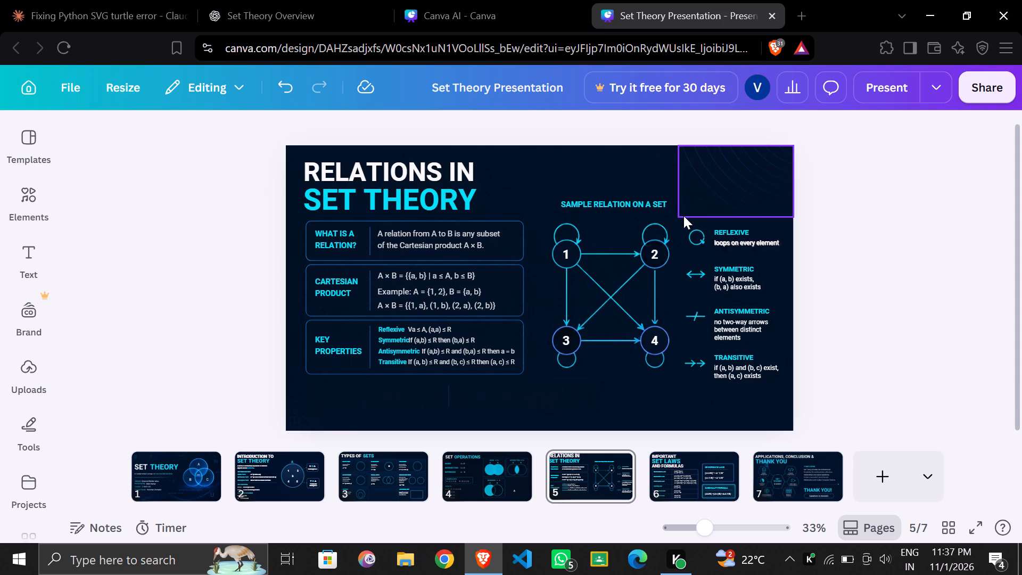
# Delete the Reflexive, Symmetric, Antisymmetric and Transitive legend with its symbols and descriptions beside the sample relation diagram on slide 5.
pyautogui.moveTo(678, 220); pyautogui.dragTo(742, 276)
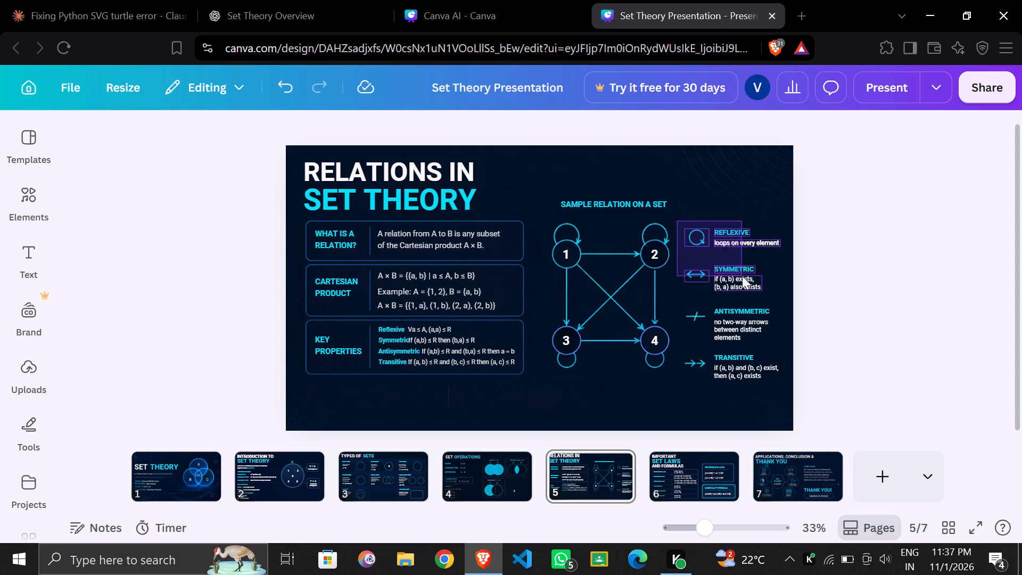
pyautogui.moveTo(742, 276); pyautogui.dragTo(785, 388)
pyautogui.press('BackSpace')
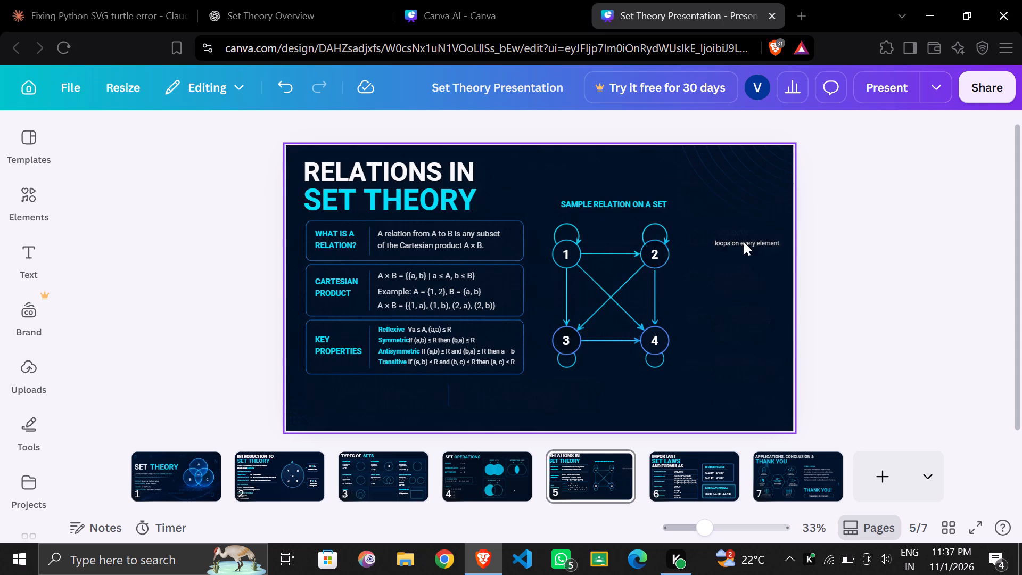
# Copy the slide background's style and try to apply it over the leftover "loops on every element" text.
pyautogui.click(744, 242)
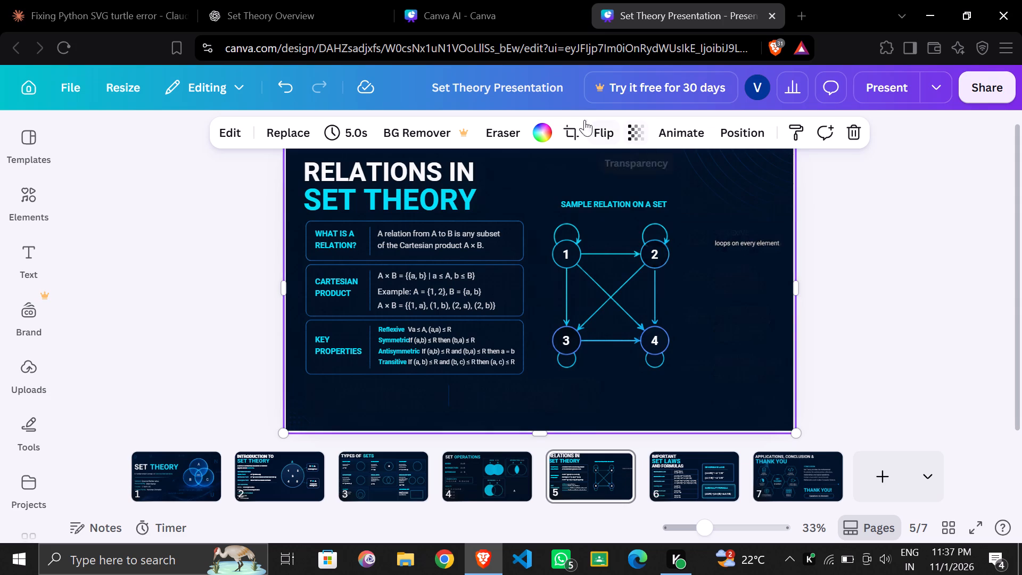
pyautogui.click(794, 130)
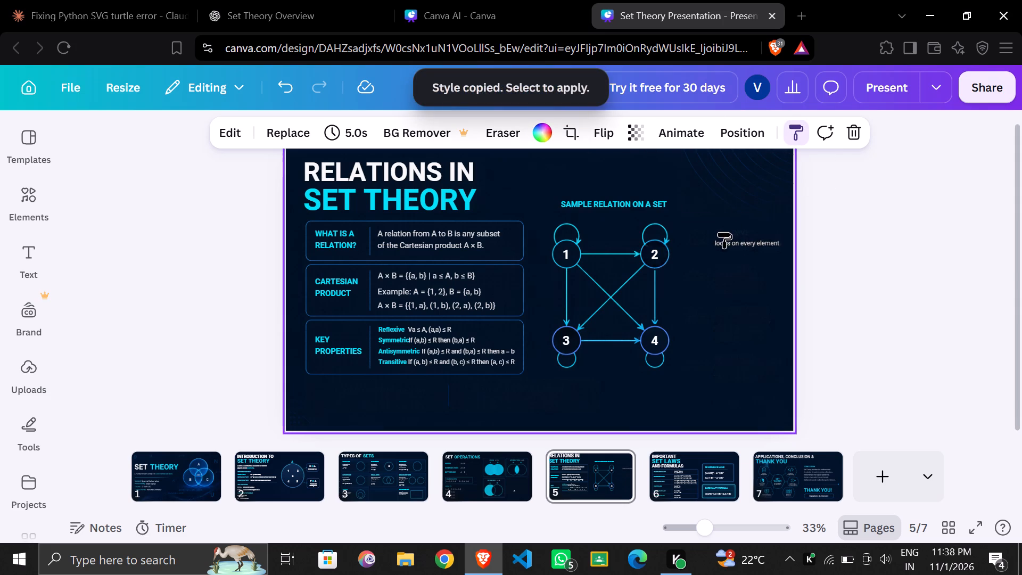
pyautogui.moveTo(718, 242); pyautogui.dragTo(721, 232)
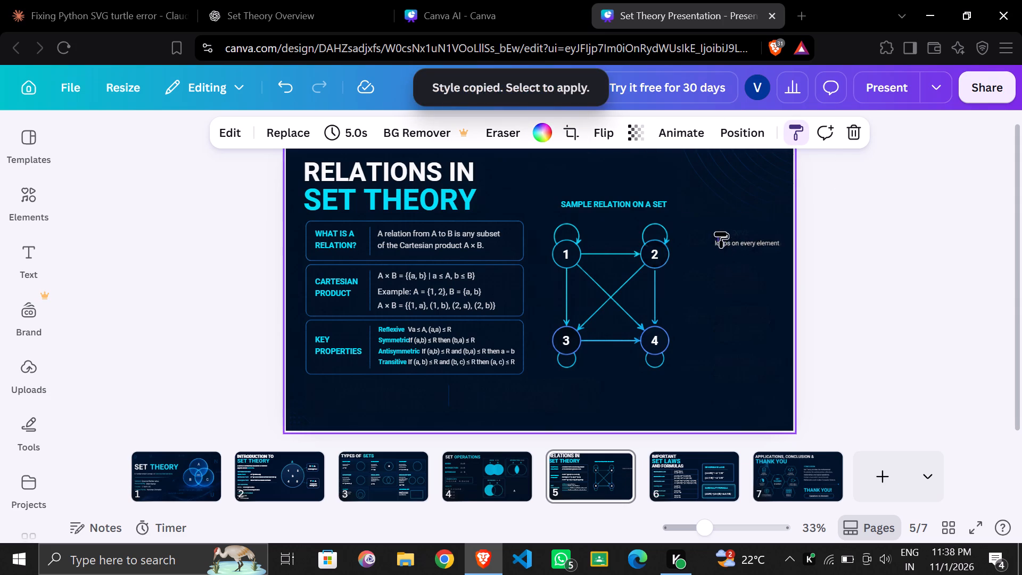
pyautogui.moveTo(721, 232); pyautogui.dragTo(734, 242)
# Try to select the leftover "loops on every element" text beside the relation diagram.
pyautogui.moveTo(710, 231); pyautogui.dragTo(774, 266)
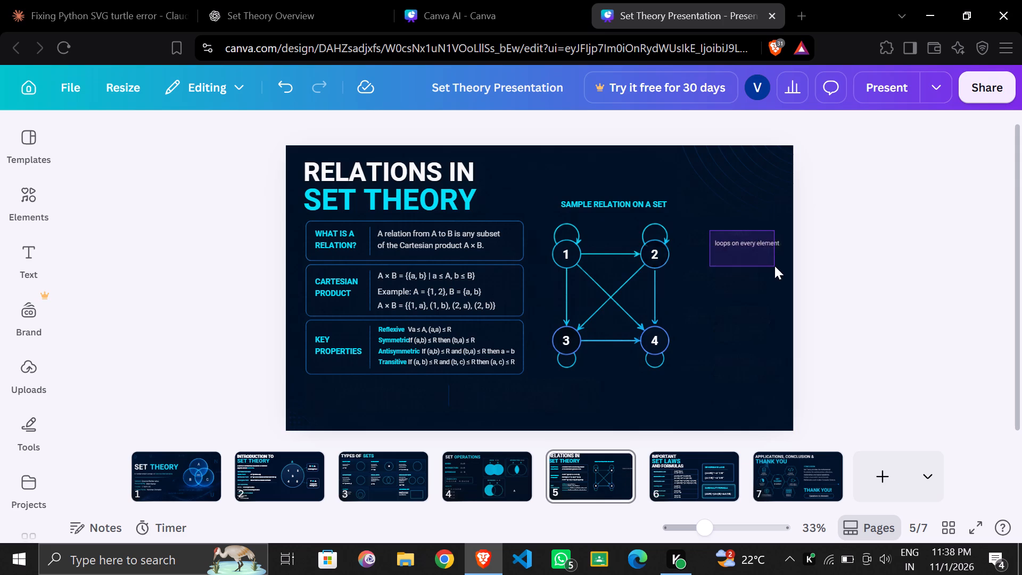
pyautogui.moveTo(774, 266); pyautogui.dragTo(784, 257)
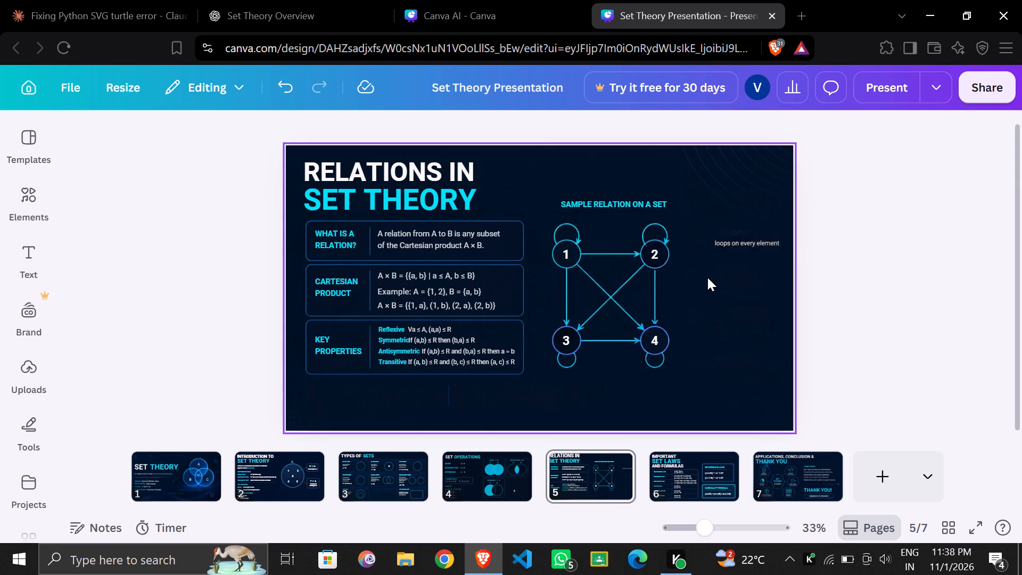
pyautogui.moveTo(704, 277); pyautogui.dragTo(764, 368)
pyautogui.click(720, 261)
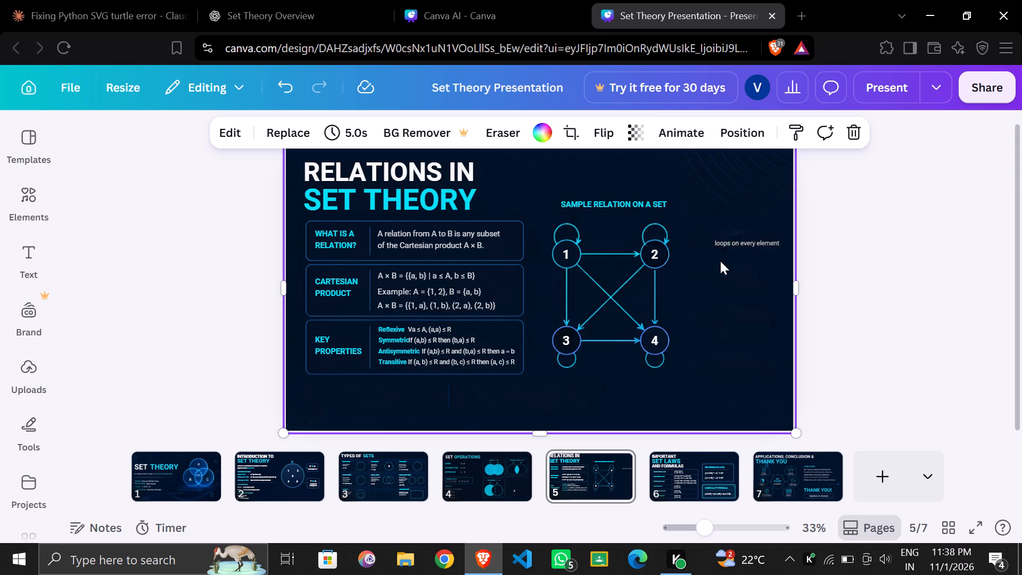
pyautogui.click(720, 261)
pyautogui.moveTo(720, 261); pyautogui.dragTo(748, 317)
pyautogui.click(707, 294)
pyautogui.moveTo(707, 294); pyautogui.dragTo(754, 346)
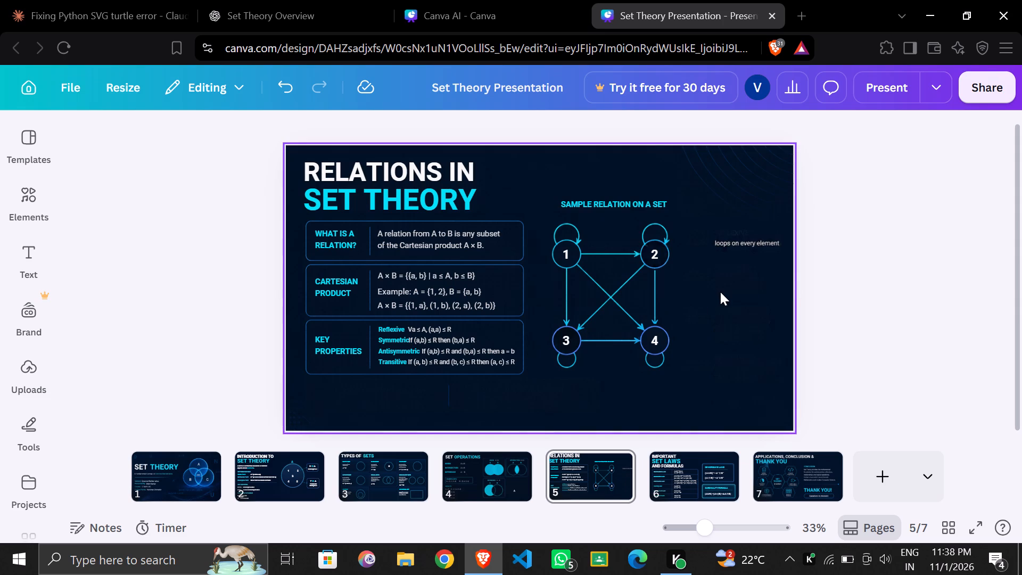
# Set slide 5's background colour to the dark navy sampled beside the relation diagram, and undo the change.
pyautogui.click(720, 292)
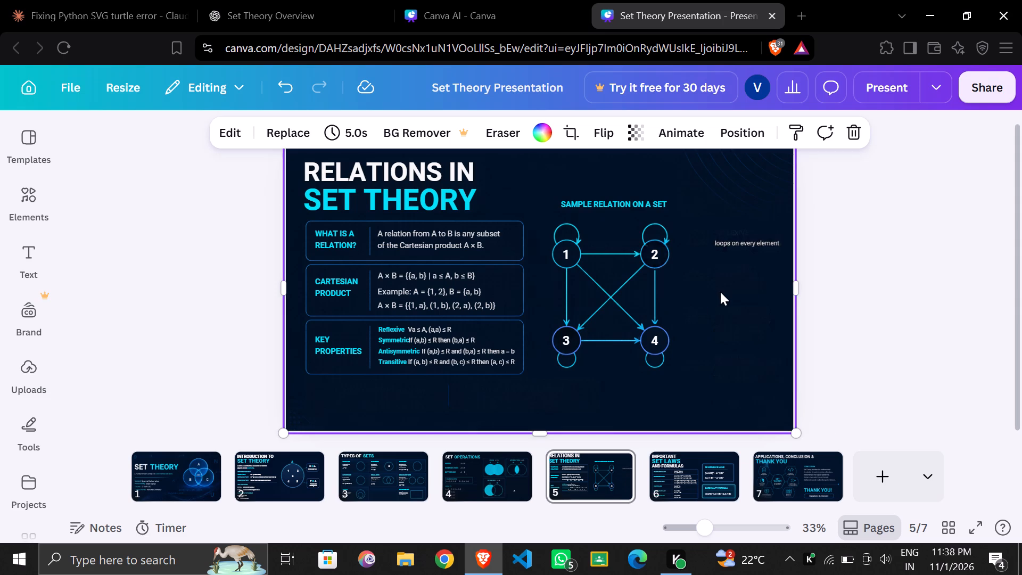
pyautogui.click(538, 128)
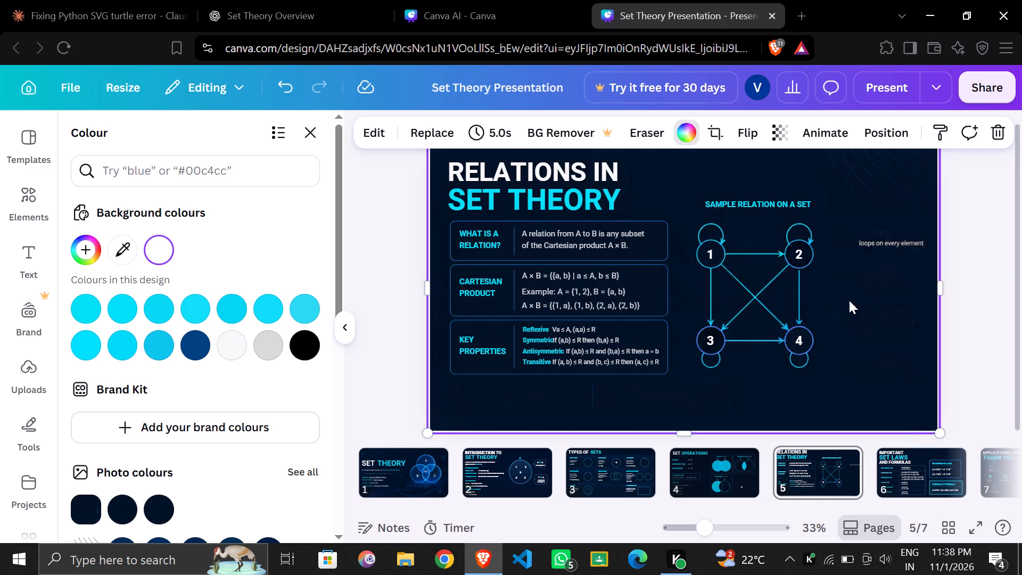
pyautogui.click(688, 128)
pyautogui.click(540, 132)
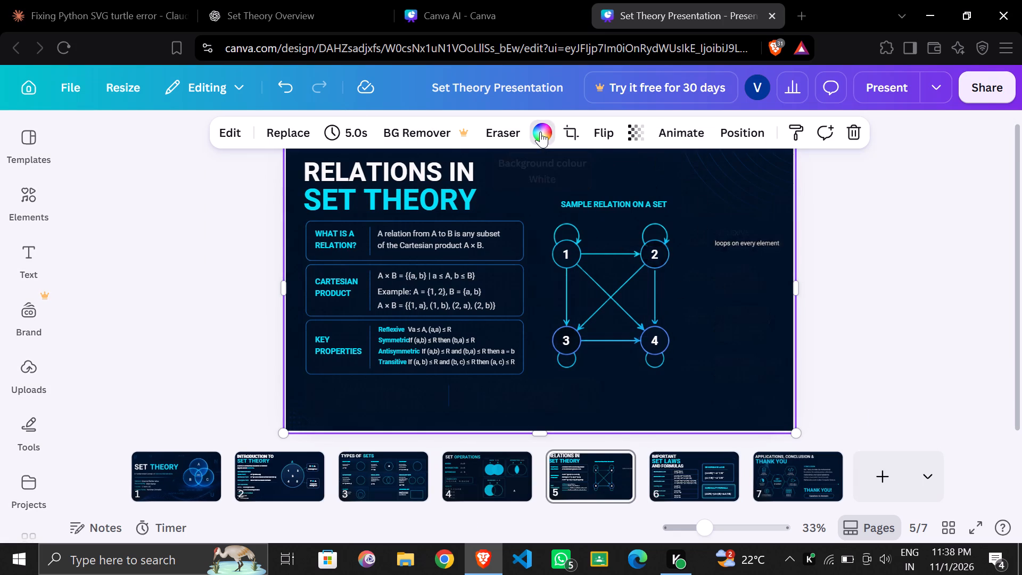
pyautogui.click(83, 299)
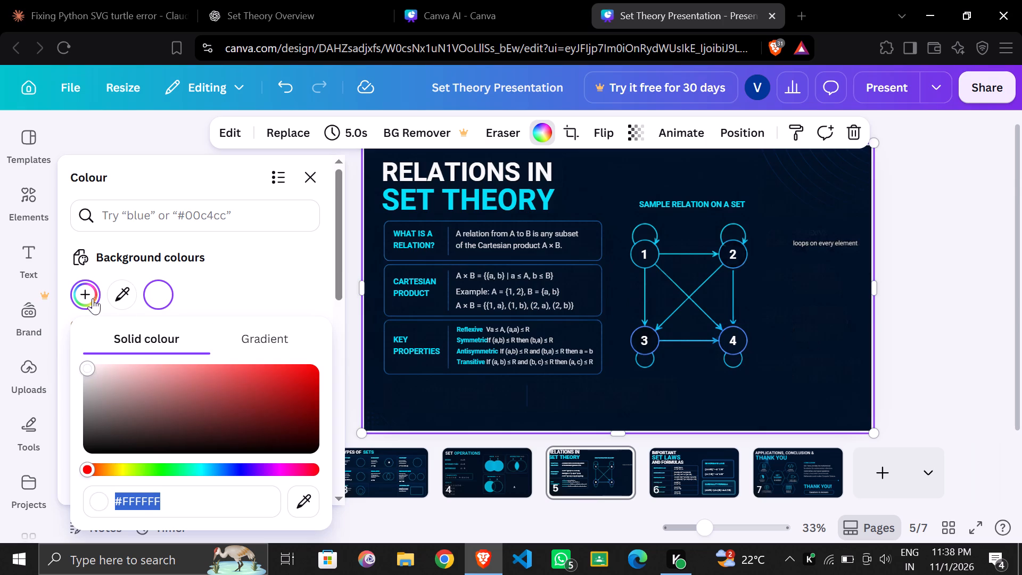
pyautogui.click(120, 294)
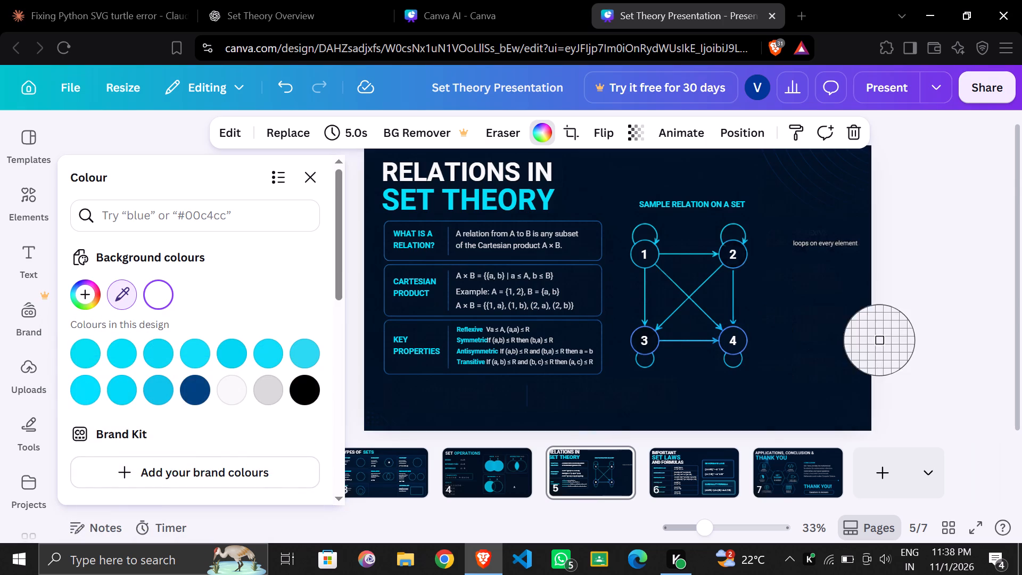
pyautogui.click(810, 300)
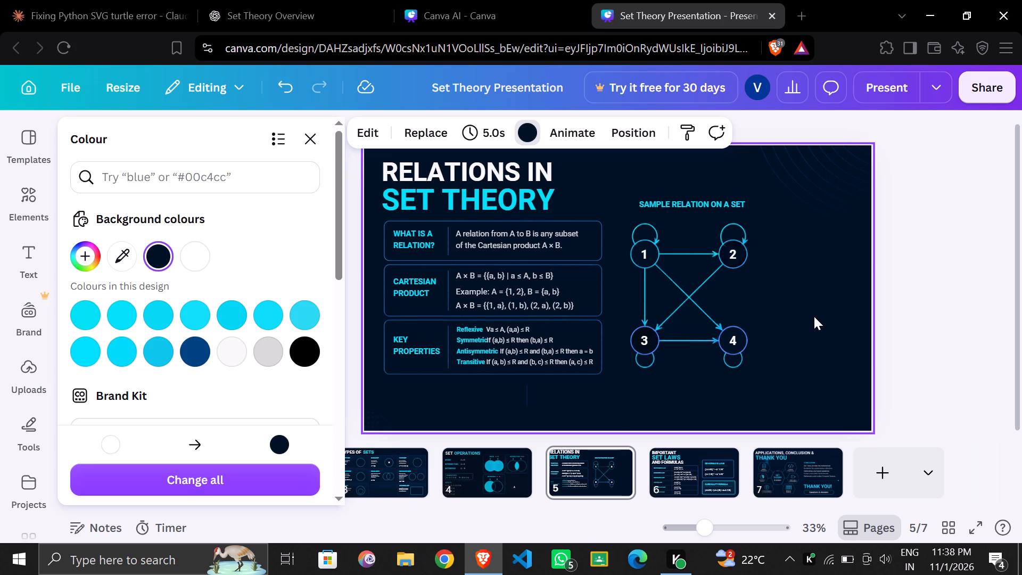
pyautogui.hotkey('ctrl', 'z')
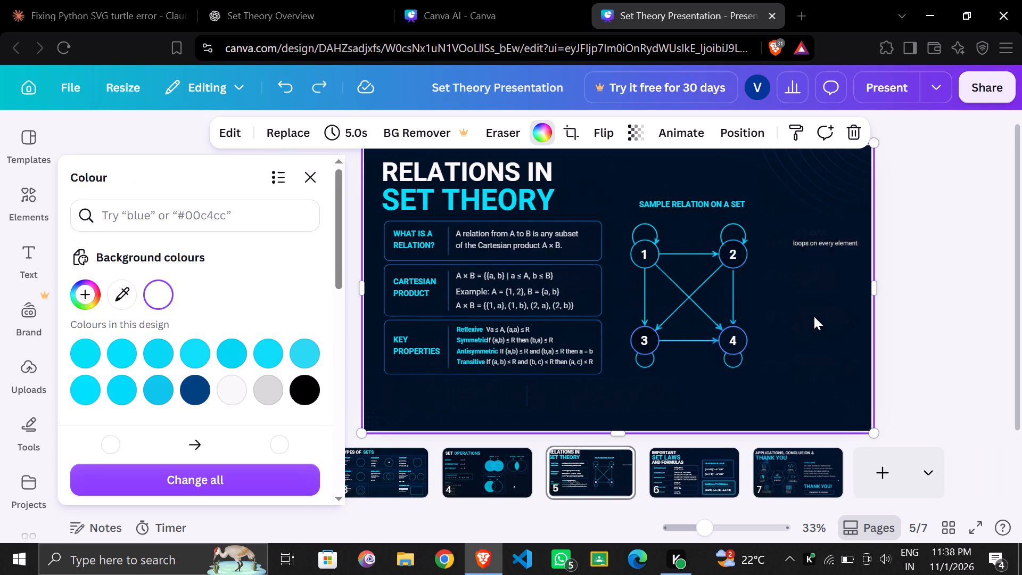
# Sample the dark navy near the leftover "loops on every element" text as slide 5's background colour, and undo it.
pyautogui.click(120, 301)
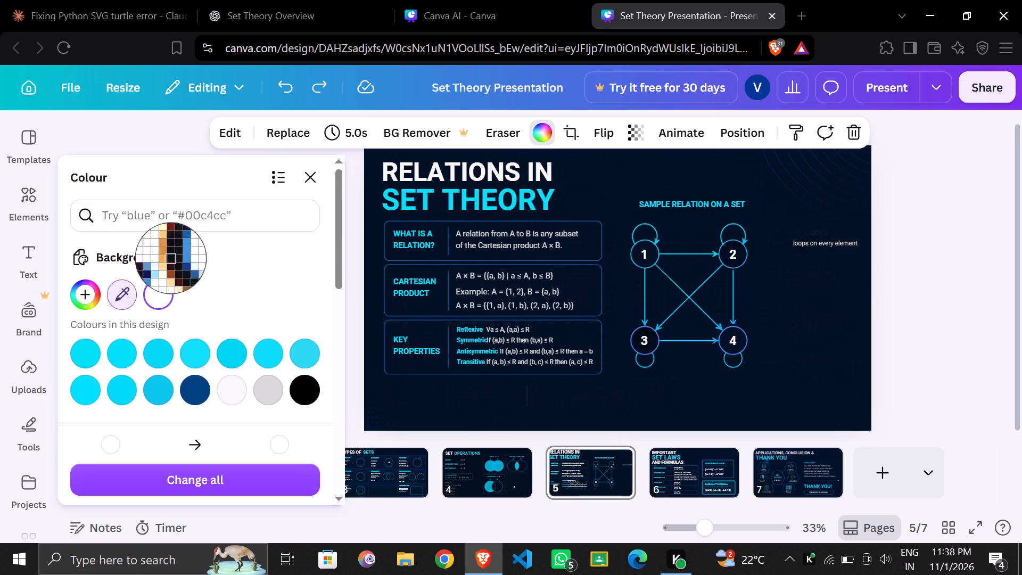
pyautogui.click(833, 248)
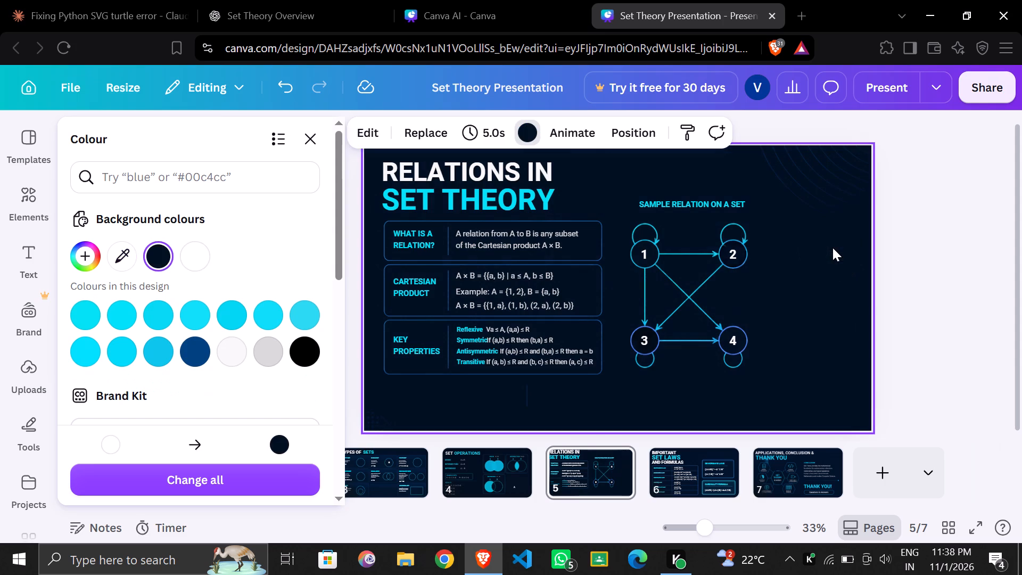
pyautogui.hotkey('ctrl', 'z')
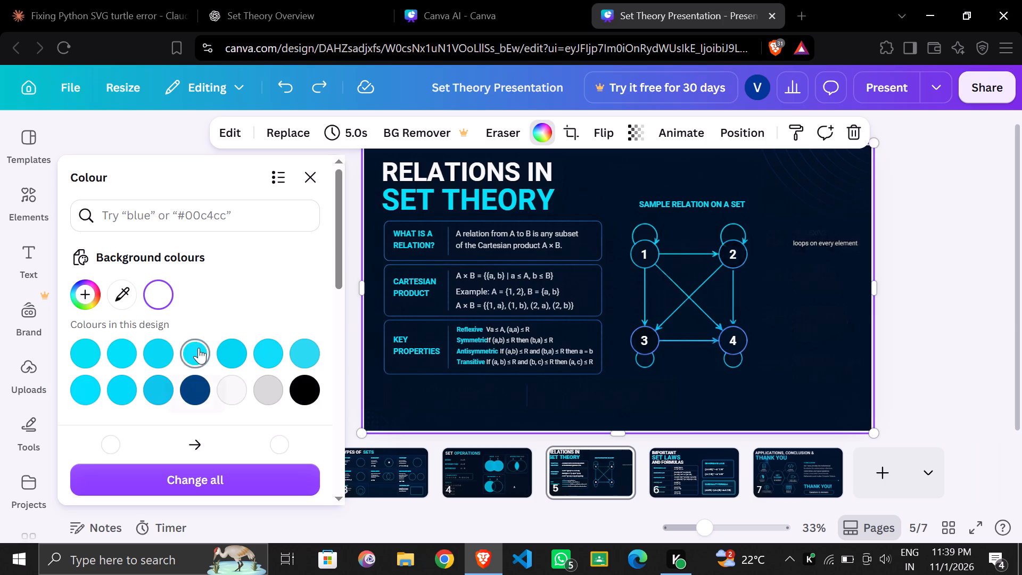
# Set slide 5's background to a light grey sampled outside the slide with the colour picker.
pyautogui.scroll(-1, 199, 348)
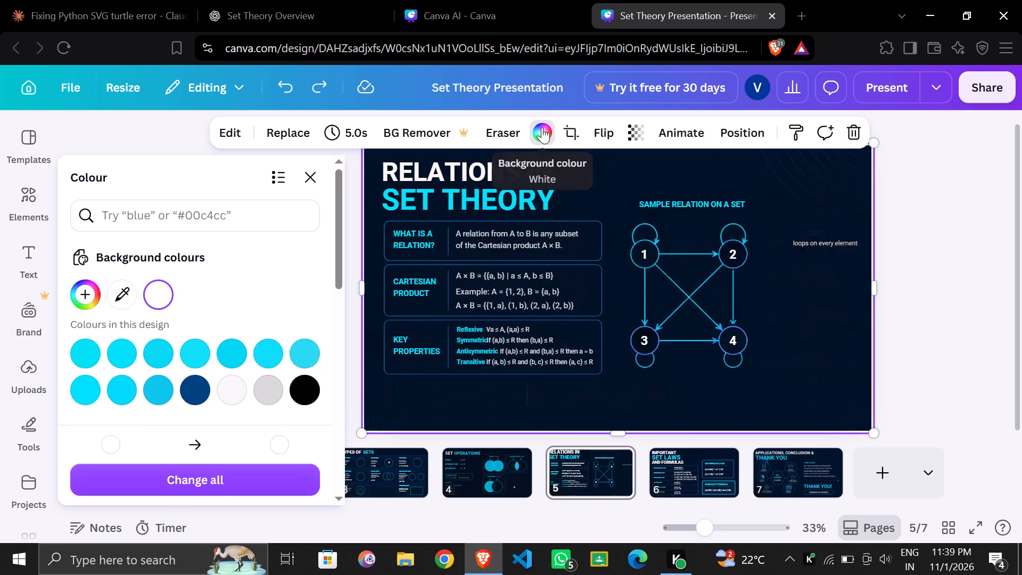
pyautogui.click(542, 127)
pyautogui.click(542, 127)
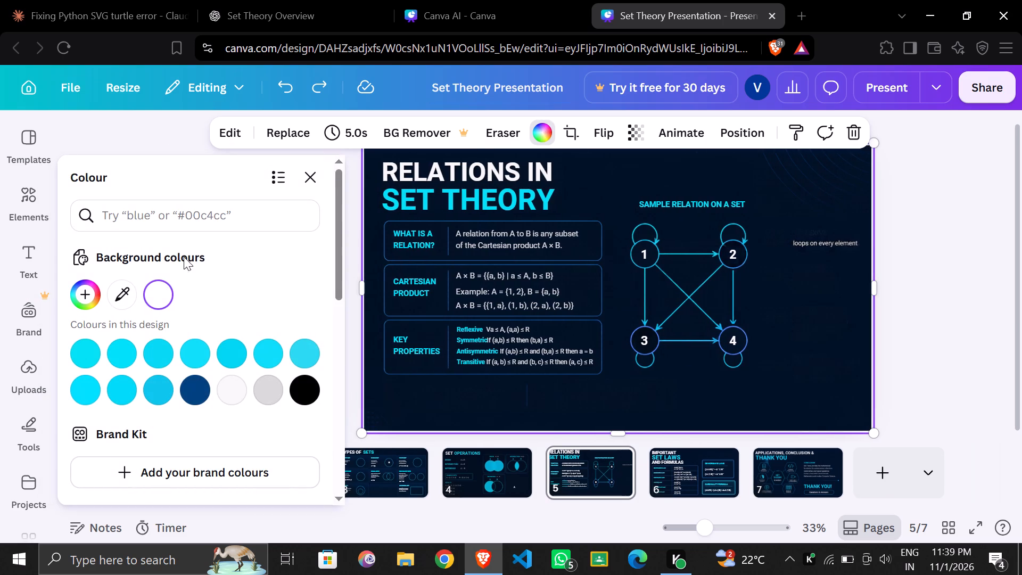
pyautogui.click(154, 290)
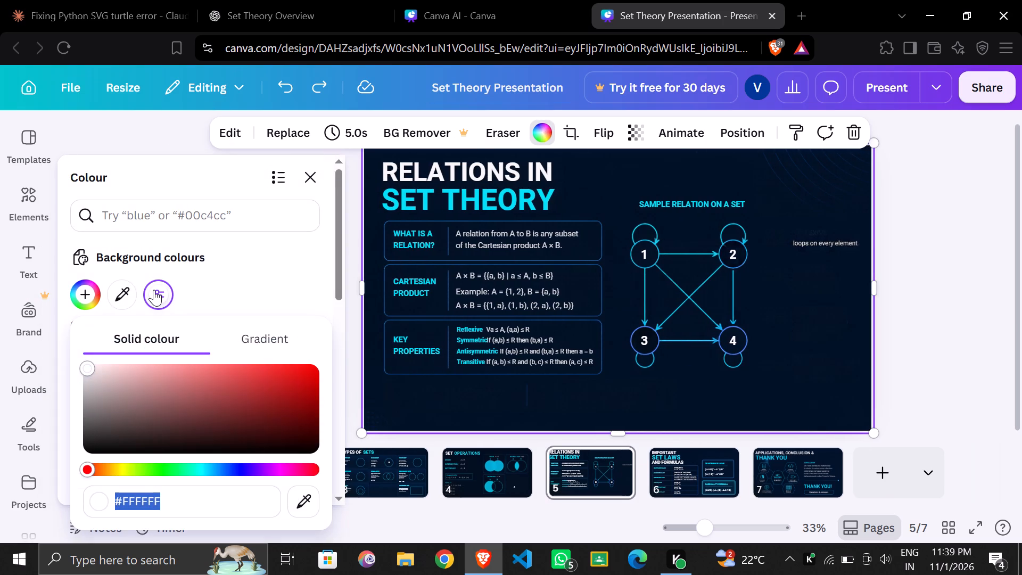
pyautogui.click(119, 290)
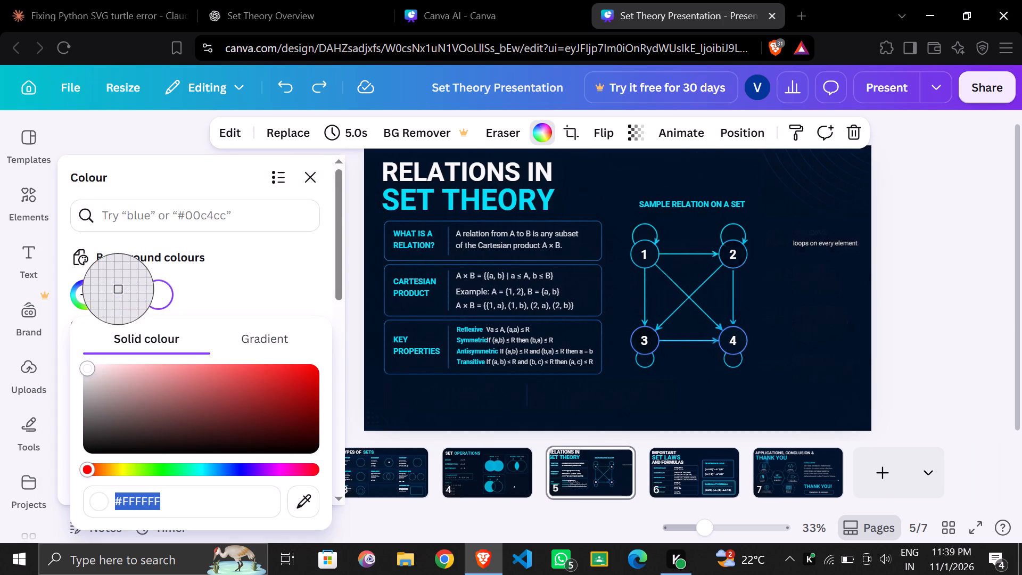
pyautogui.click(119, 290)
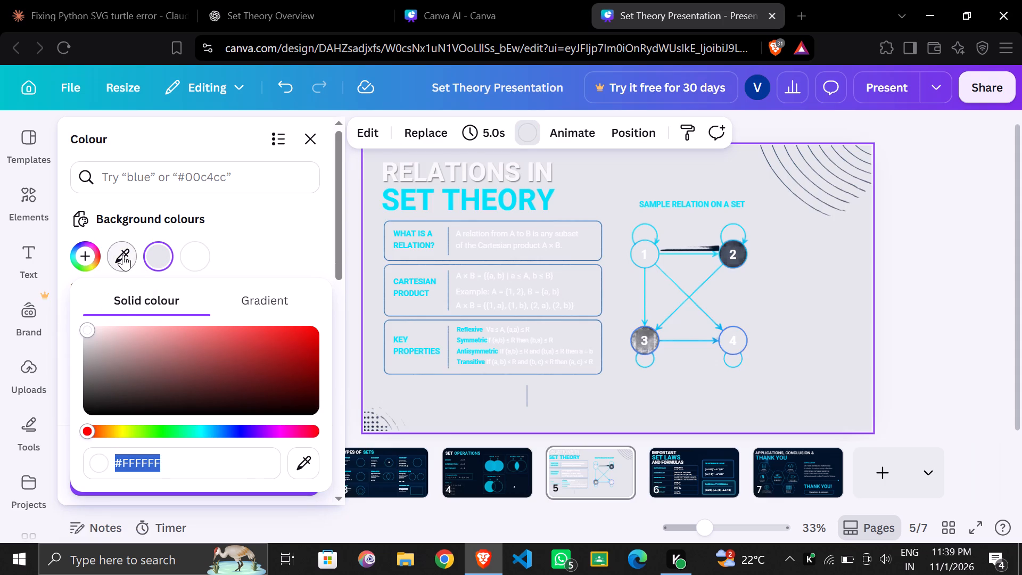
# Try to undo the light grey background, and sample white as slide 5's background colour.
pyautogui.click(121, 253)
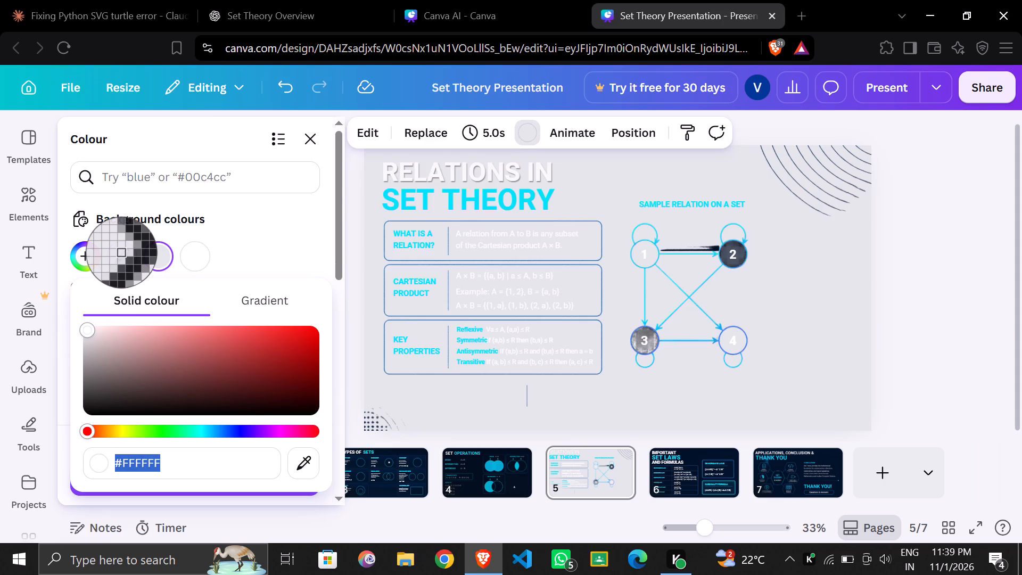
pyautogui.hotkey('ctrl', 'z')
pyautogui.hotkey('ctrl', 'z')
pyautogui.hotkey('ctrl', 'z')
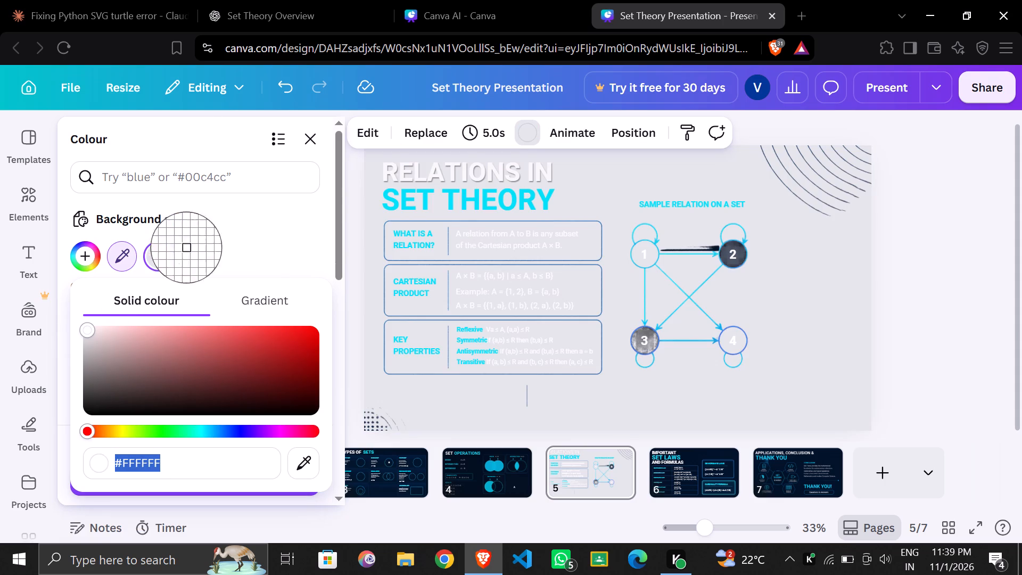
pyautogui.click(263, 234)
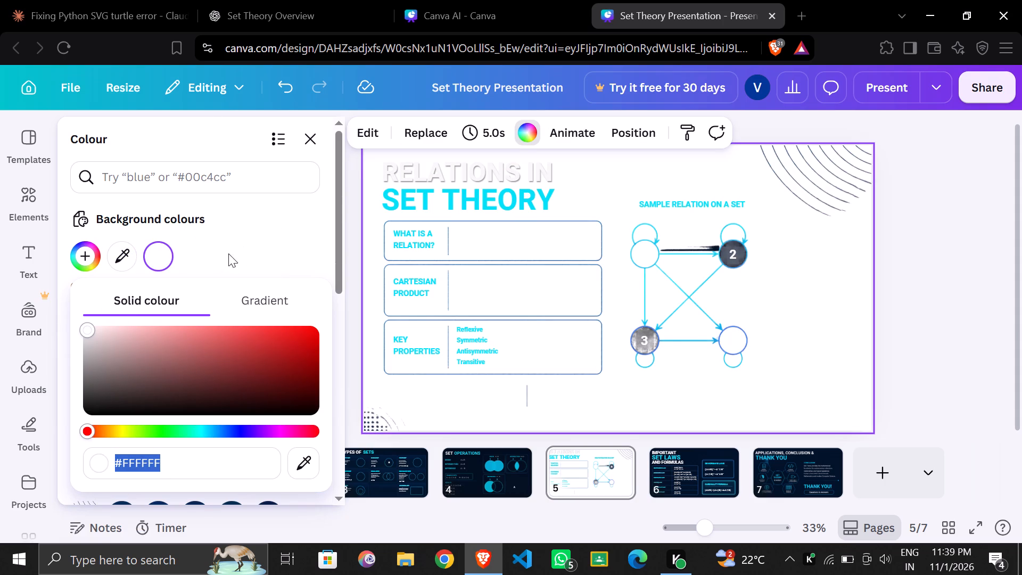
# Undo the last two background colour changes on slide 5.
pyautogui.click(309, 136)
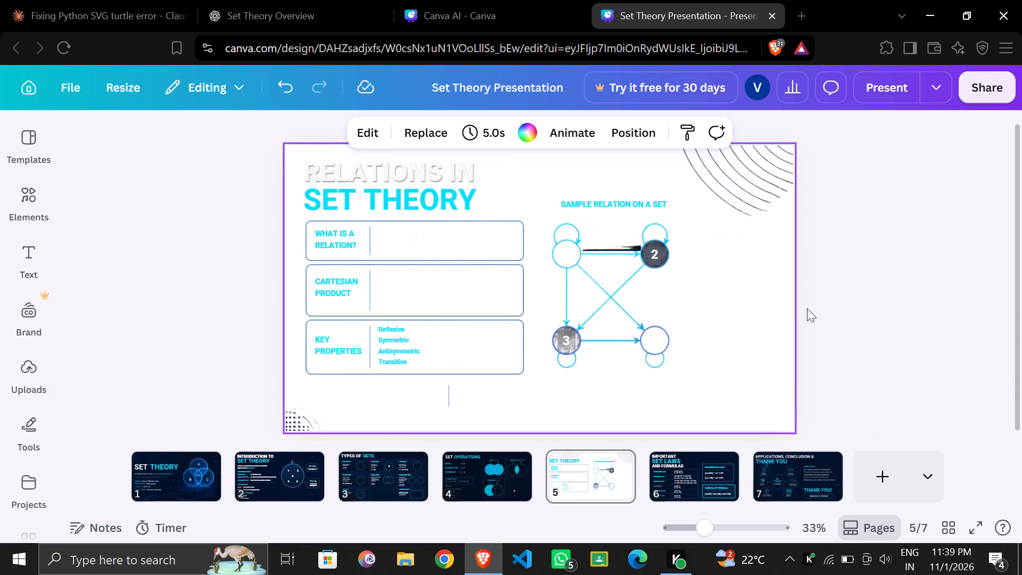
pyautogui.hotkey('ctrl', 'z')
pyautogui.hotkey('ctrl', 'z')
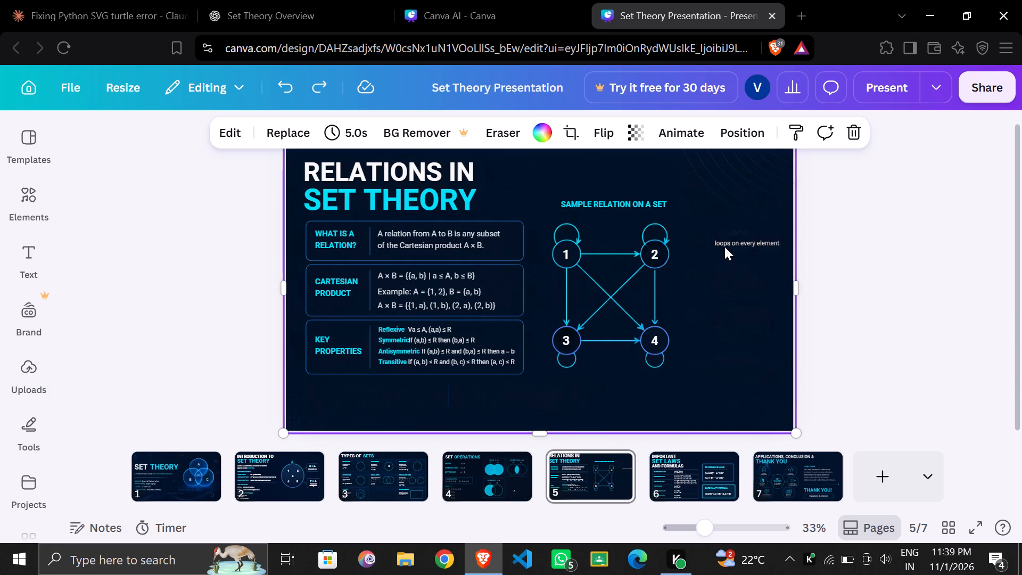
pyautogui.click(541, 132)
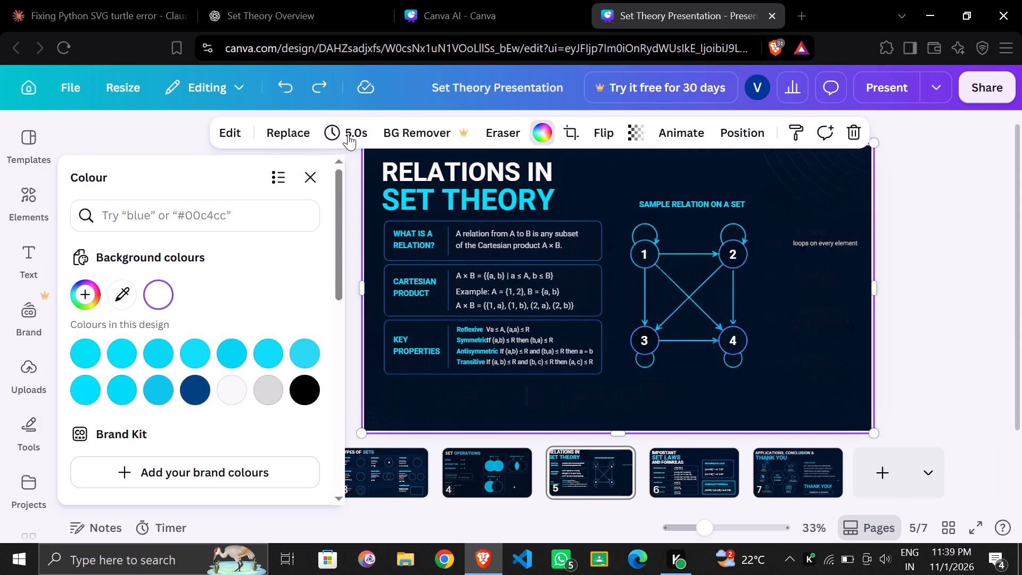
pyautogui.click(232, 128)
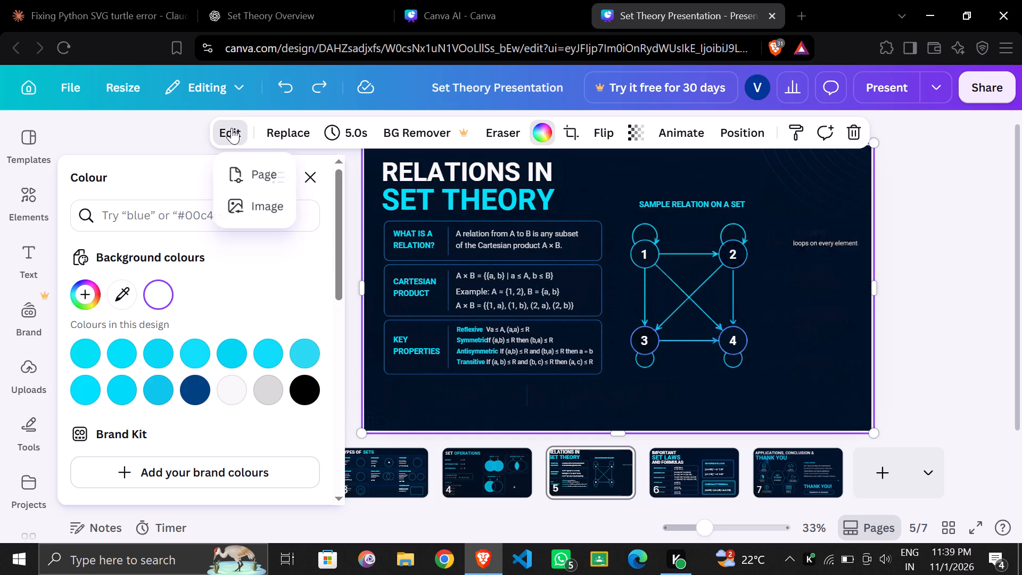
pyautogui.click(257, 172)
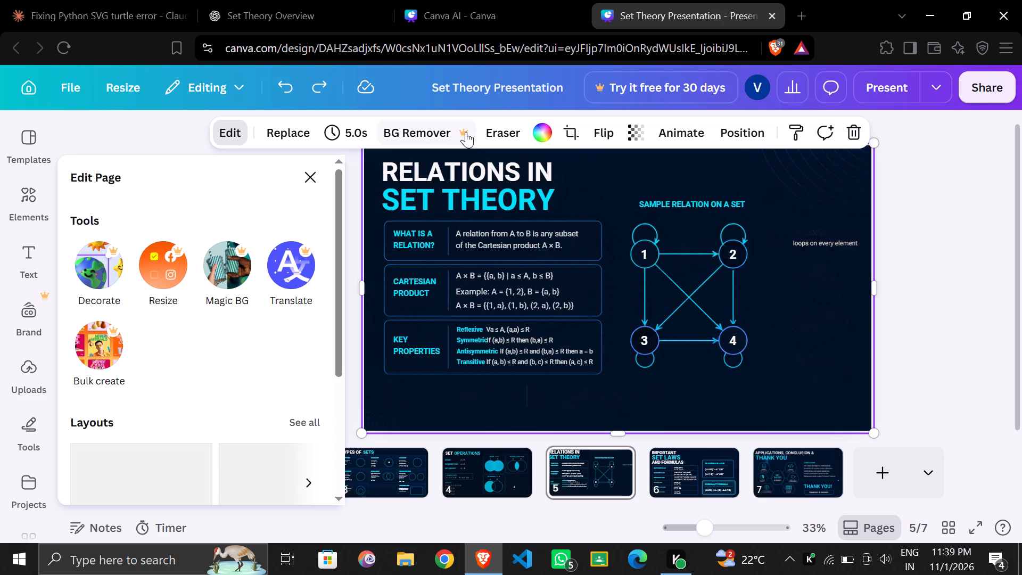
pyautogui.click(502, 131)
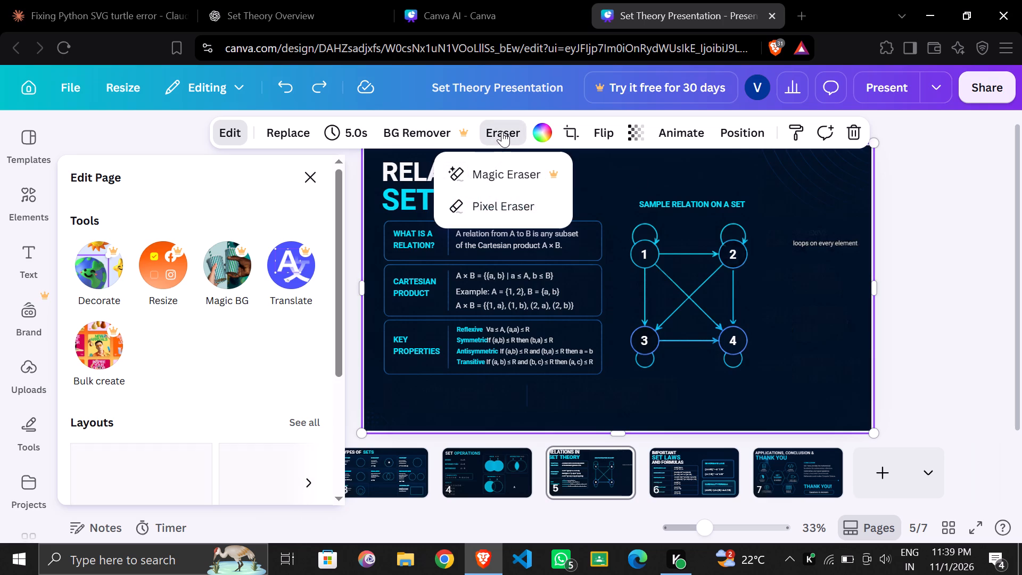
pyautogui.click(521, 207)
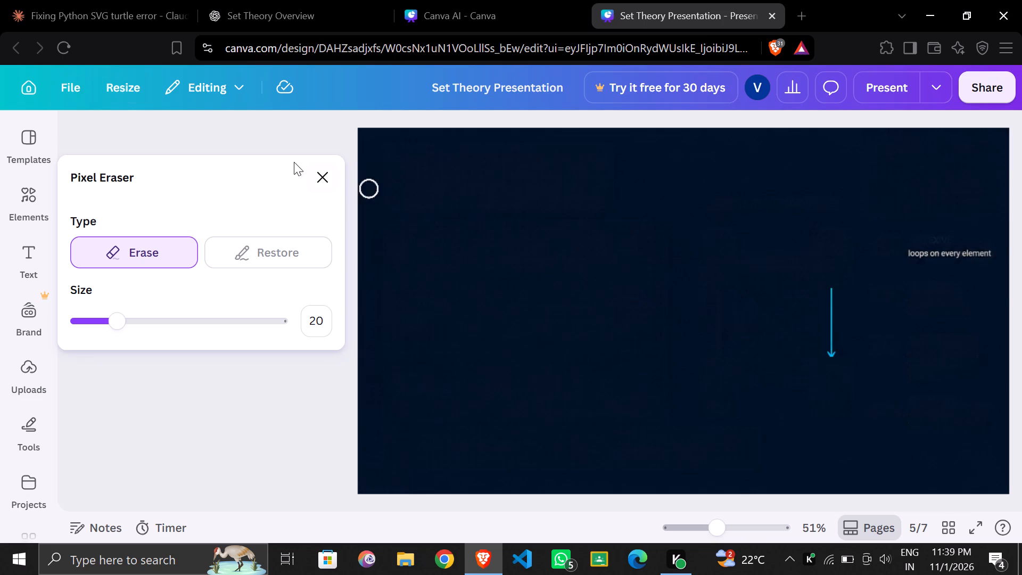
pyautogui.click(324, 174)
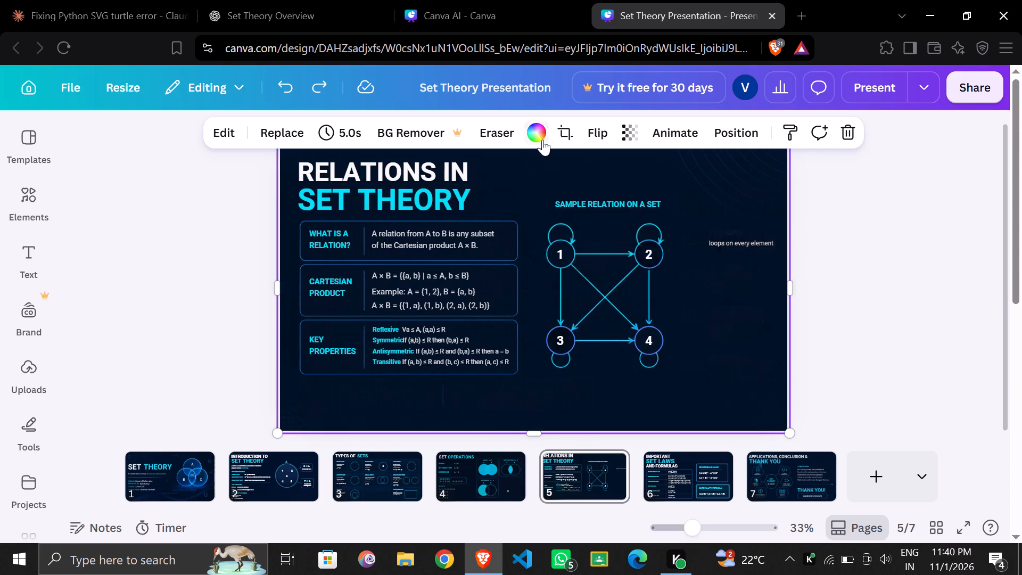
# Set slide 5's background to the dark navy #011125 sampled just below the leftover "loops on every element" text.
pyautogui.click(539, 133)
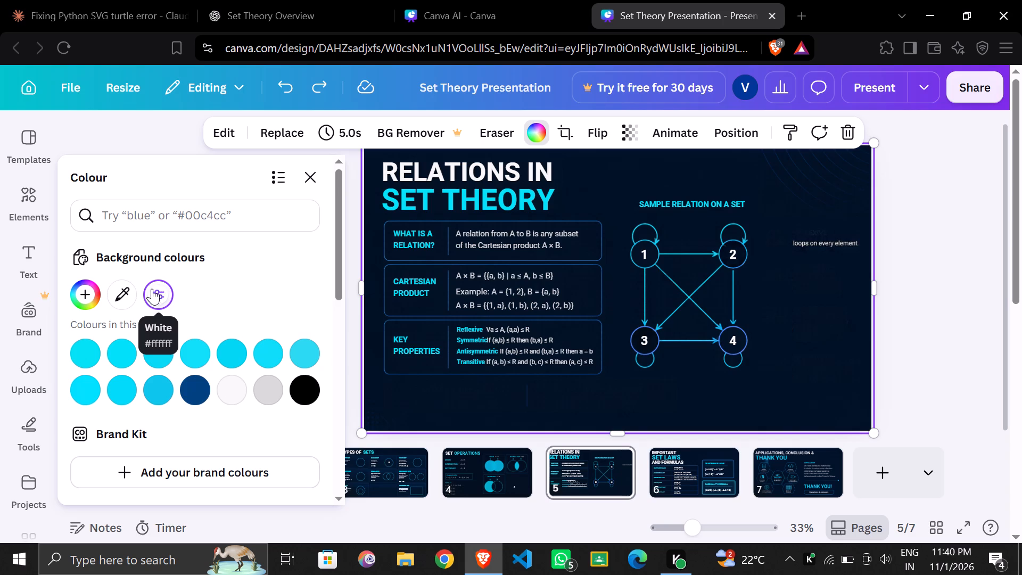
pyautogui.click(84, 289)
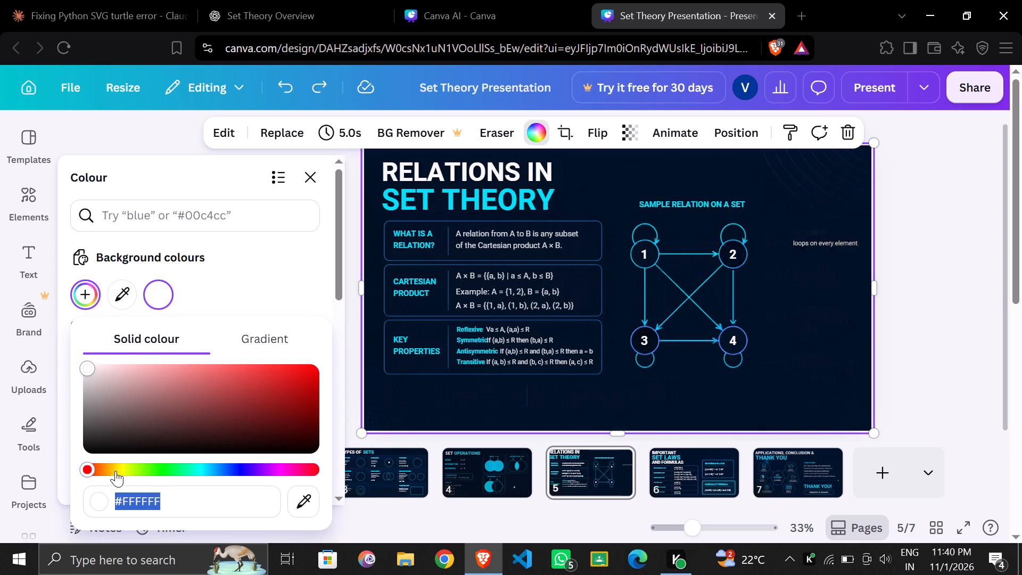
pyautogui.click(307, 504)
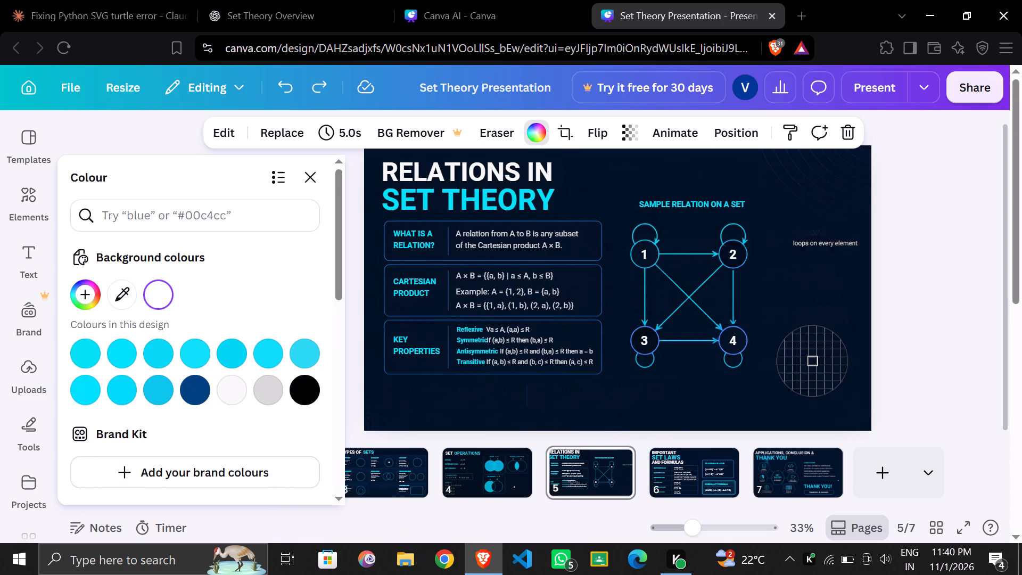
pyautogui.click(834, 258)
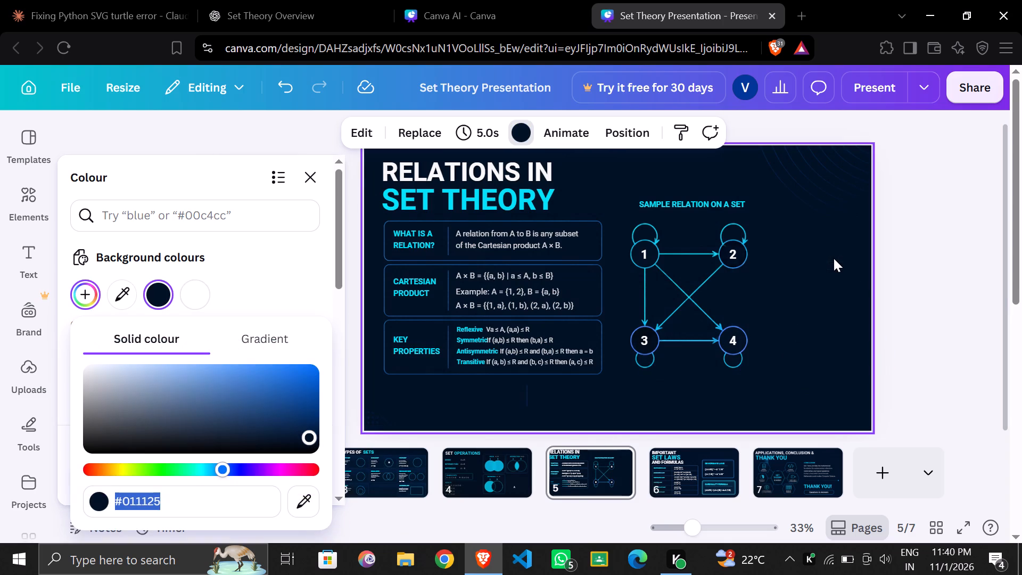
pyautogui.click(909, 259)
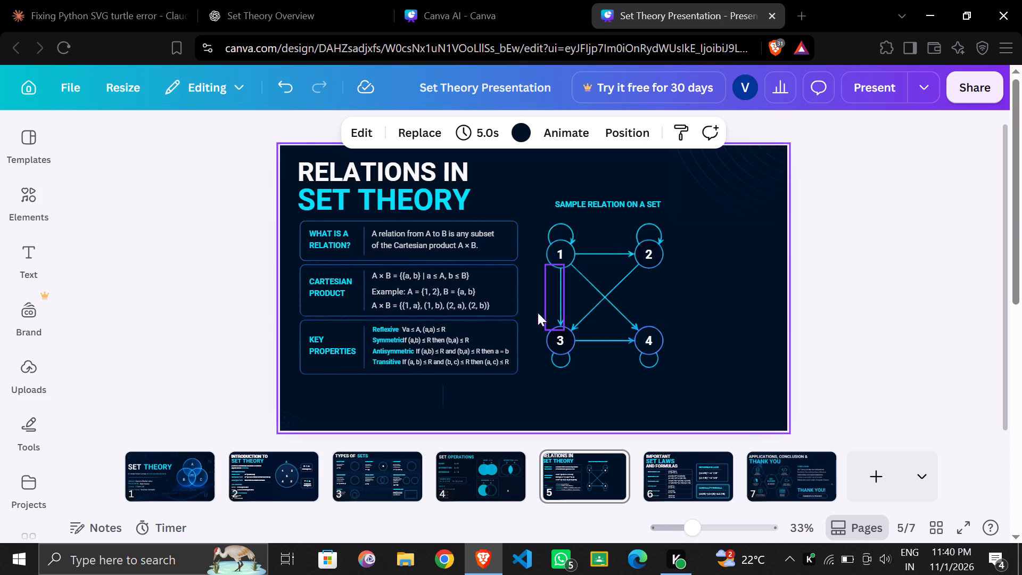
# Add a text box reading "Examples" to slide 5.
pyautogui.click(23, 247)
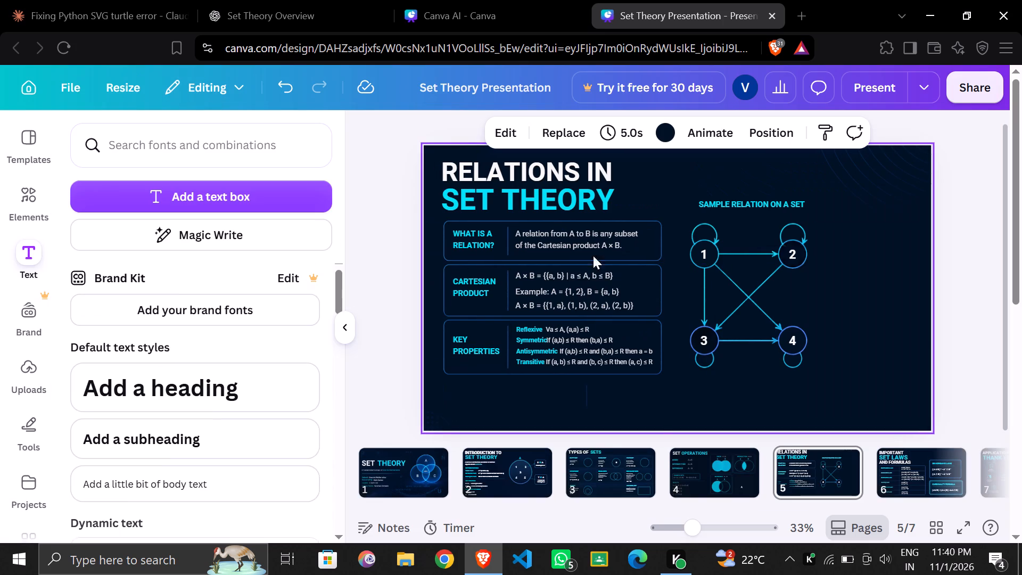
pyautogui.click(852, 207)
pyautogui.click(861, 225)
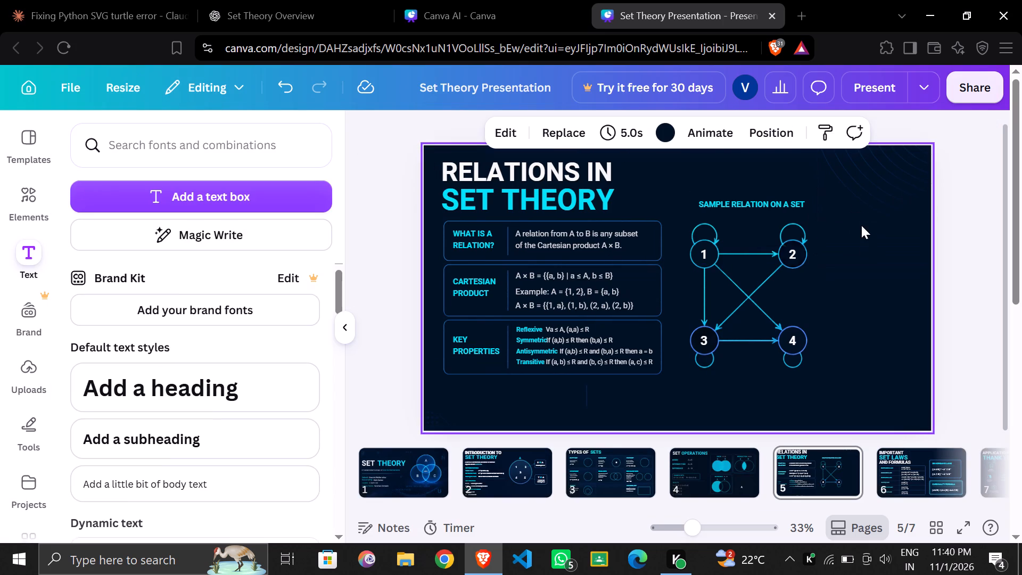
pyautogui.click(191, 191)
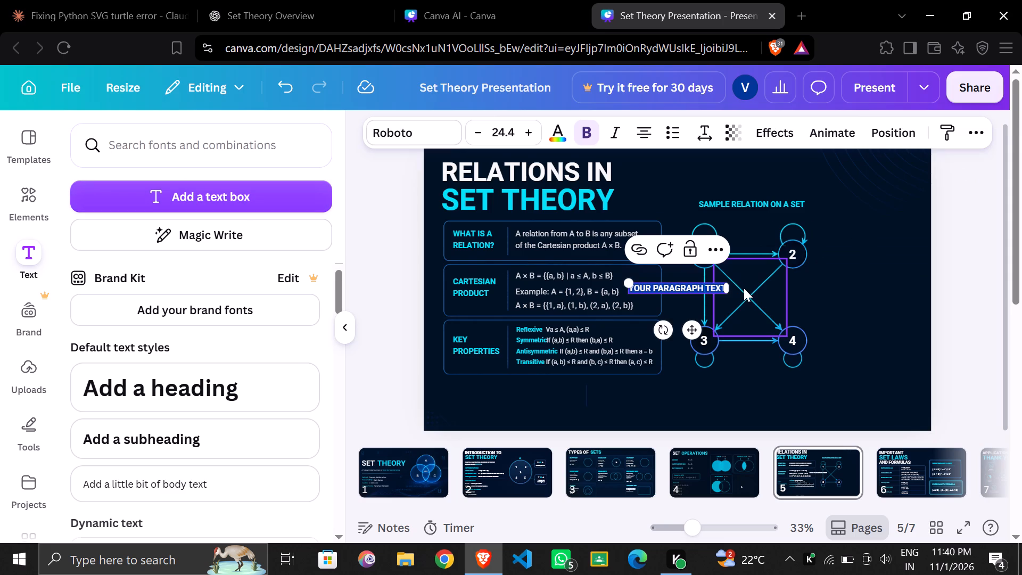
pyautogui.press('BackSpace')
pyautogui.write('Examples')
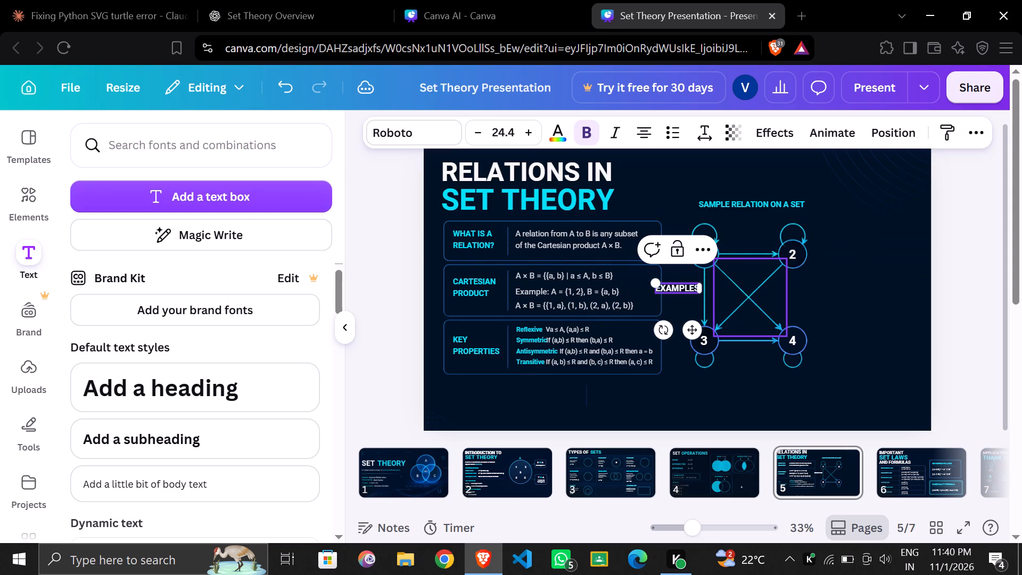
pyautogui.press('Right')
pyautogui.press('Right')
pyautogui.press('Right')
pyautogui.press('Right')
pyautogui.press('Right')
pyautogui.press('Right')
pyautogui.press('Right')
pyautogui.press('Right')
pyautogui.press('Right')
pyautogui.press('Right')
pyautogui.press('Right')
pyautogui.press('Right')
pyautogui.press('Right')
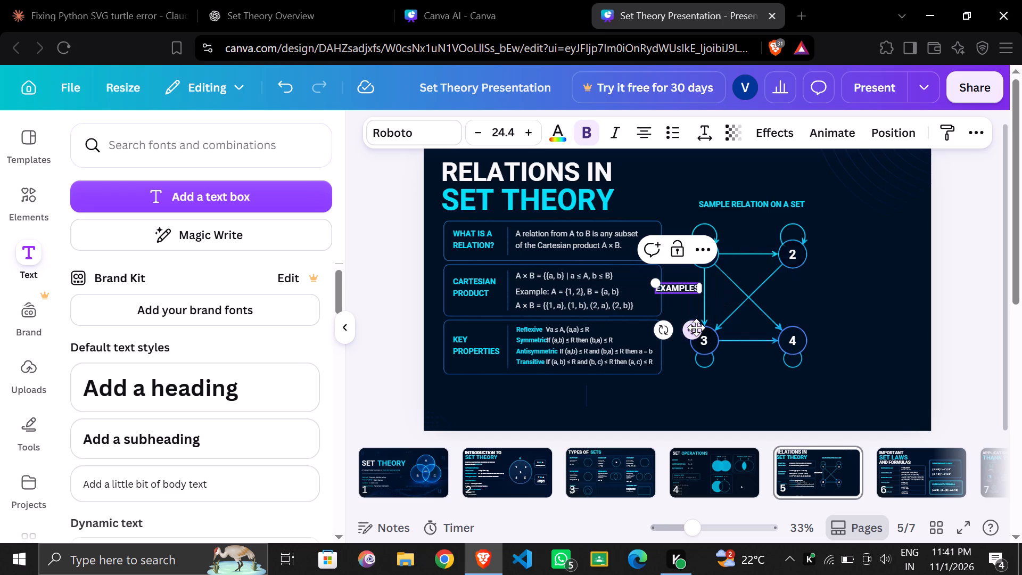
# Move the "Examples" text to the right of the "Sample relation on a set" heading, aligned level with it.
pyautogui.moveTo(690, 331); pyautogui.dragTo(886, 252)
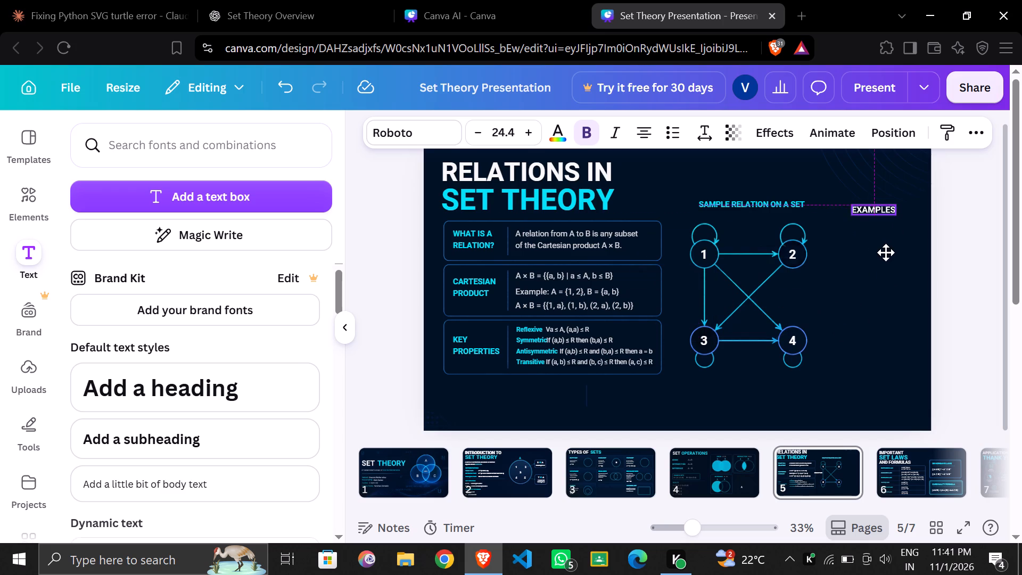
pyautogui.moveTo(886, 252); pyautogui.dragTo(885, 245)
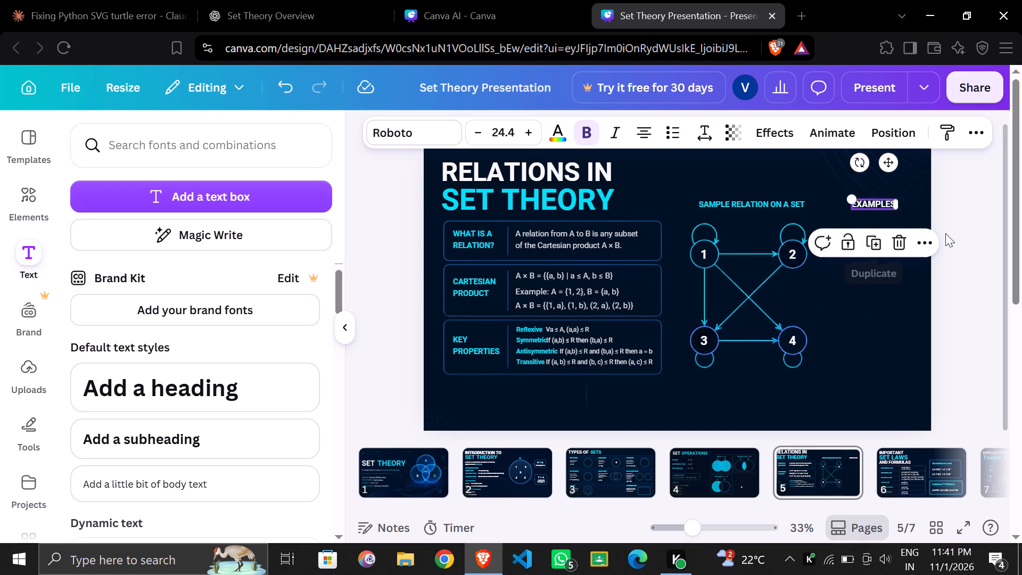
pyautogui.click(966, 227)
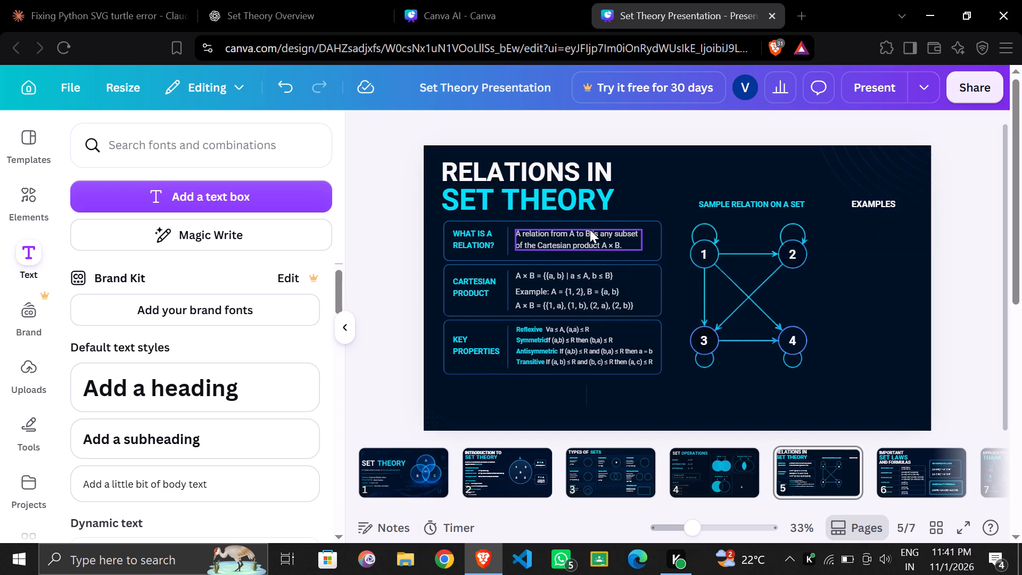
# Add another text box to slide 5 with the label "Reflaxive : ".
pyautogui.click(193, 196)
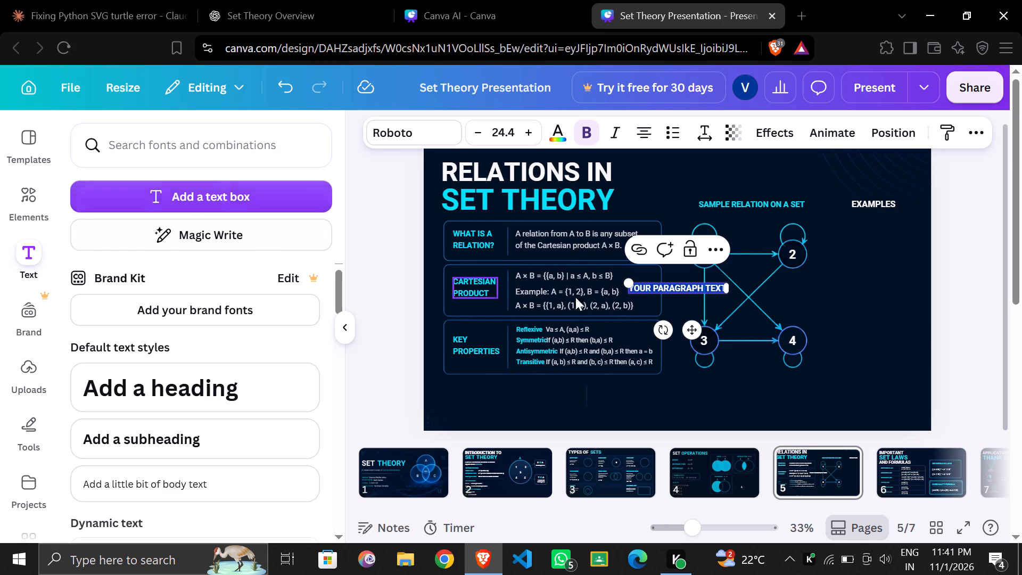
pyautogui.press('BackSpace')
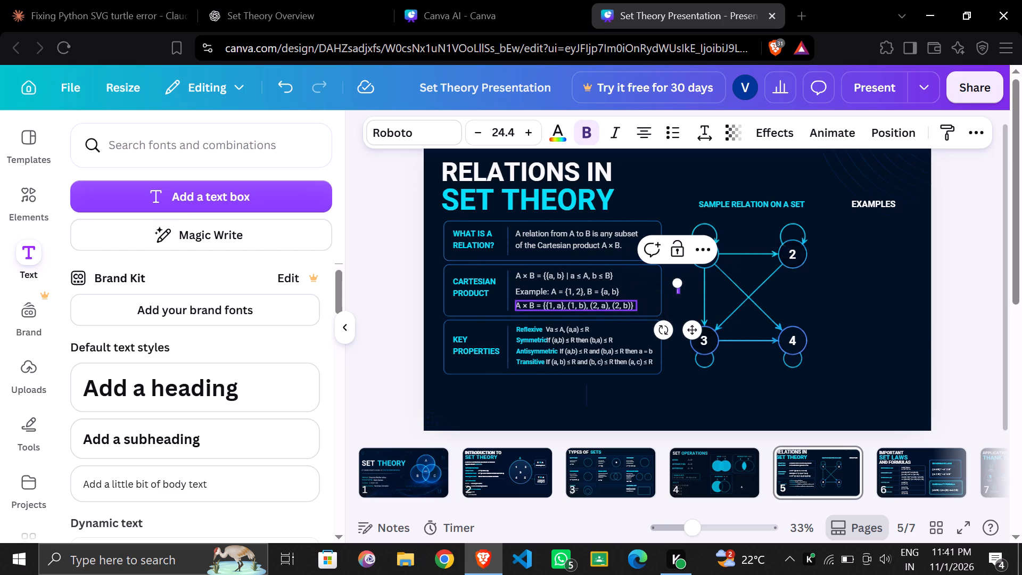
pyautogui.write('Reflaxive')
pyautogui.press('space')
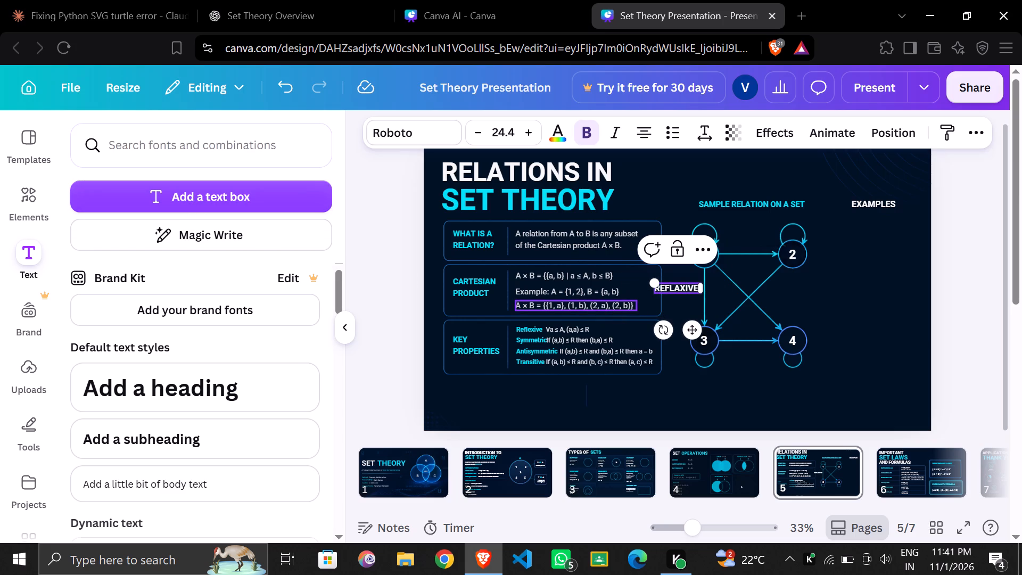
pyautogui.hotkey('shift', ':')
pyautogui.press('space')
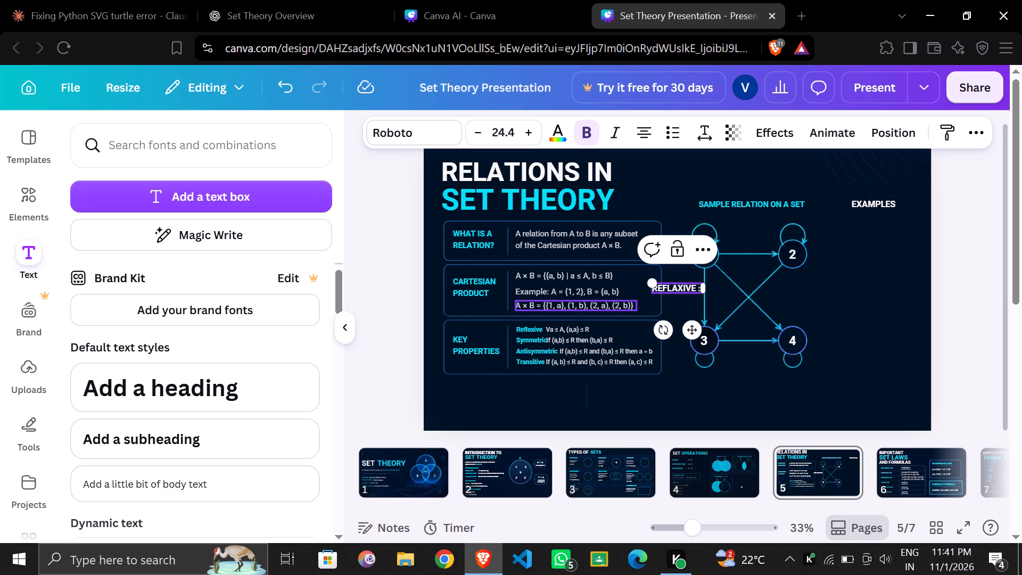
# Append "R = {}" after the "Reflaxive : " label, ready for ordered pairs inside the braces.
pyautogui.write('r')
pyautogui.press('space')
pyautogui.press('=')
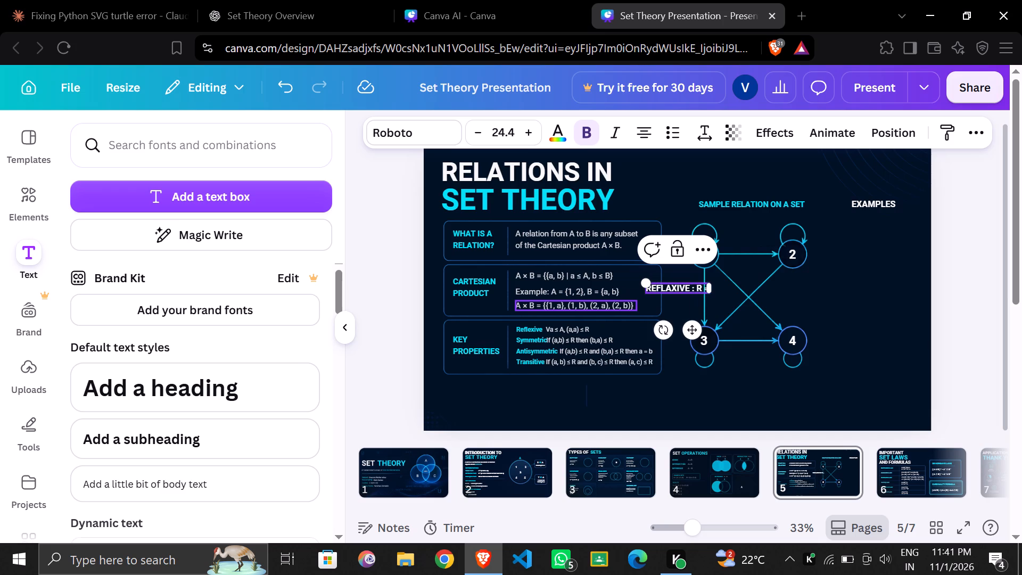
pyautogui.press('space')
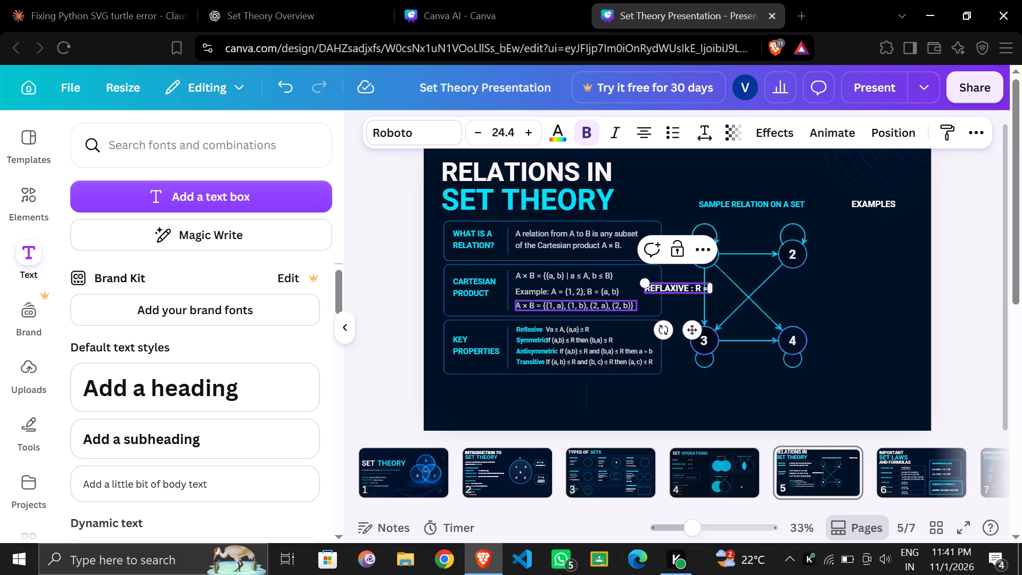
pyautogui.hotkey('shift', '{')
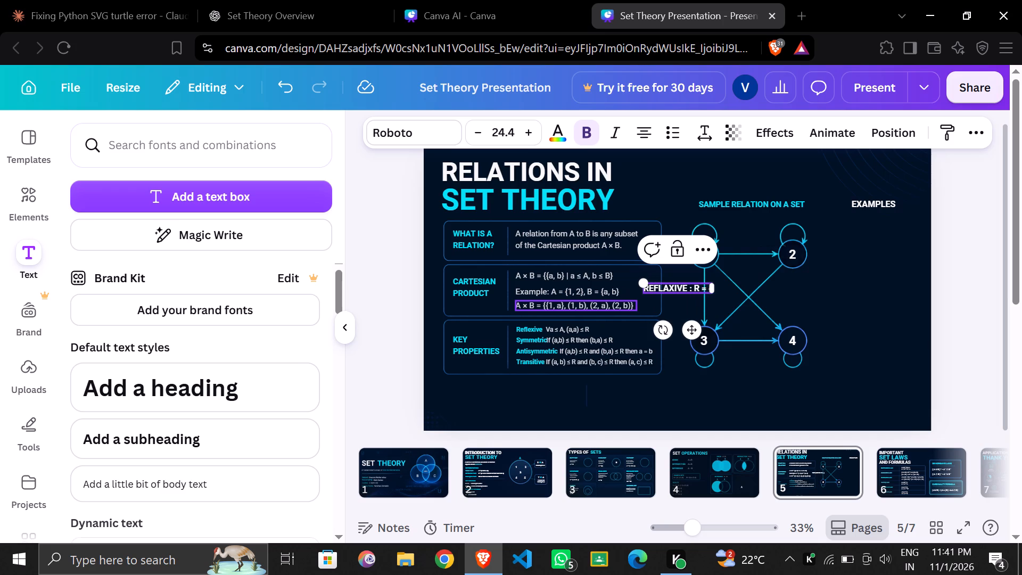
pyautogui.hotkey('shift', '}')
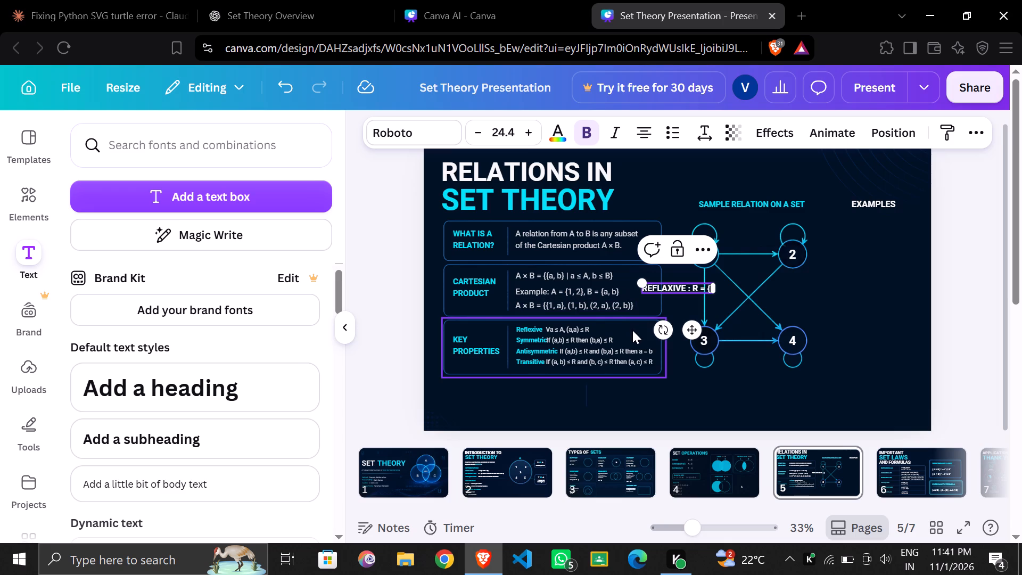
pyautogui.press('Left')
pyautogui.press('Left')
pyautogui.press('Right')
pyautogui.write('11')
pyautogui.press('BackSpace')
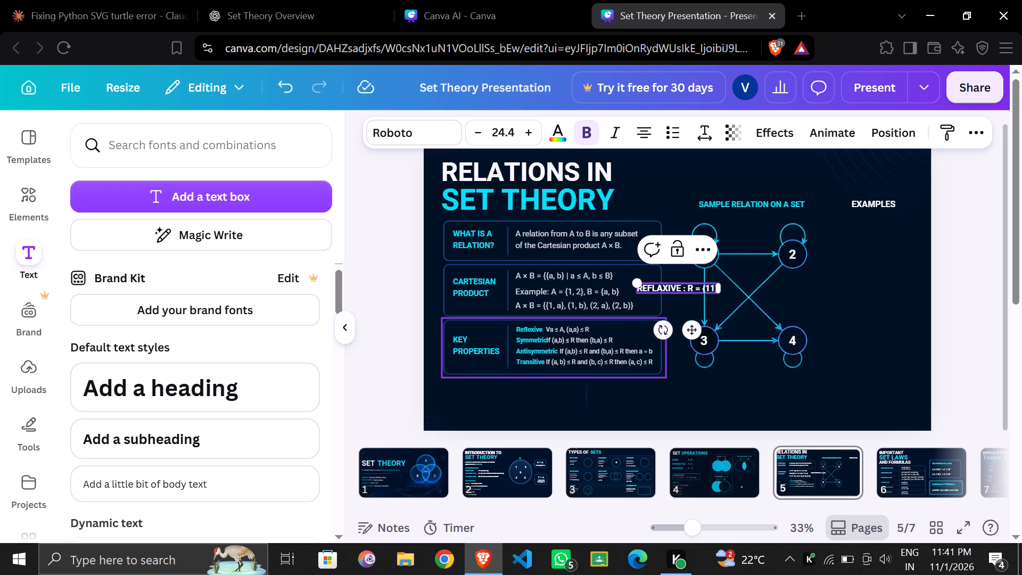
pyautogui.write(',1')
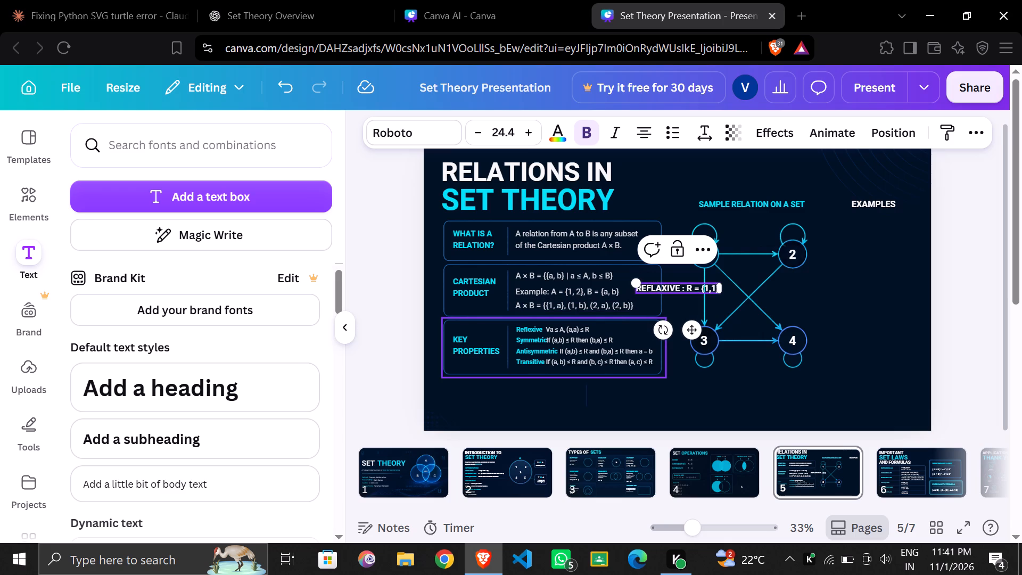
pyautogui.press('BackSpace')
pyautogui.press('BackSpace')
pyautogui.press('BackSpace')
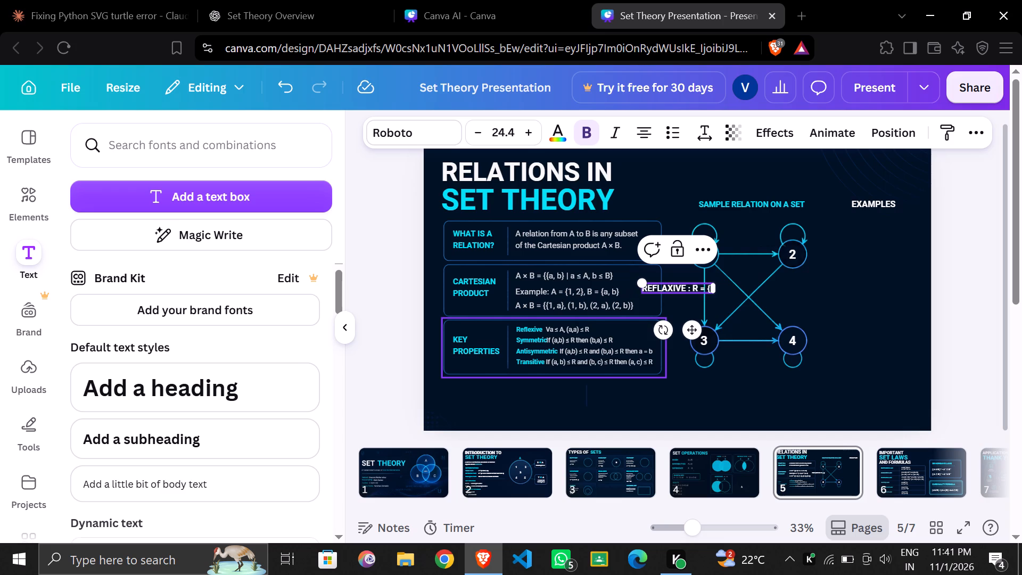
# Enter the ordered pairs (1,1) and (2,2) inside the braces of the reflexive example, each followed by a comma.
pyautogui.write('()')
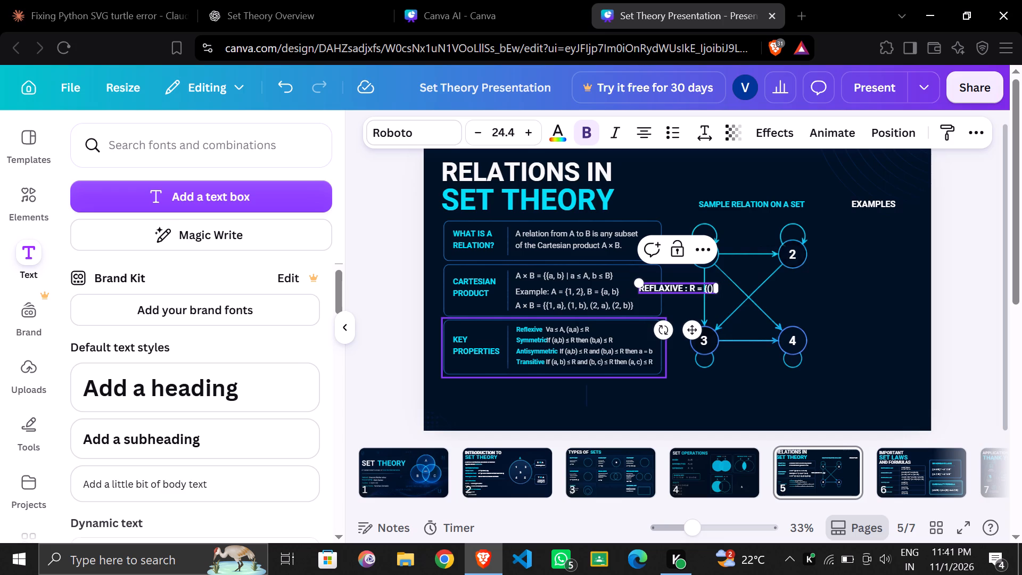
pyautogui.press('Left')
pyautogui.write('1,1')
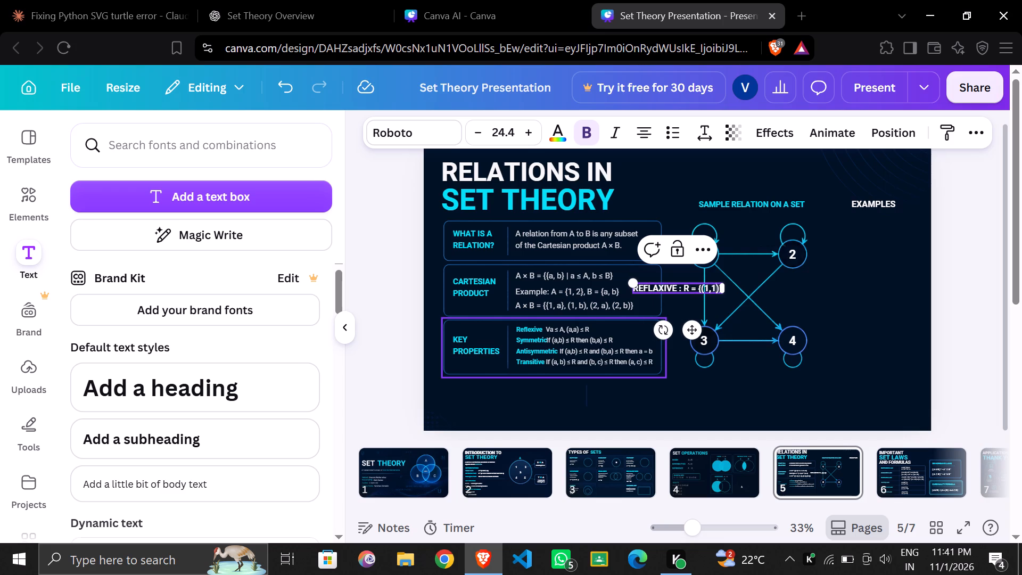
pyautogui.press('Right')
pyautogui.write(',')
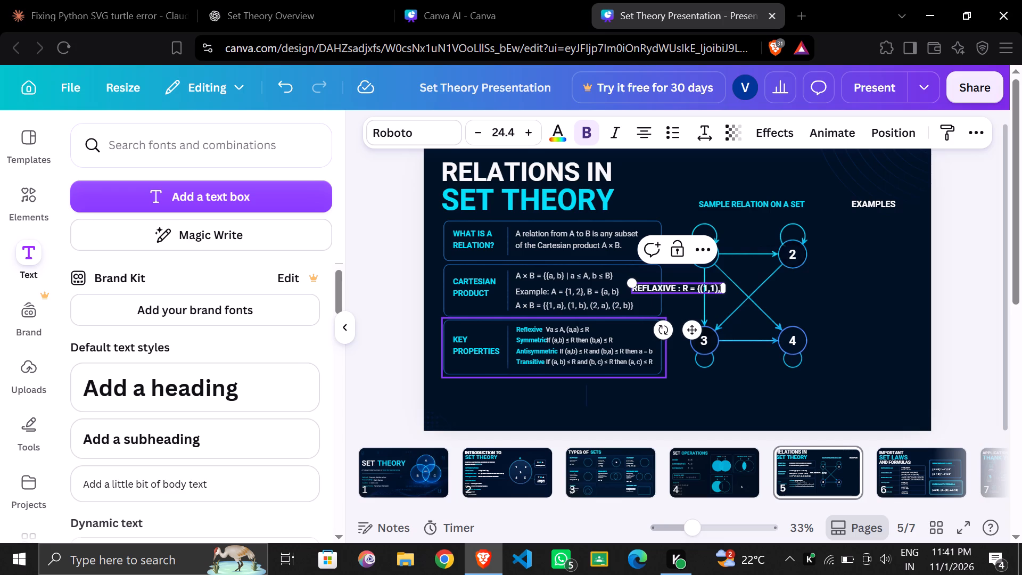
pyautogui.press('space')
pyautogui.write('()')
pyautogui.press('Left')
pyautogui.write('2,2')
pyautogui.press('Right')
pyautogui.write(',')
pyautogui.press('space')
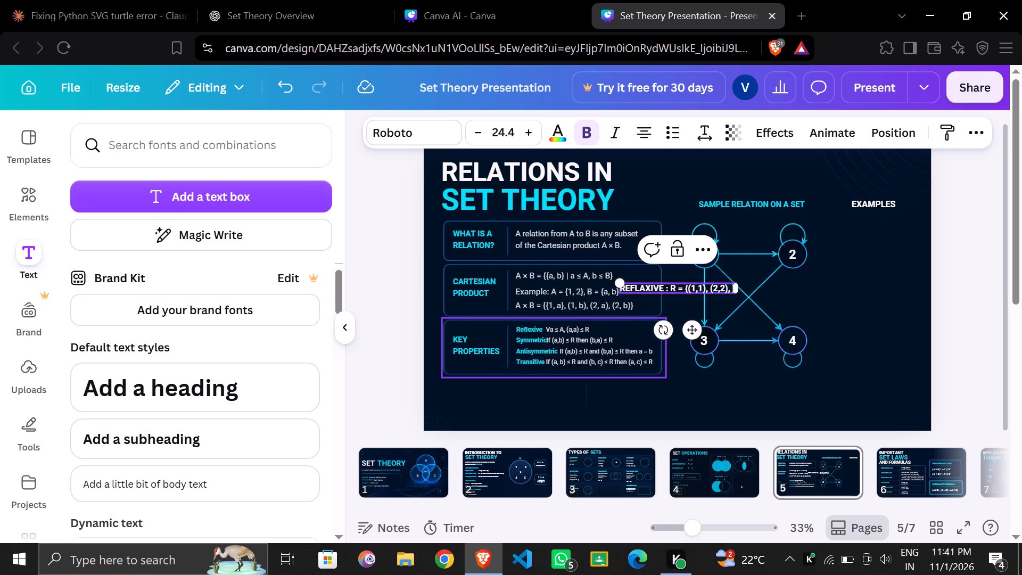
# Add the ordered pairs (3,3) and (4,4) to complete the reflexive example's set.
pyautogui.write('()')
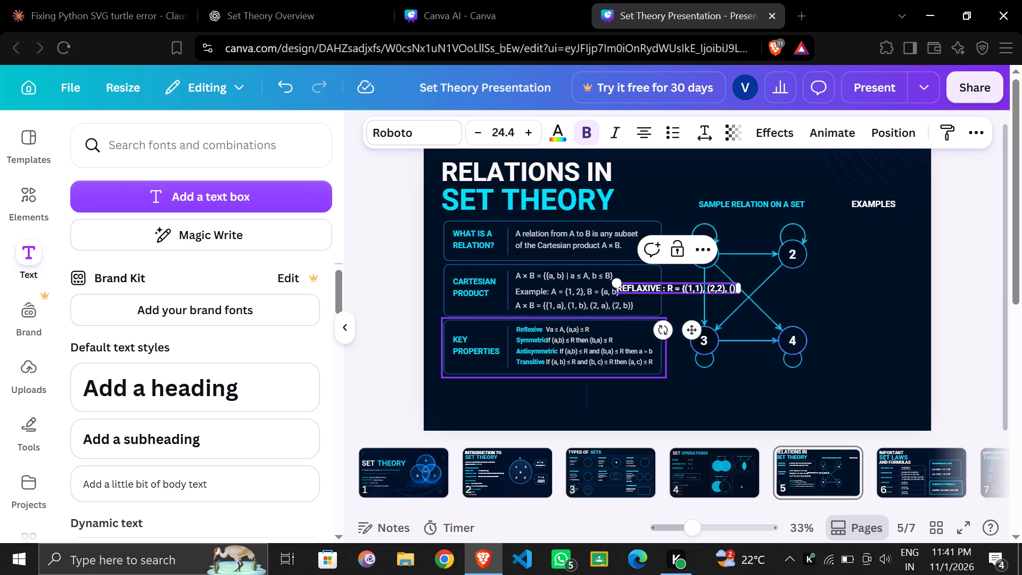
pyautogui.press('Left')
pyautogui.write('3,3')
pyautogui.press('Right')
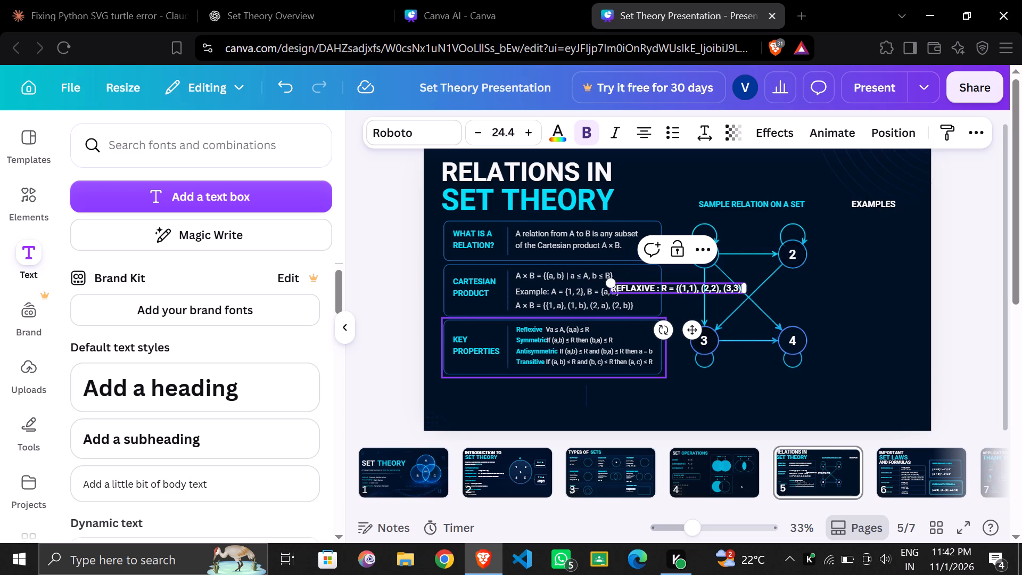
pyautogui.write(', ()')
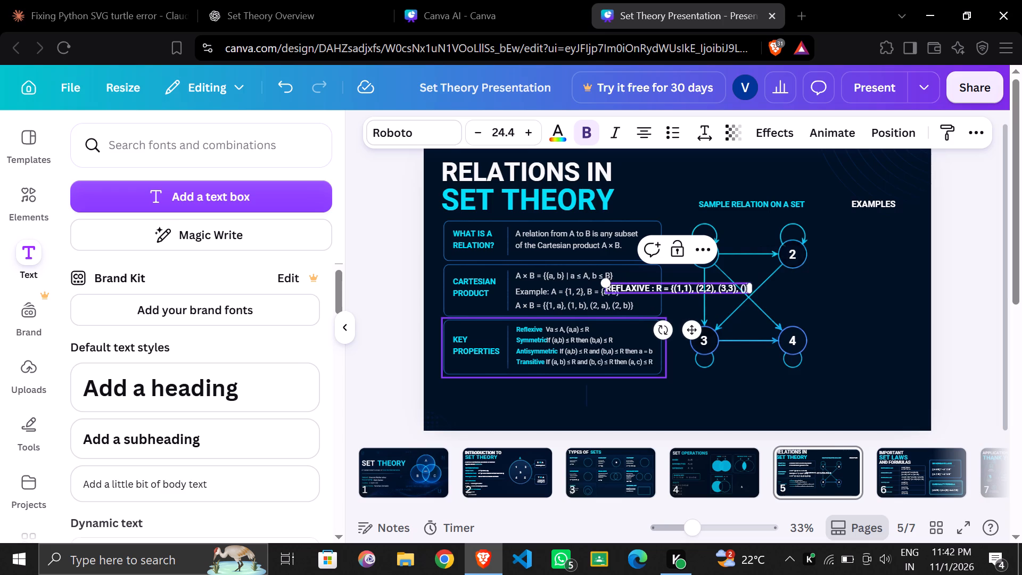
pyautogui.press('Left')
pyautogui.write('4,4')
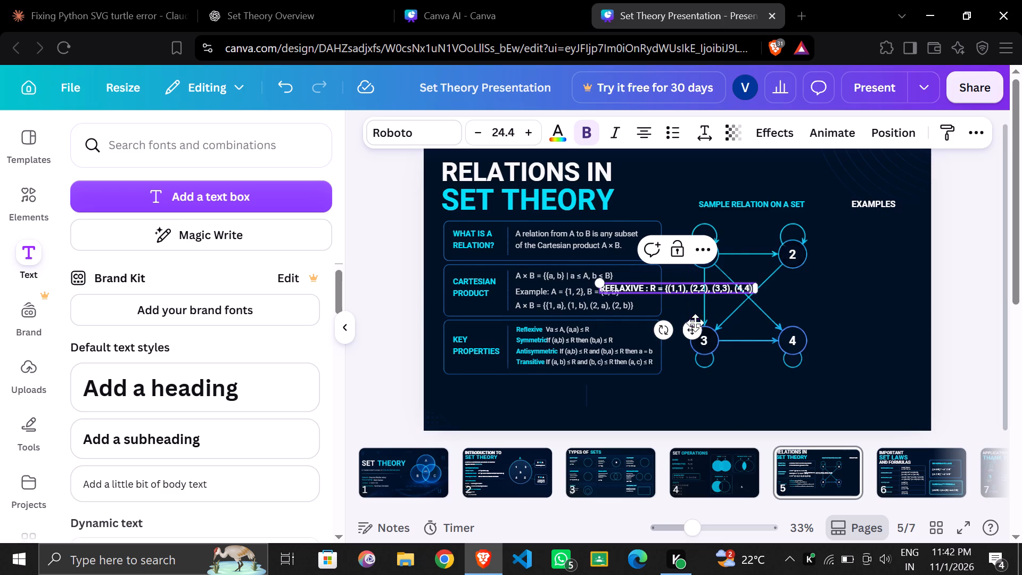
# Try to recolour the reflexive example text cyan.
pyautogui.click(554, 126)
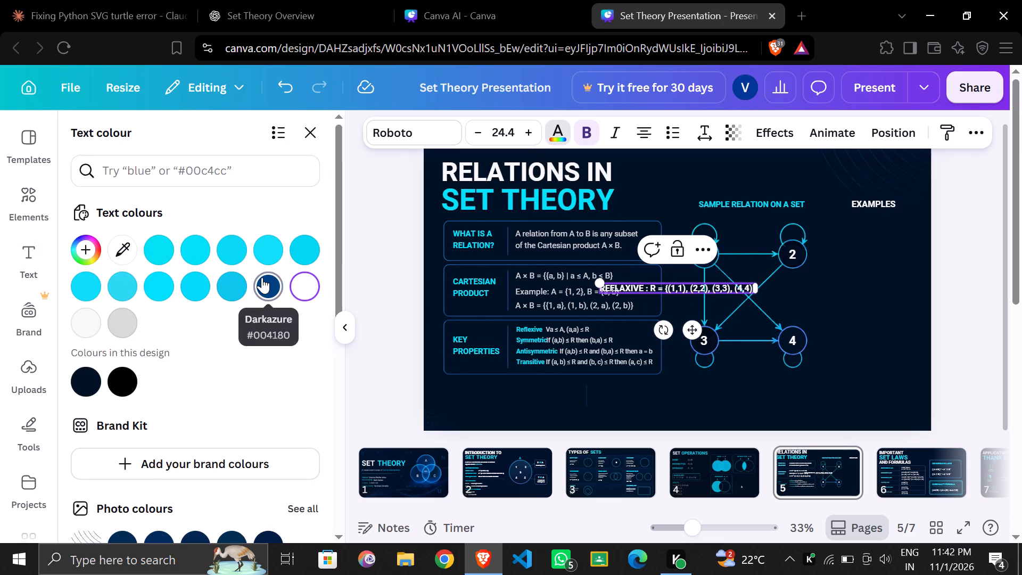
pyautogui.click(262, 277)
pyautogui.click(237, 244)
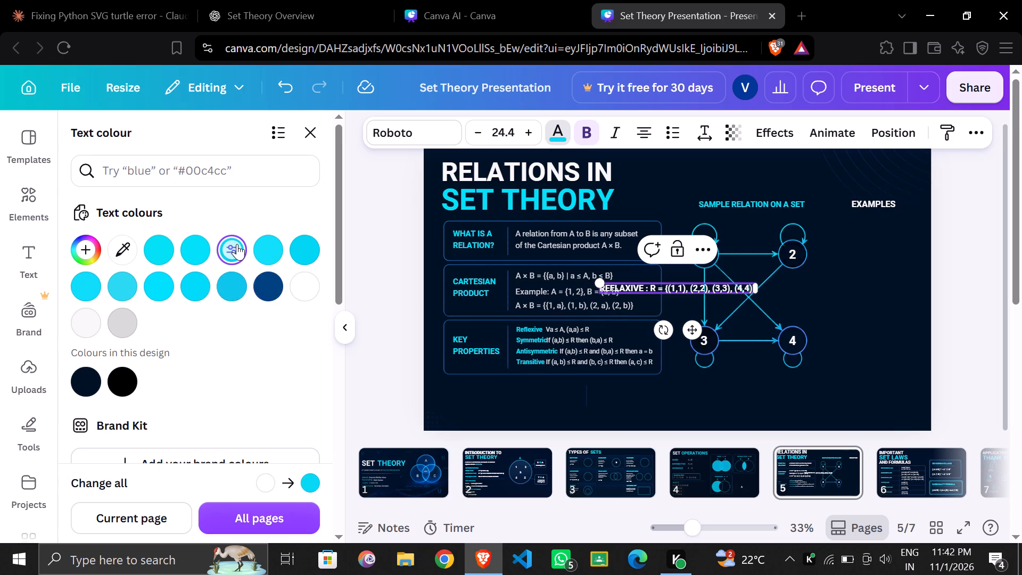
# Place the reflexive example beneath the "Examples" heading, broken onto a second line after "(2,2),".
pyautogui.moveTo(691, 331); pyautogui.dragTo(721, 333)
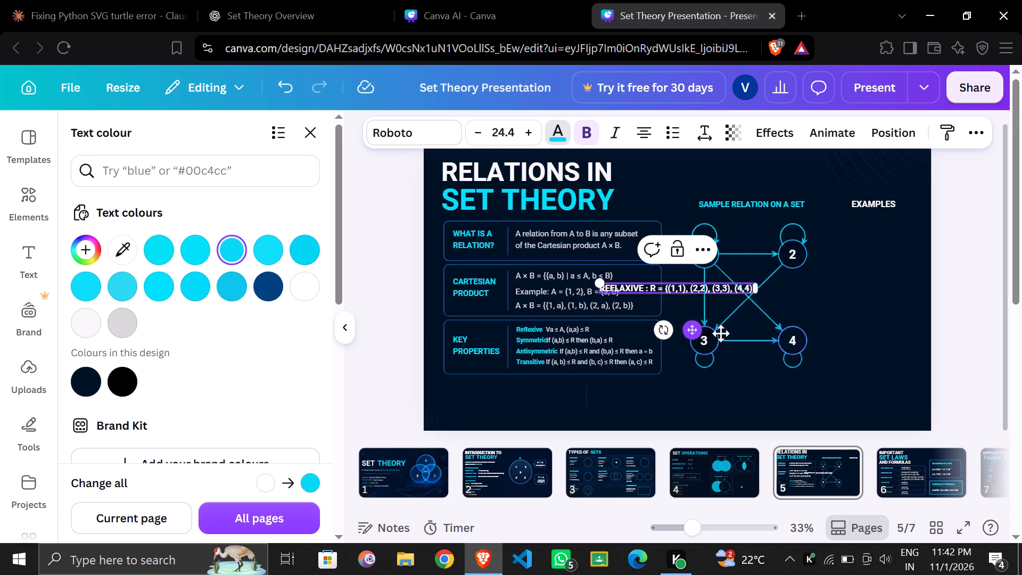
pyautogui.moveTo(721, 333); pyautogui.dragTo(843, 289)
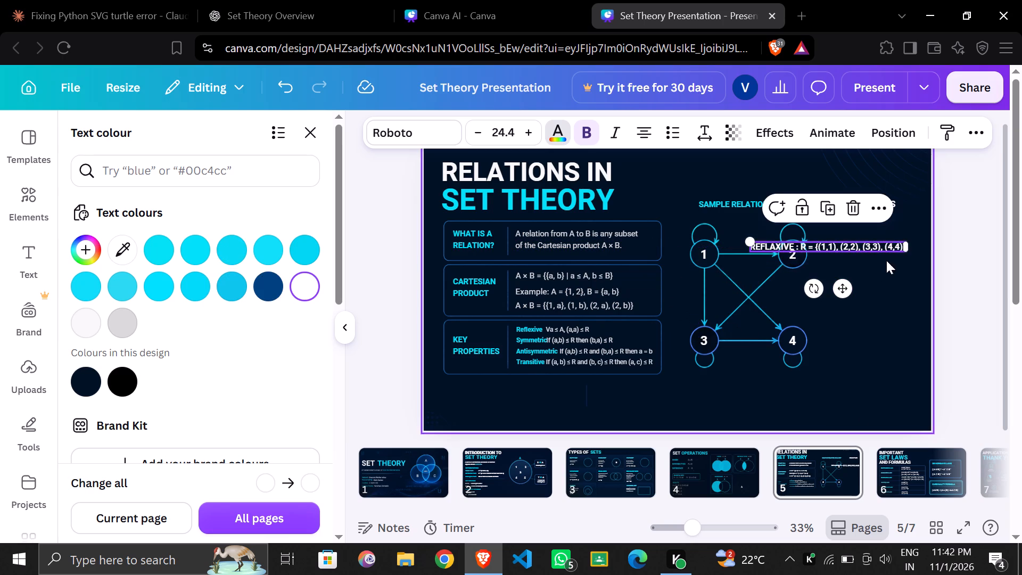
pyautogui.click(861, 246)
pyautogui.press('Return')
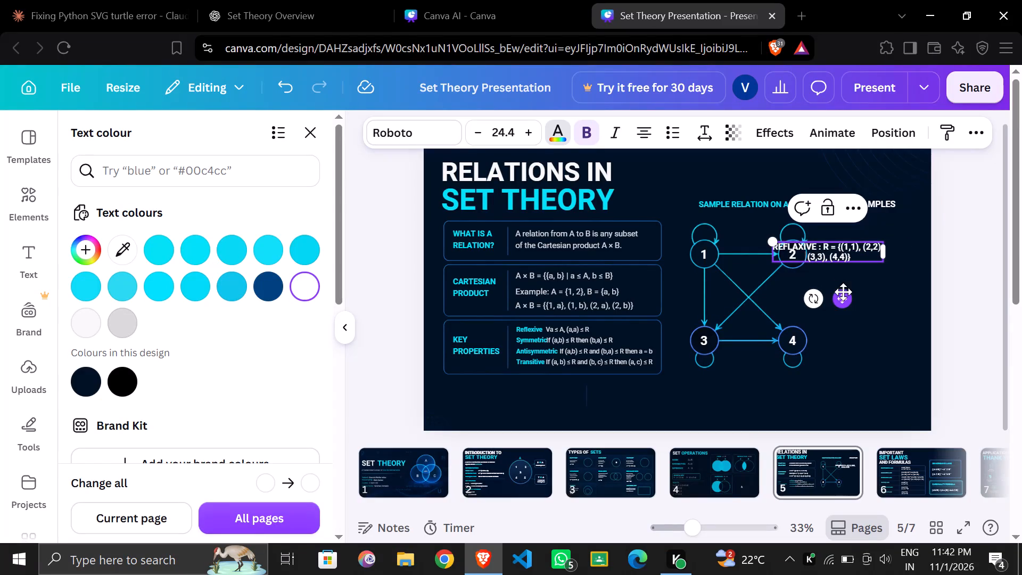
pyautogui.moveTo(840, 300); pyautogui.dragTo(880, 278)
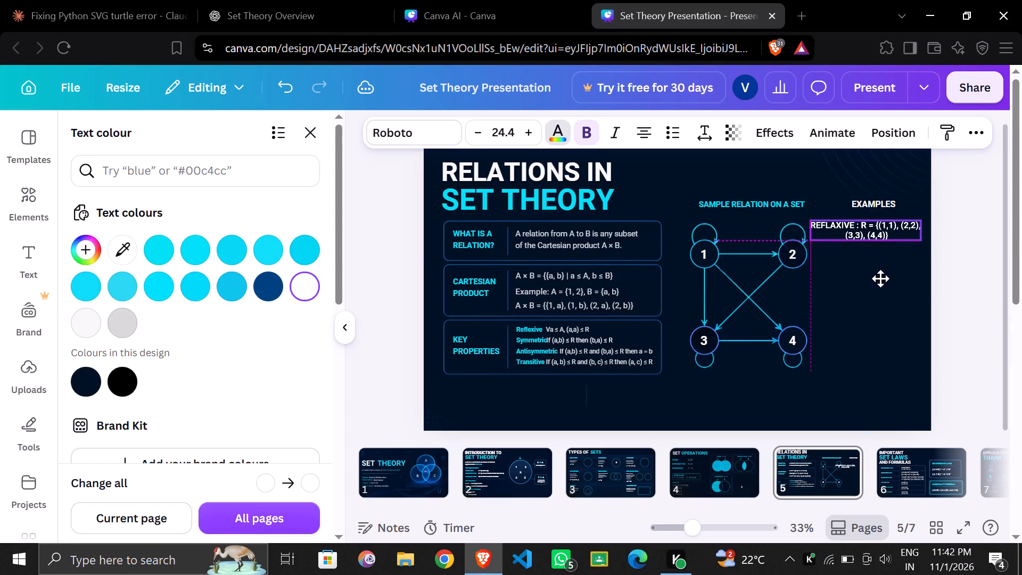
pyautogui.moveTo(880, 278); pyautogui.dragTo(884, 285)
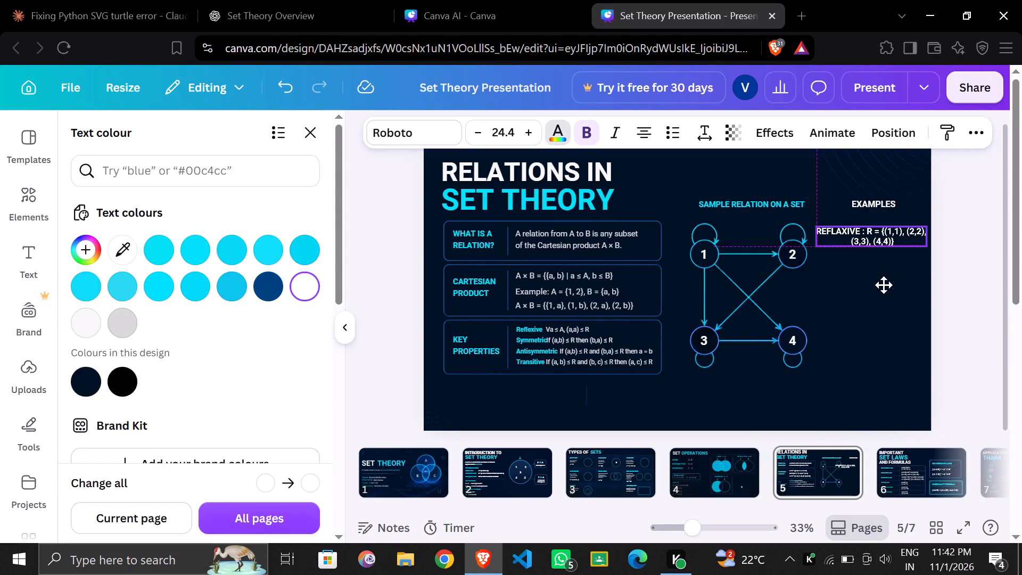
pyautogui.moveTo(884, 285); pyautogui.dragTo(884, 285)
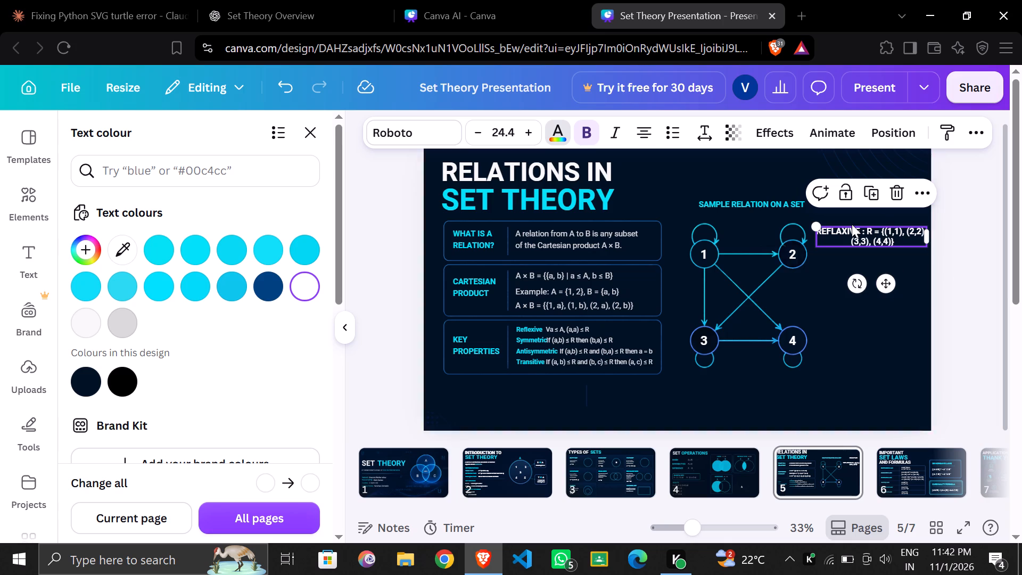
# Colour only the word "Reflaxive" in the example text cyan, leaving its set notation white.
pyautogui.click(861, 231)
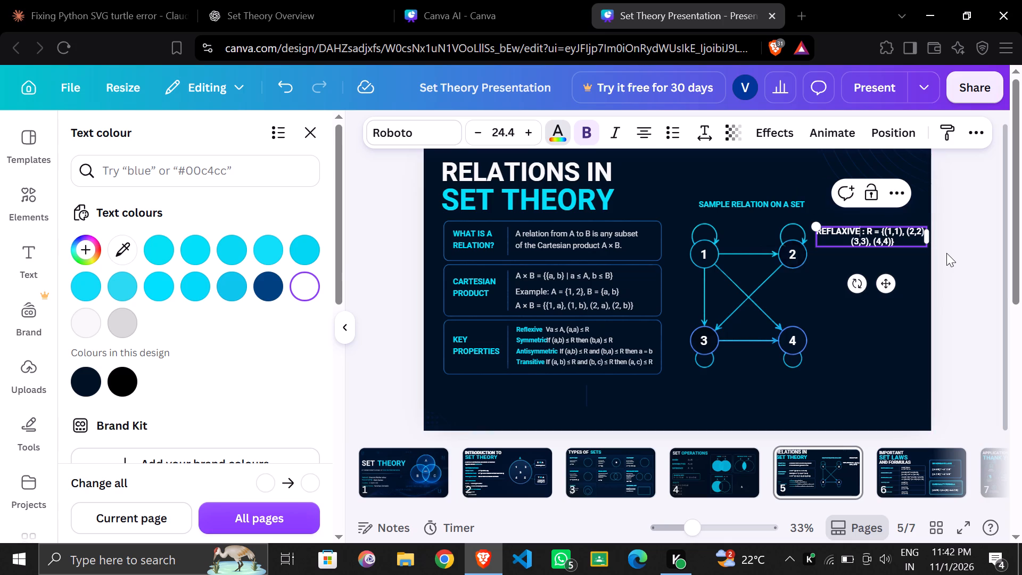
pyautogui.click(946, 253)
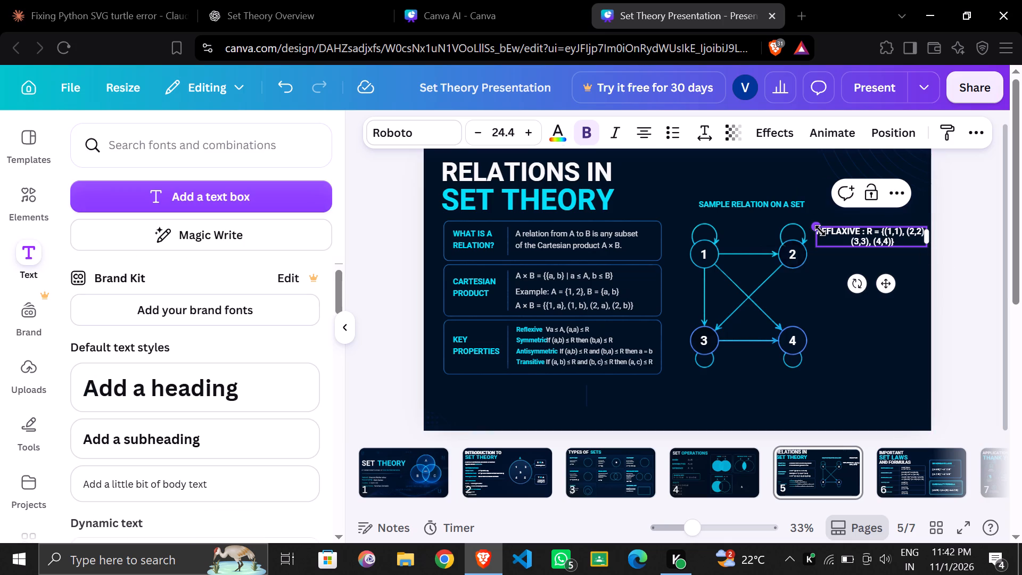
pyautogui.doubleClick(826, 231)
pyautogui.click(826, 231)
pyautogui.moveTo(826, 231); pyautogui.dragTo(852, 234)
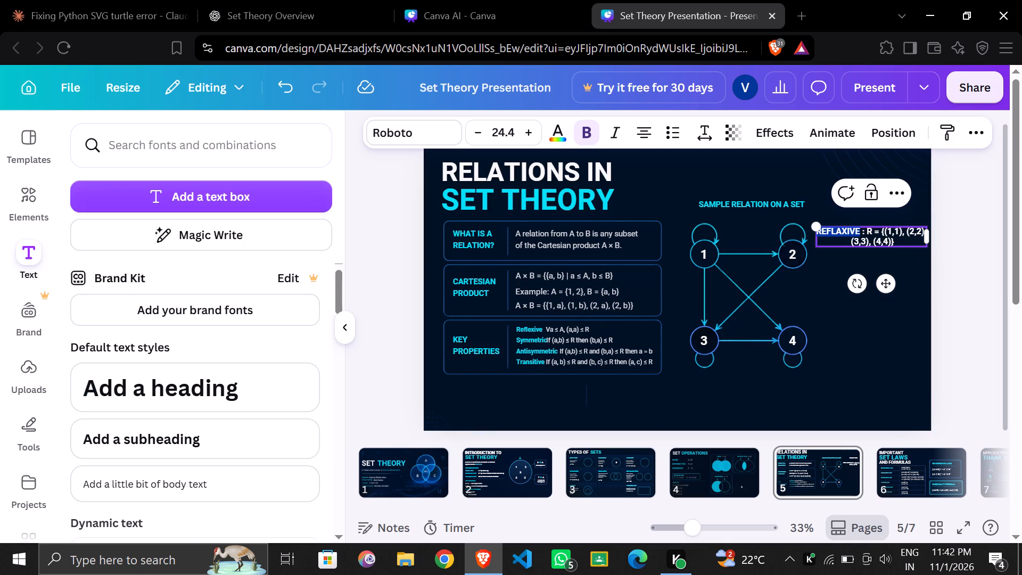
pyautogui.moveTo(852, 234); pyautogui.dragTo(856, 234)
pyautogui.doubleClick(856, 234)
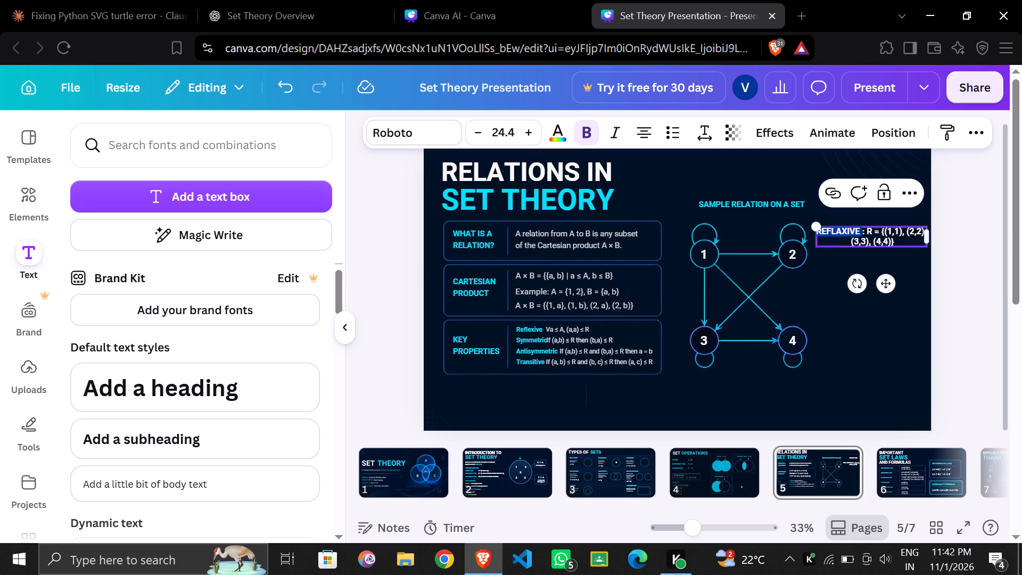
pyautogui.click(556, 128)
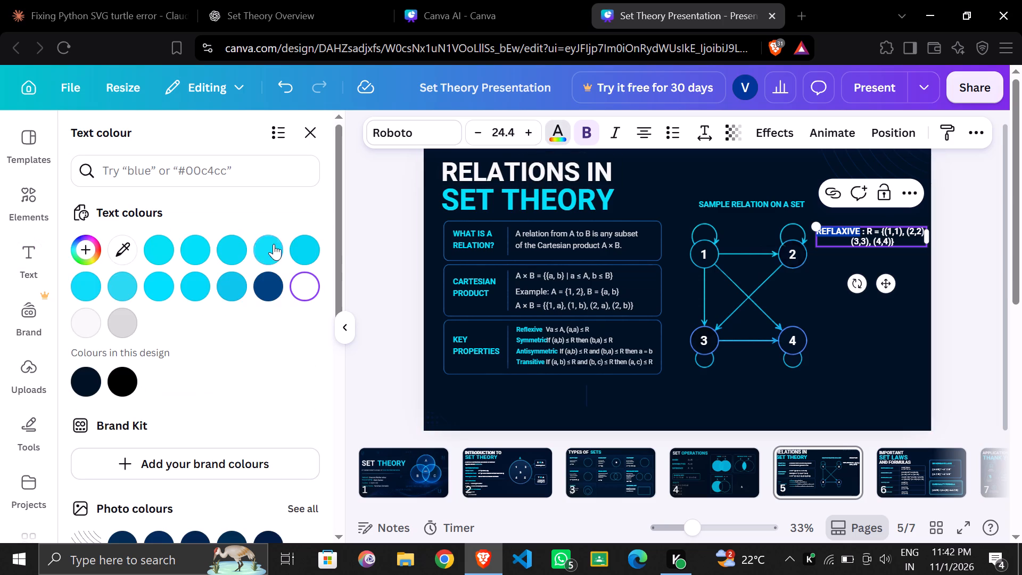
pyautogui.click(270, 247)
pyautogui.click(933, 286)
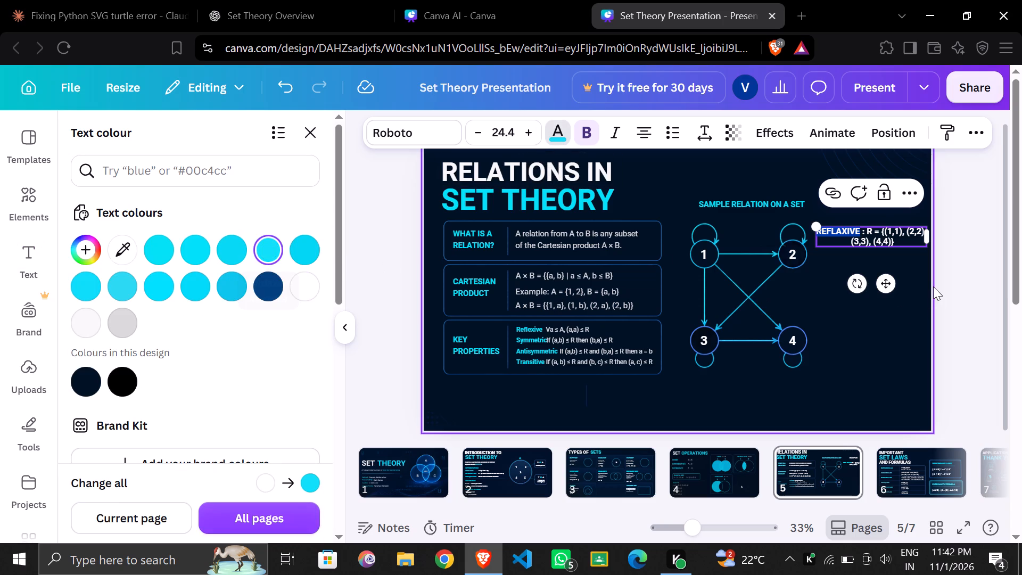
pyautogui.click(935, 273)
pyautogui.click(935, 273)
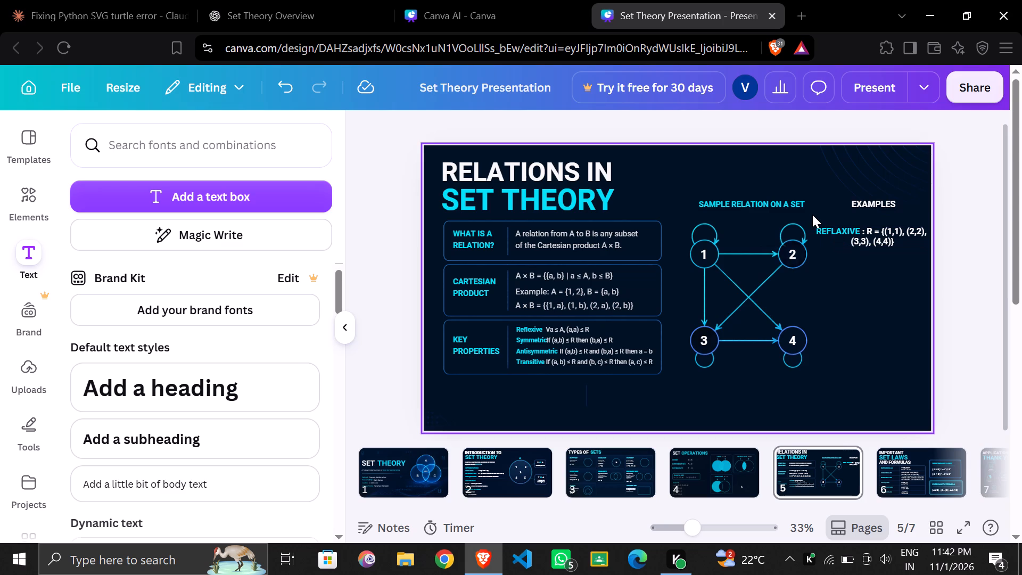
# Duplicate the reflexive example text and place the copy beneath the original in the Examples column.
pyautogui.moveTo(812, 215); pyautogui.dragTo(929, 272)
pyautogui.click(977, 263)
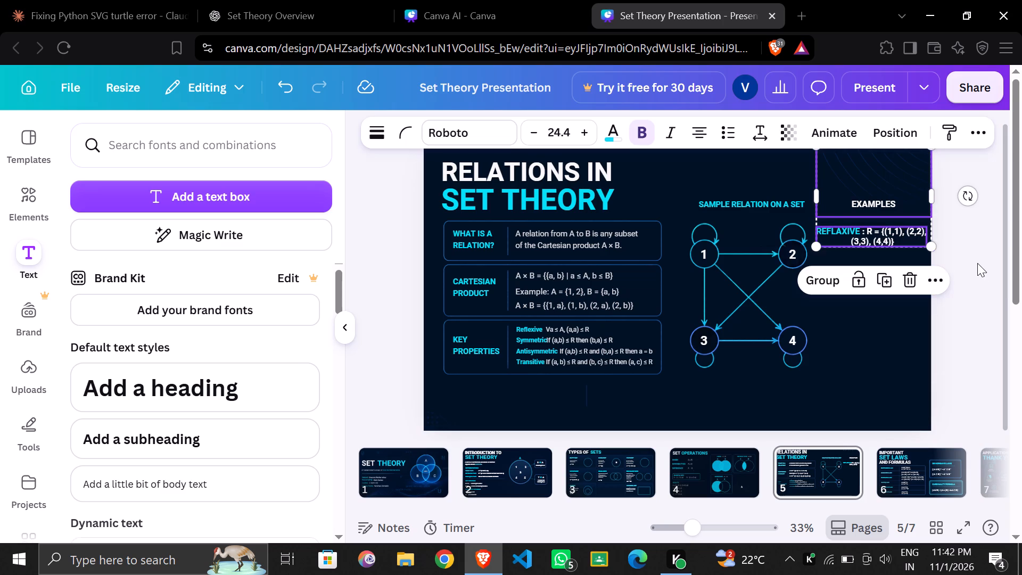
pyautogui.moveTo(811, 221); pyautogui.dragTo(928, 252)
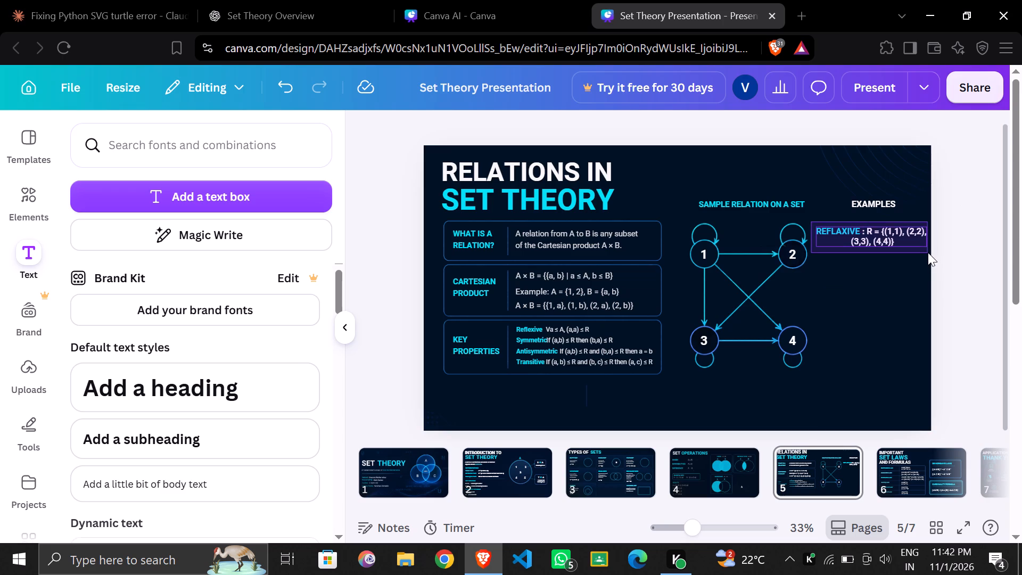
pyautogui.moveTo(928, 252); pyautogui.dragTo(929, 254)
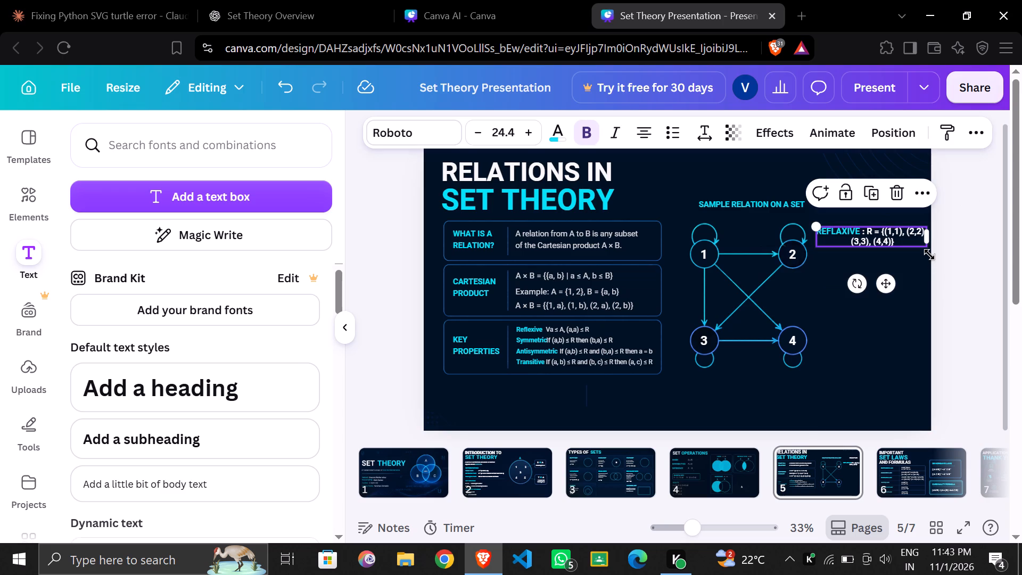
pyautogui.hotkey('ctrl', 'c')
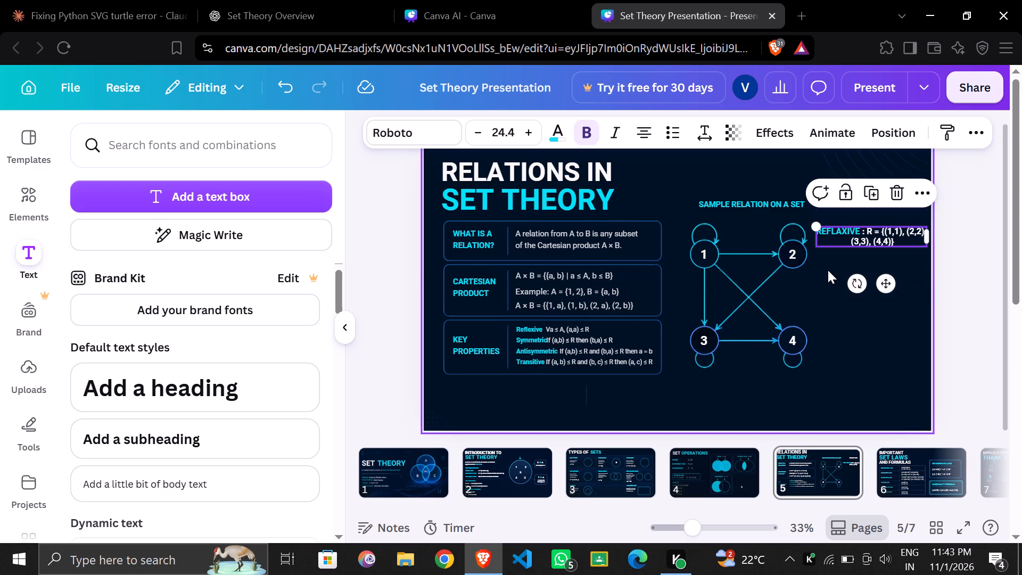
pyautogui.click(829, 264)
pyautogui.click(866, 287)
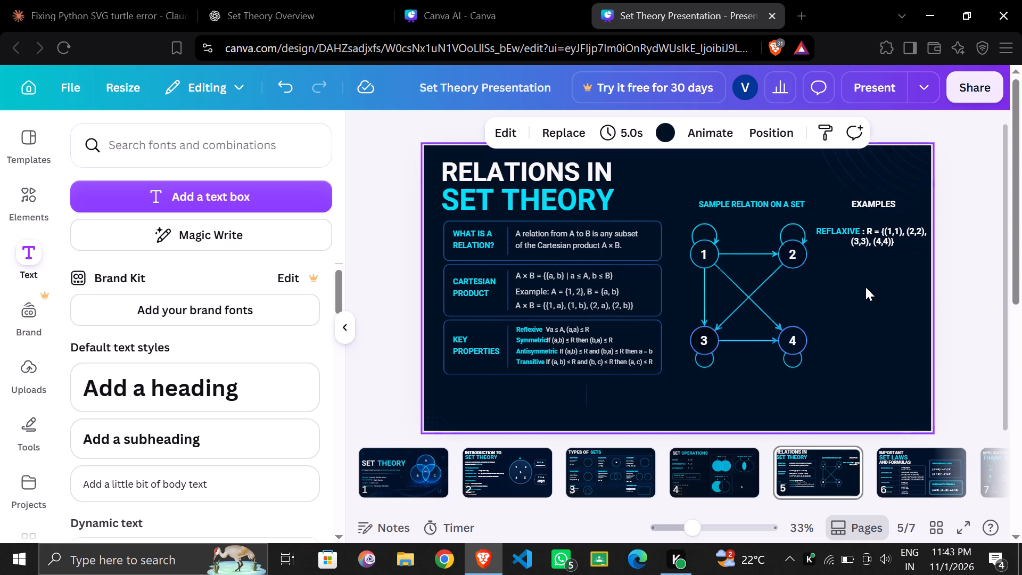
pyautogui.hotkey('ctrl', 'v')
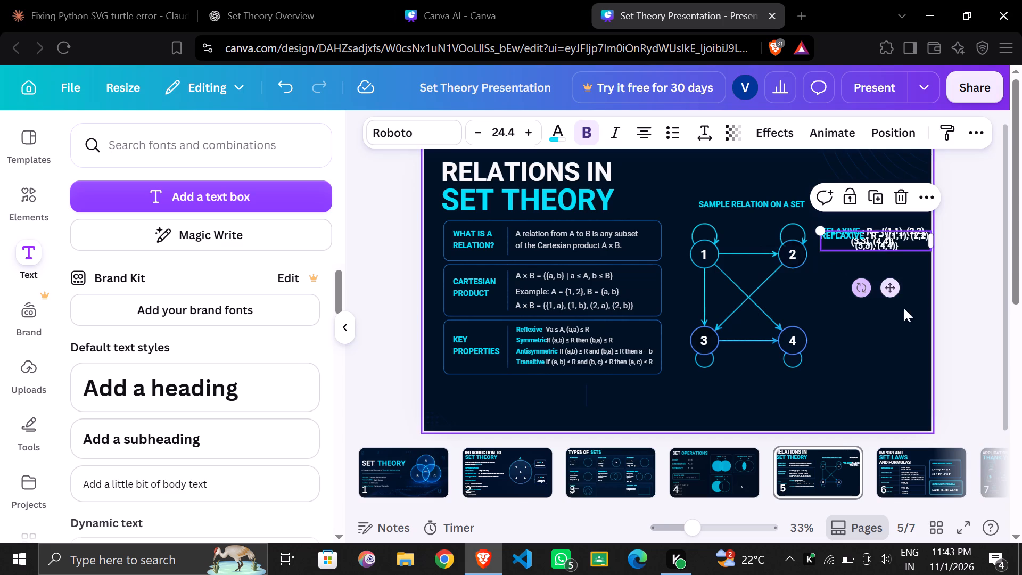
pyautogui.moveTo(891, 291); pyautogui.dragTo(888, 313)
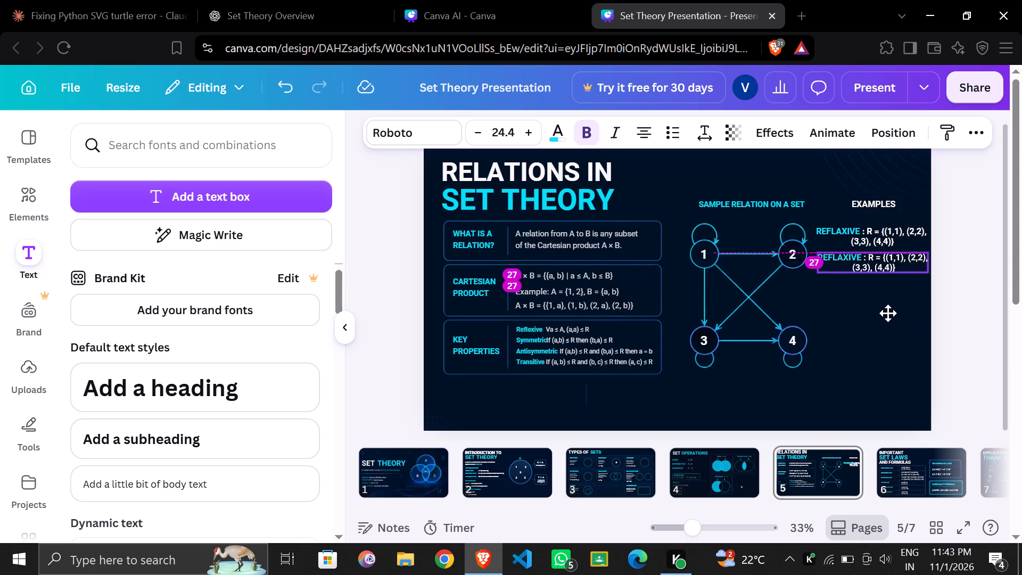
pyautogui.moveTo(888, 313); pyautogui.dragTo(887, 321)
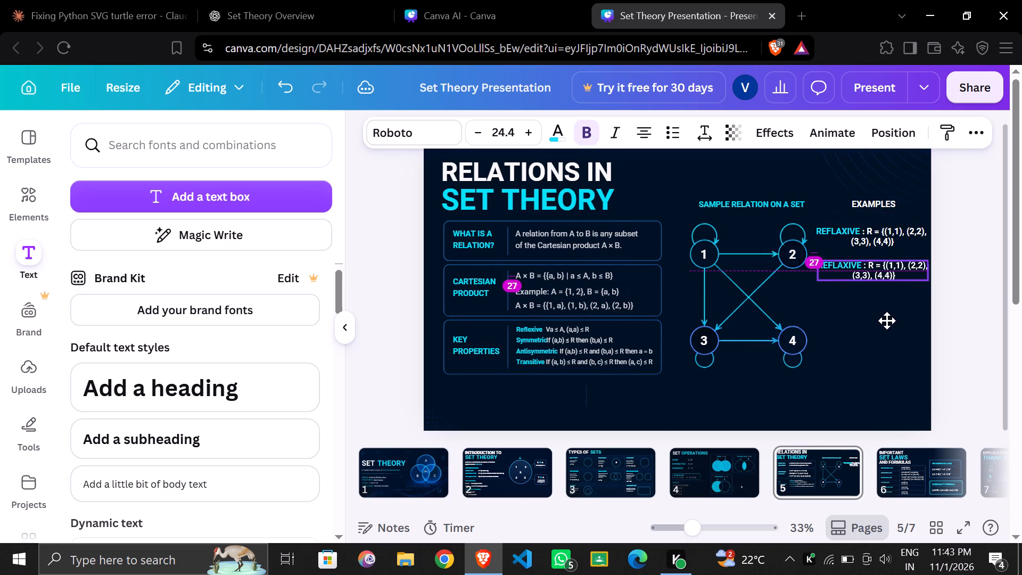
pyautogui.moveTo(887, 321); pyautogui.dragTo(888, 322)
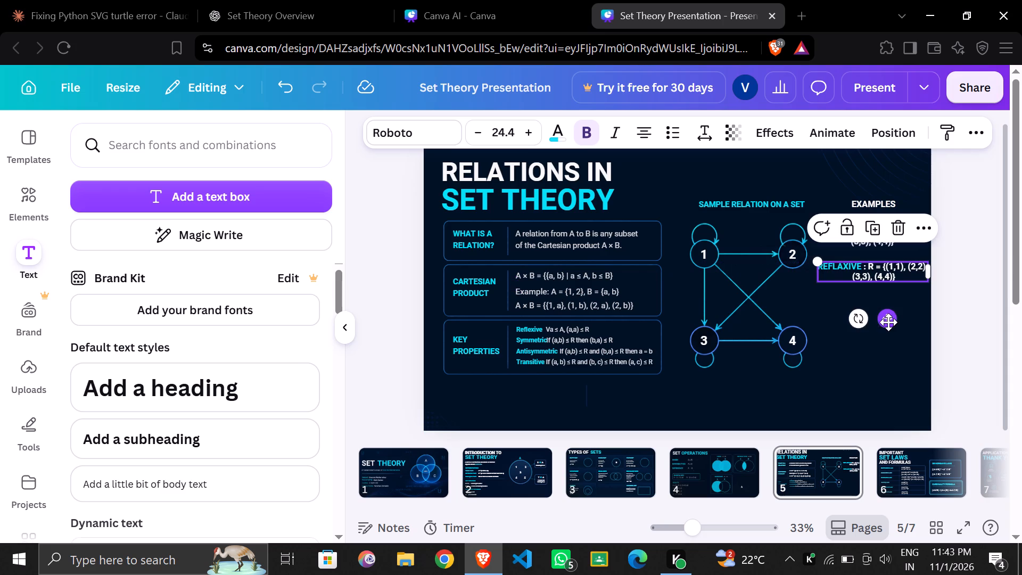
# Paste another copy of the reflexive example and place it as the third entry, aligned under the second.
pyautogui.click(886, 339)
pyautogui.hotkey('ctrl', 'v')
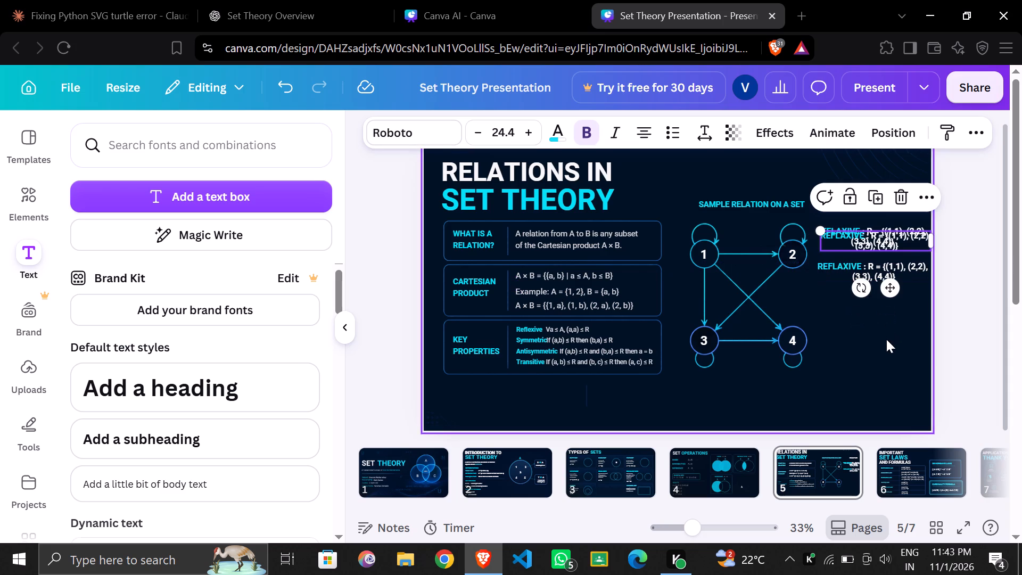
pyautogui.moveTo(892, 293); pyautogui.dragTo(896, 366)
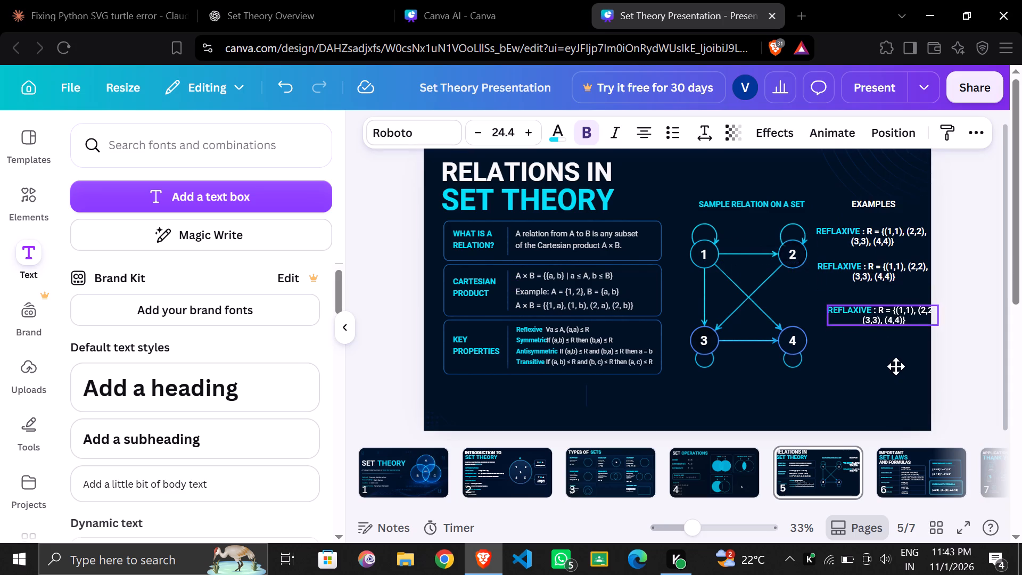
pyautogui.moveTo(896, 366); pyautogui.dragTo(891, 360)
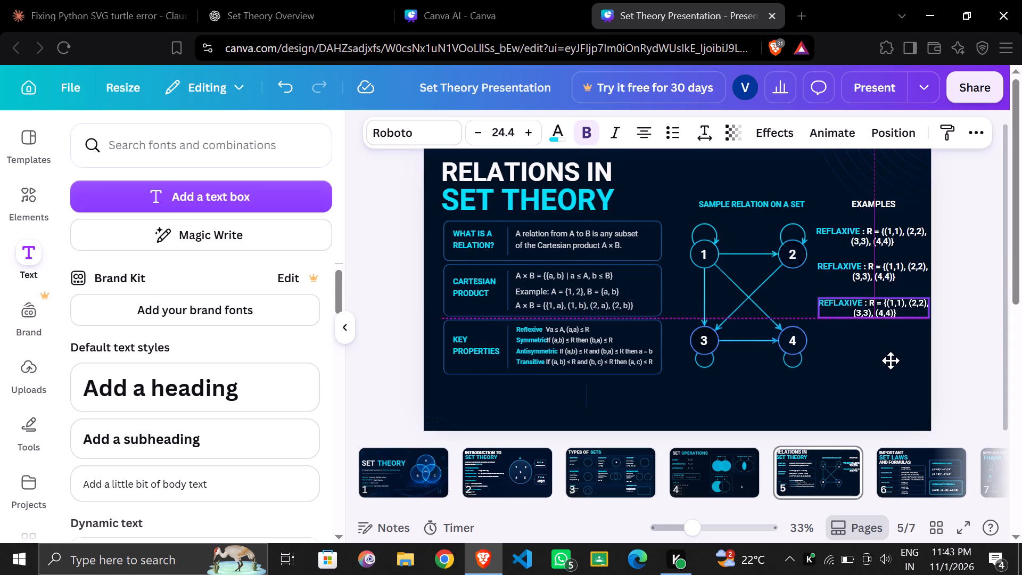
pyautogui.moveTo(891, 360); pyautogui.dragTo(889, 358)
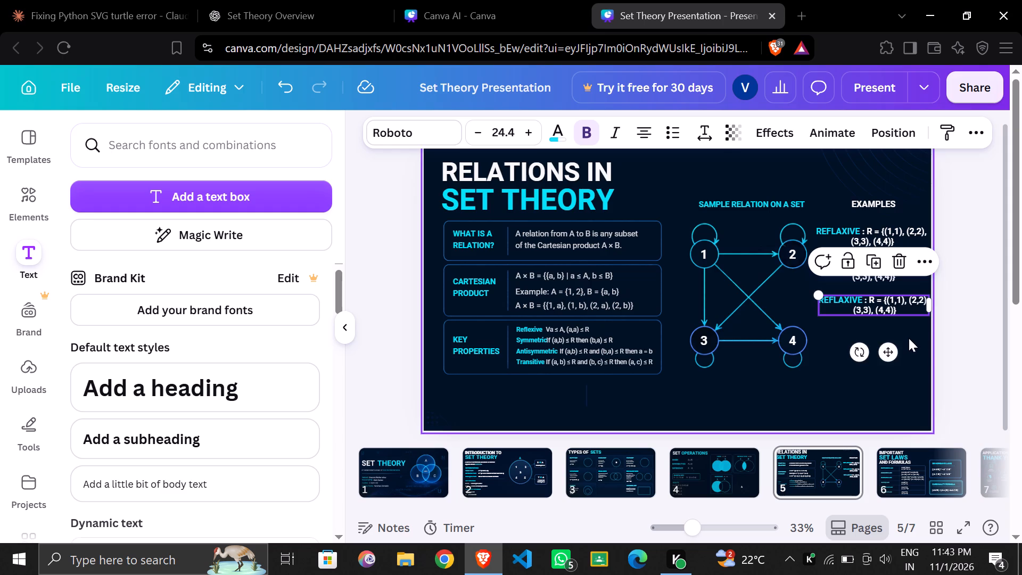
# Paste one more copy of the reflexive example and align it as the fourth entry in the Examples column.
pyautogui.click(909, 338)
pyautogui.hotkey('ctrl', 'v')
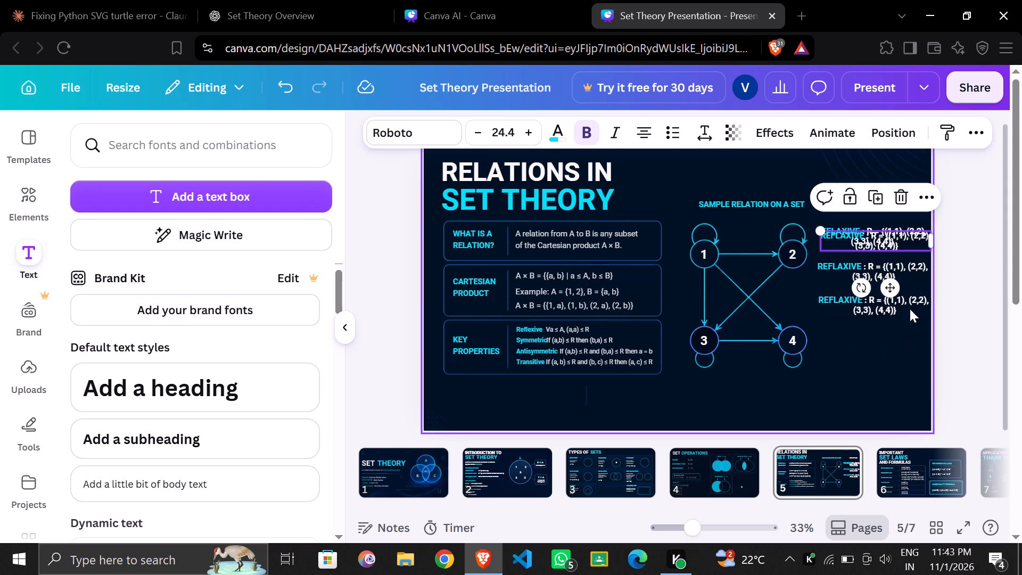
pyautogui.moveTo(890, 292); pyautogui.dragTo(888, 382)
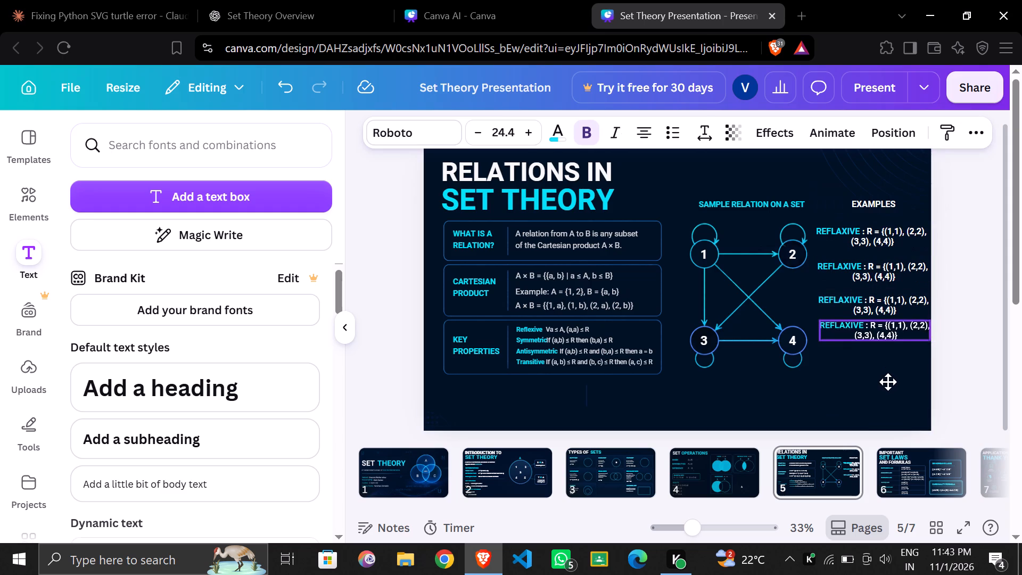
pyautogui.moveTo(888, 382); pyautogui.dragTo(887, 392)
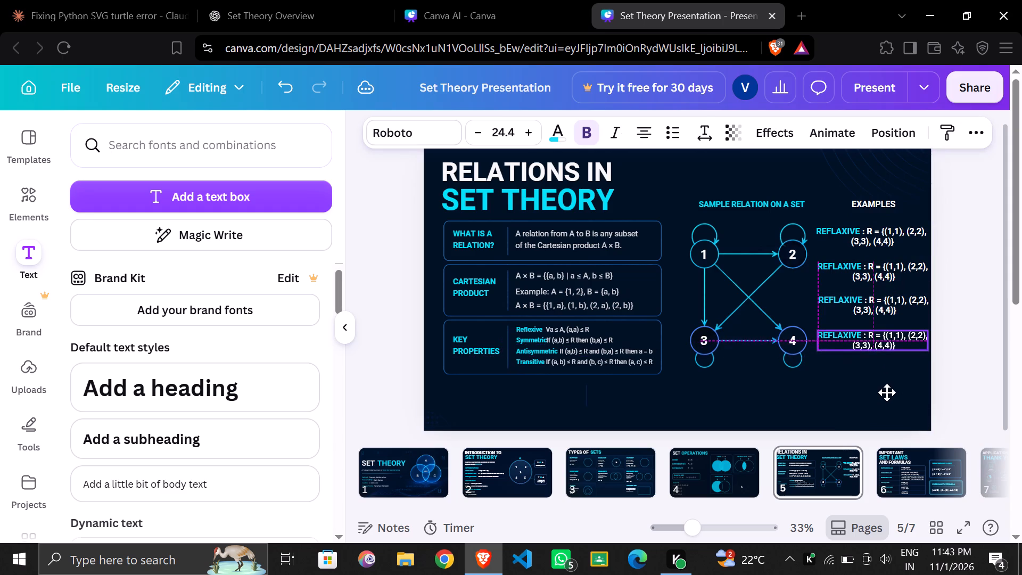
pyautogui.moveTo(887, 392); pyautogui.dragTo(887, 392)
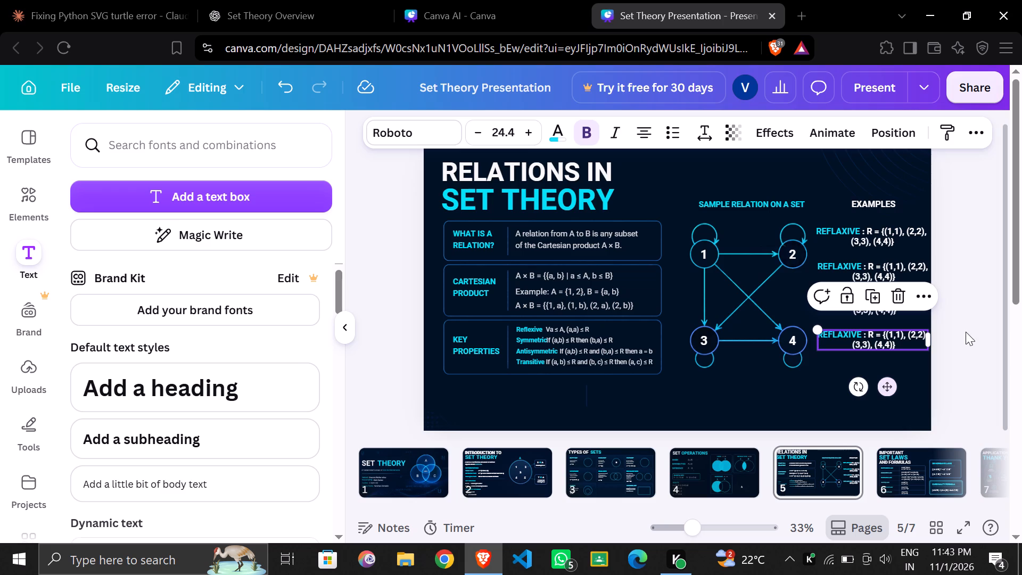
pyautogui.click(961, 301)
# Delete the word "Reflaxive" from the second example, keeping its colon and set notation.
pyautogui.click(858, 264)
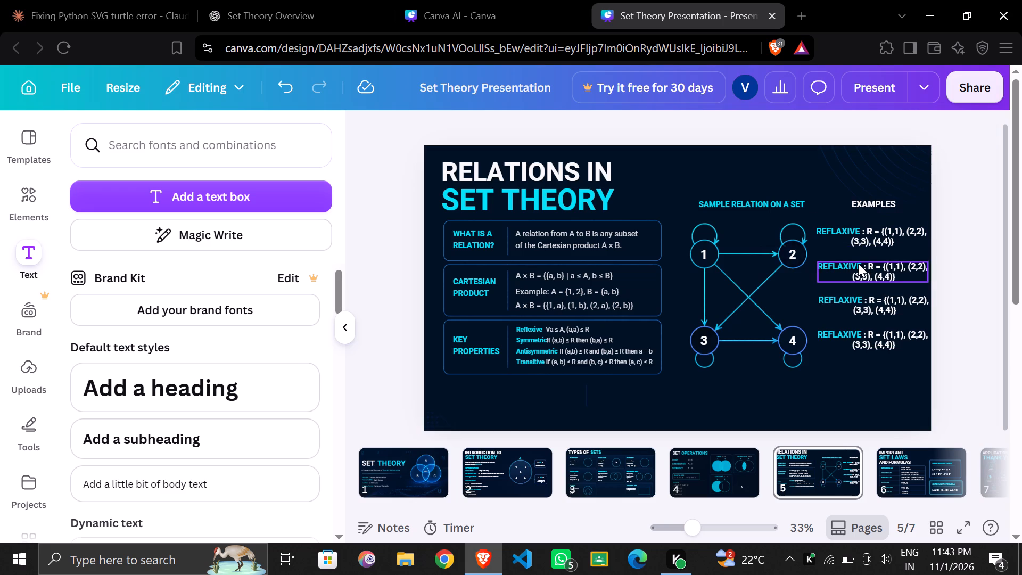
pyautogui.click(861, 266)
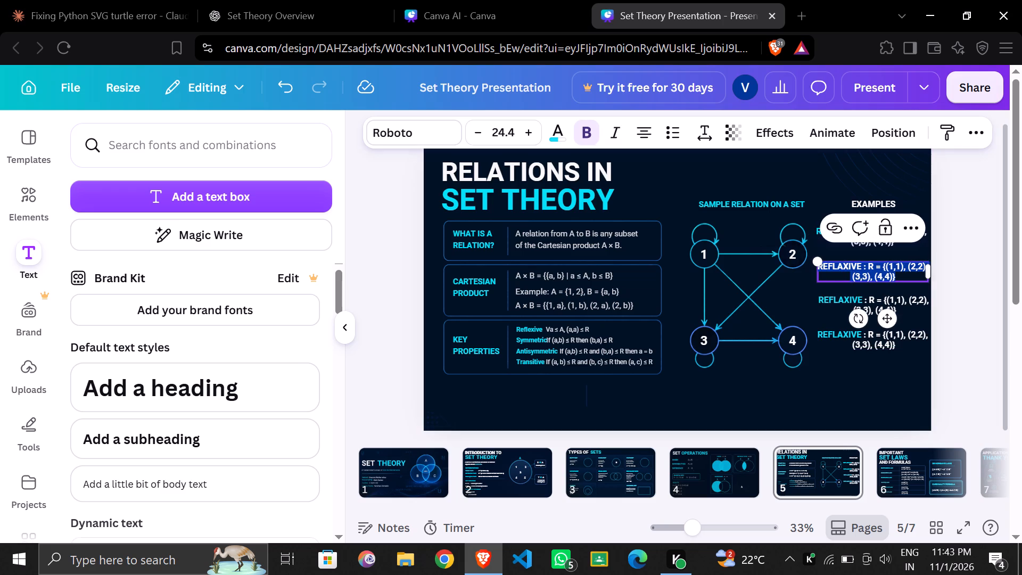
pyautogui.click(861, 266)
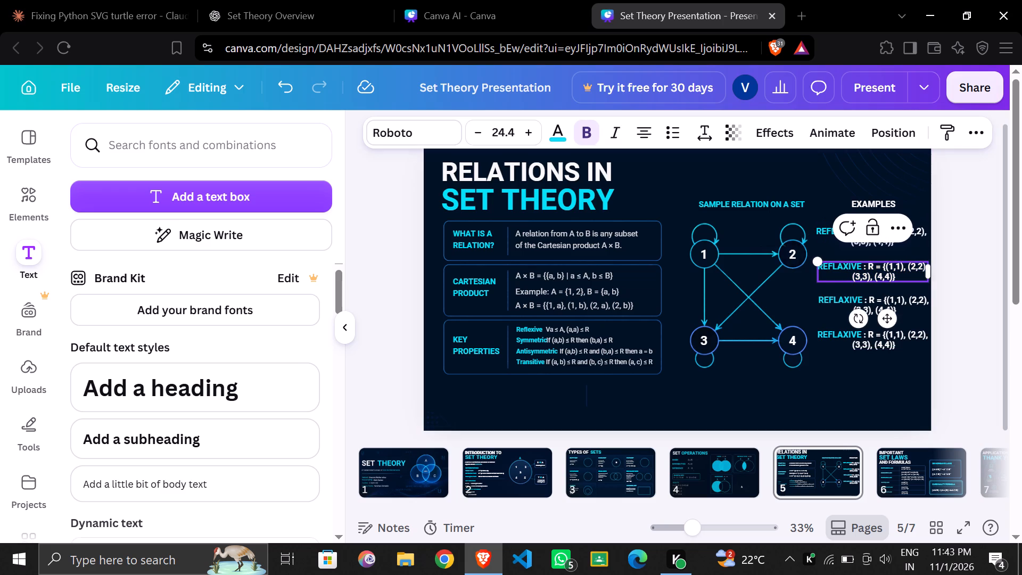
pyautogui.press('BackSpace')
pyautogui.press('BackSpace')
pyautogui.press('BackSpace')
pyautogui.press('BackSpace')
pyautogui.press('BackSpace')
pyautogui.press('BackSpace')
pyautogui.press('BackSpace')
pyautogui.press('BackSpace')
pyautogui.press('BackSpace')
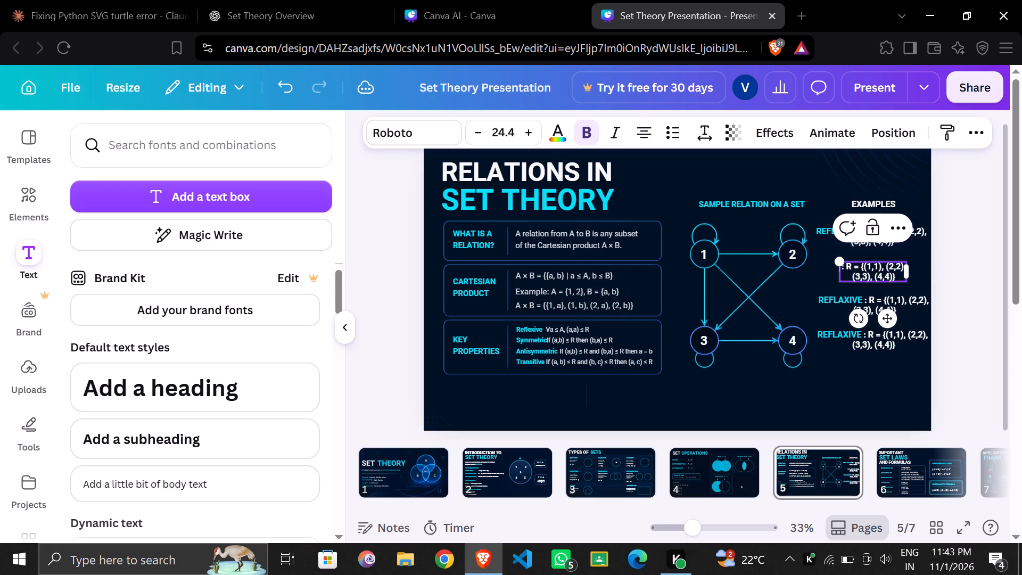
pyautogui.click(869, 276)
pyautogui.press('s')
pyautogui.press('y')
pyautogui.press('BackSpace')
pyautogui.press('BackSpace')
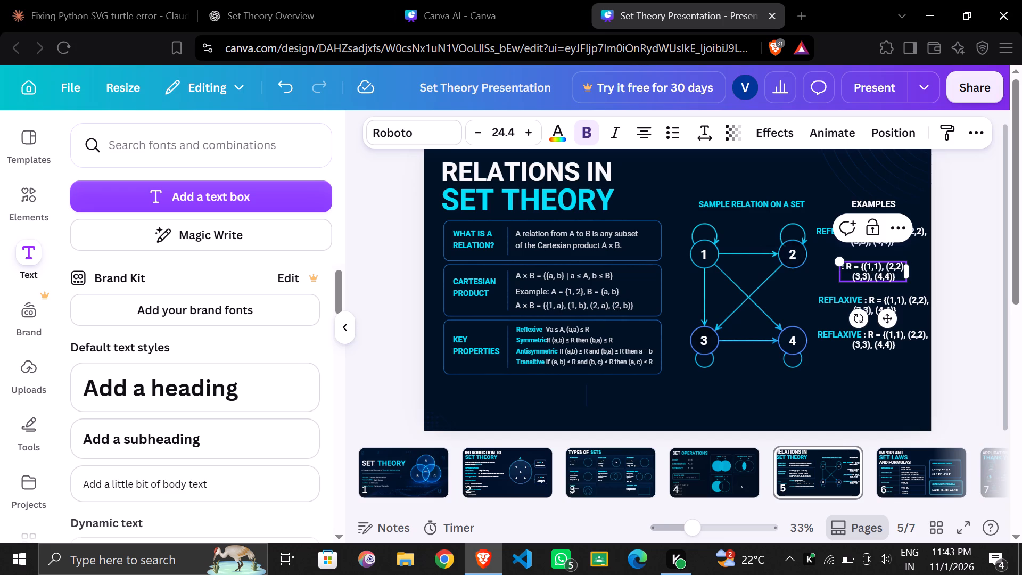
# Enter the label "Symemetric" before the second example's colon and nudge the text box up slightly.
pyautogui.click(845, 273)
pyautogui.press('Up')
pyautogui.press('Left')
pyautogui.press('Left')
pyautogui.press('Left')
pyautogui.write('re')
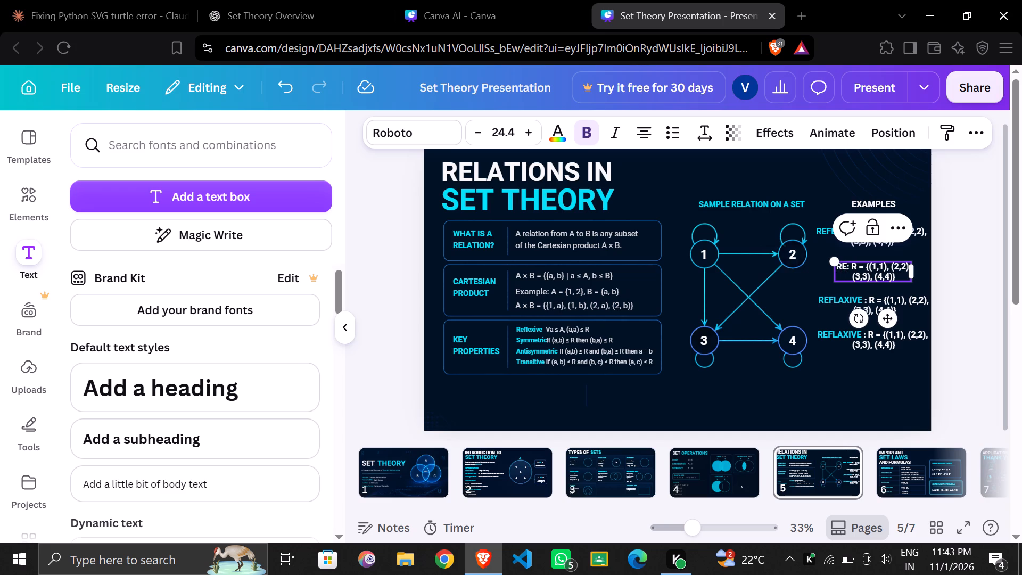
pyautogui.press('BackSpace')
pyautogui.press('BackSpace')
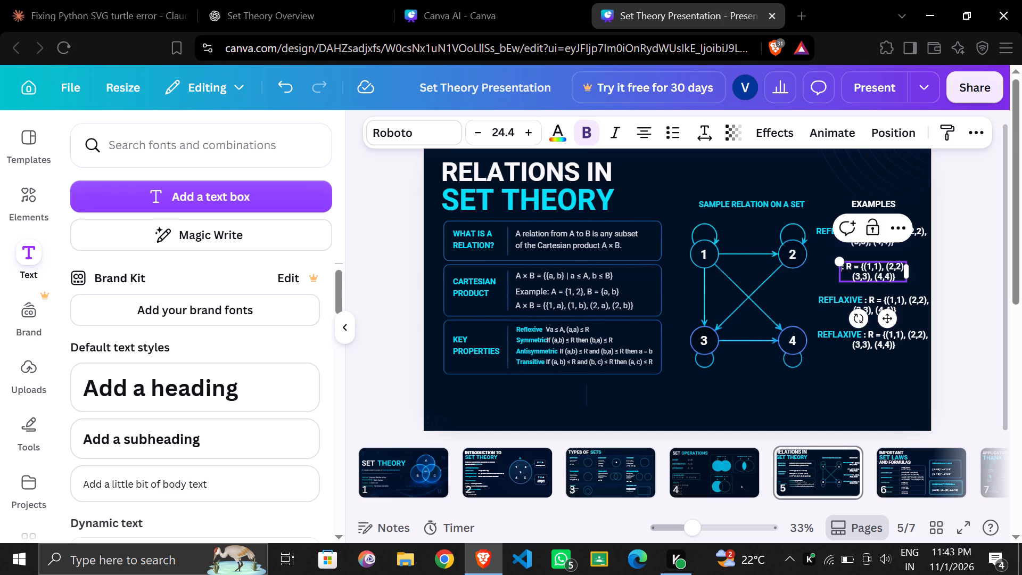
pyautogui.write('sy')
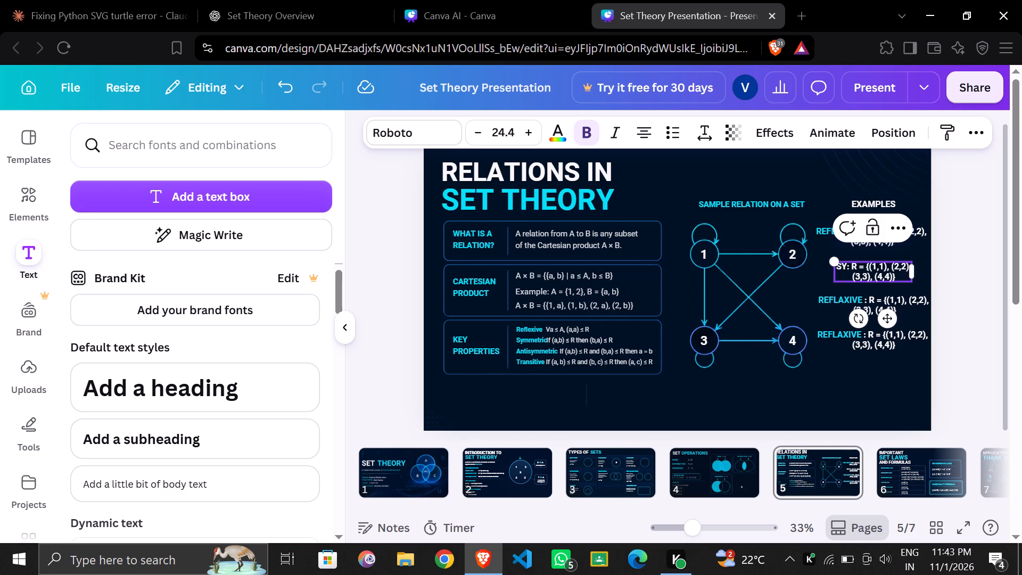
pyautogui.press('m')
pyautogui.press('e')
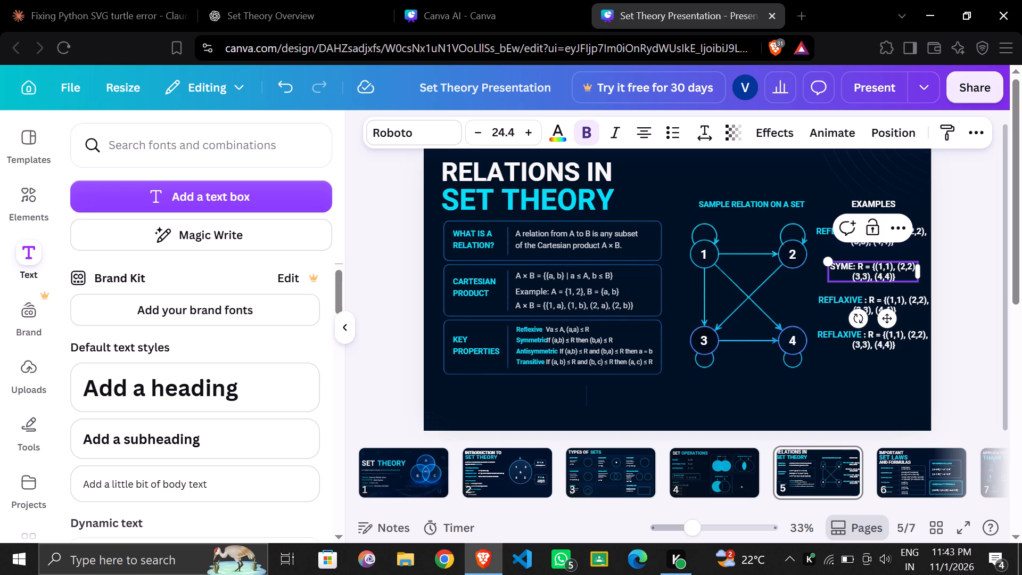
pyautogui.press('m')
pyautogui.write('etric')
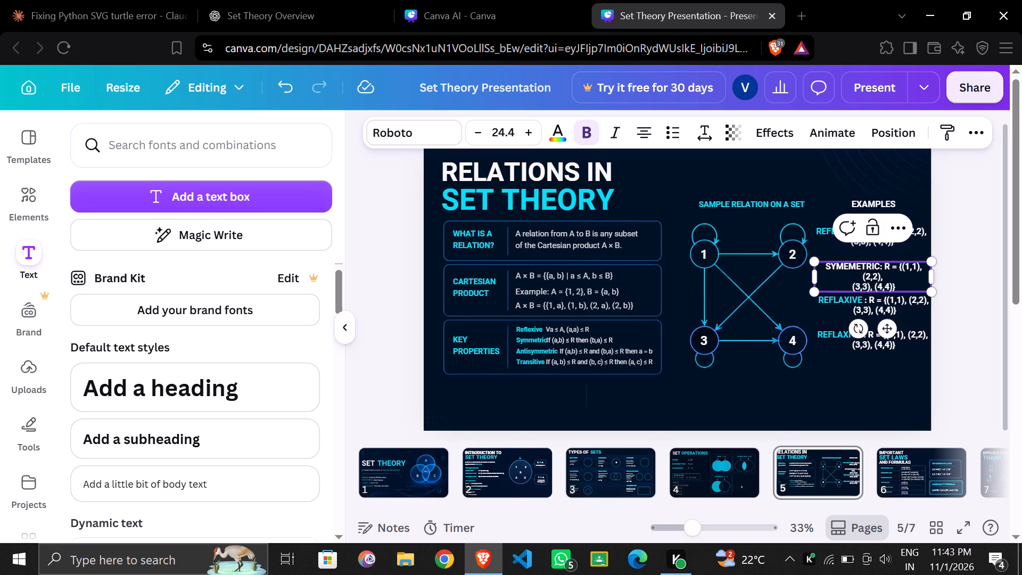
pyautogui.moveTo(888, 328); pyautogui.dragTo(888, 322)
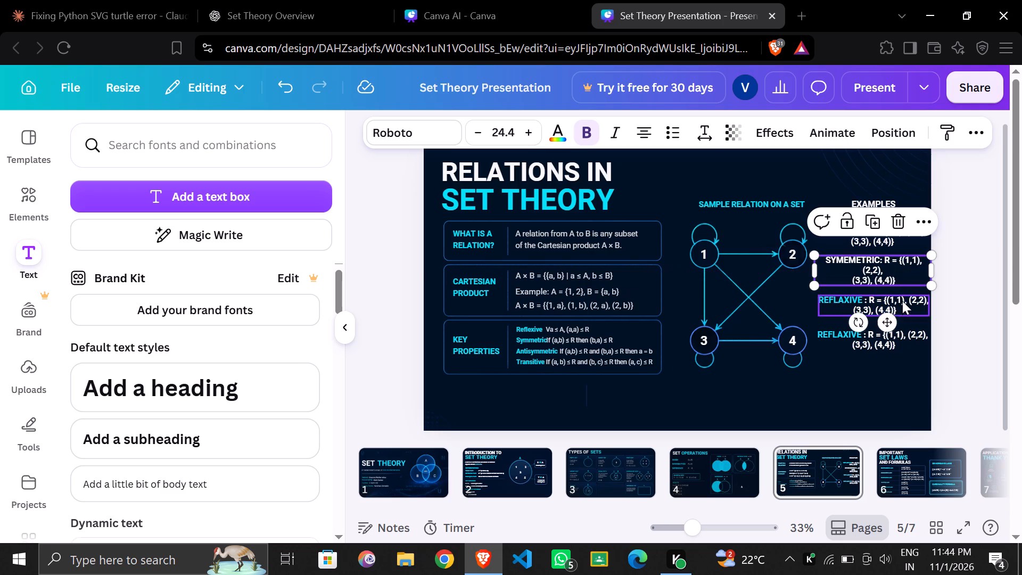
# Change the first two ordered pairs of the "Symemetric" example to (1,2) and (2,1).
pyautogui.click(916, 261)
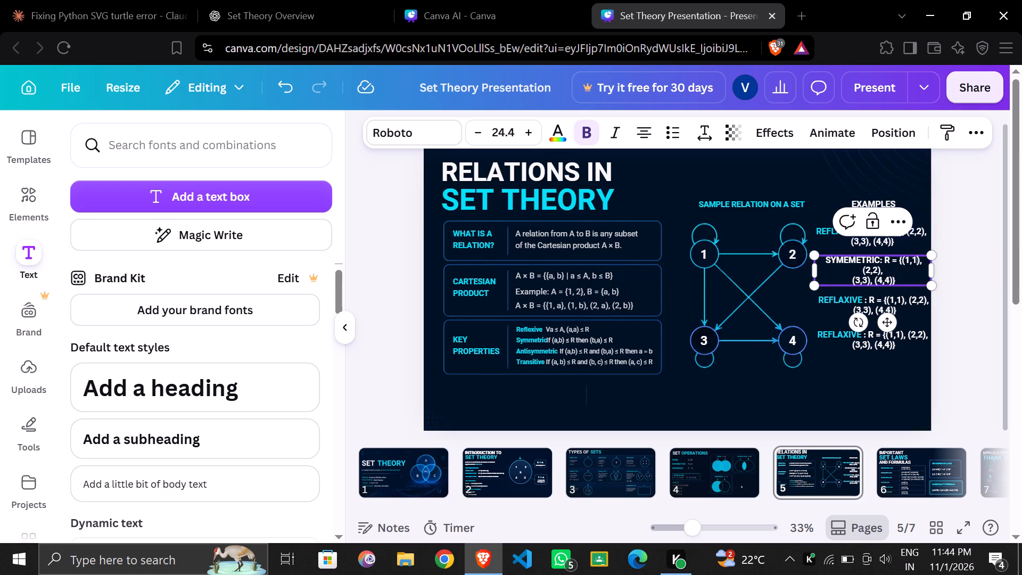
pyautogui.press('BackSpace')
pyautogui.press('2')
pyautogui.click(877, 272)
pyautogui.press('BackSpace')
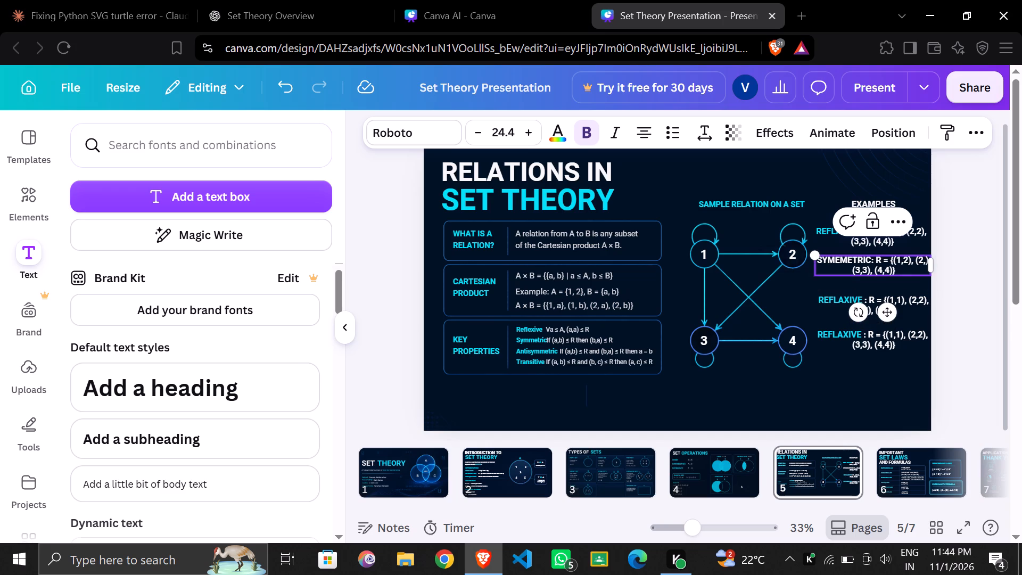
pyautogui.press('1')
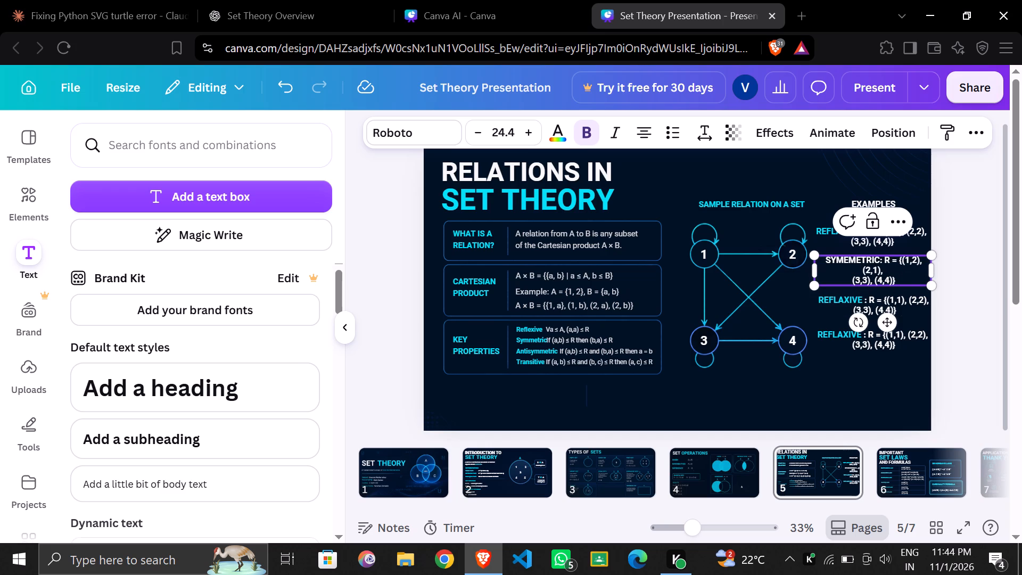
# Change the last two ordered pairs of the "Symemetric" example to (3,4) and (4,3).
pyautogui.click(867, 281)
pyautogui.press('BackSpace')
pyautogui.press('4')
pyautogui.click(890, 280)
pyautogui.press('BackSpace')
pyautogui.press('3')
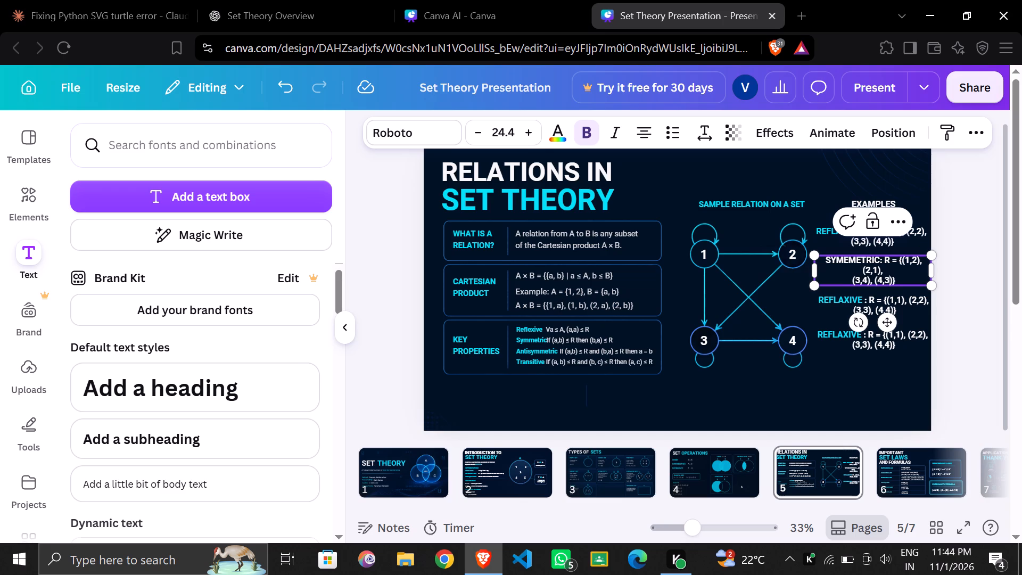
pyautogui.click(959, 266)
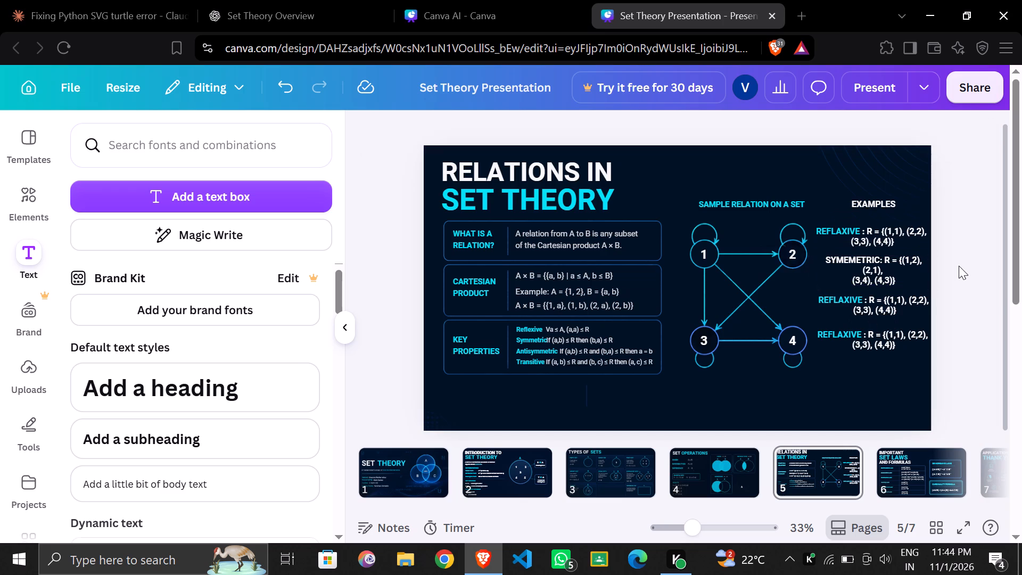
# Remove the comma and space between (1,2) and (2,1) in the "Symemetric" example.
pyautogui.click(894, 267)
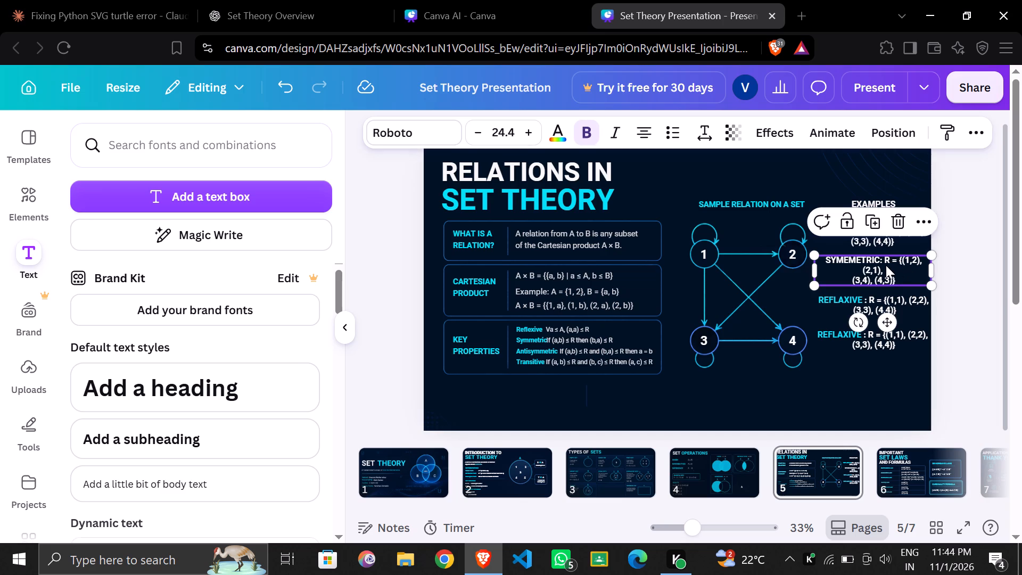
pyautogui.click(862, 268)
pyautogui.press('BackSpace')
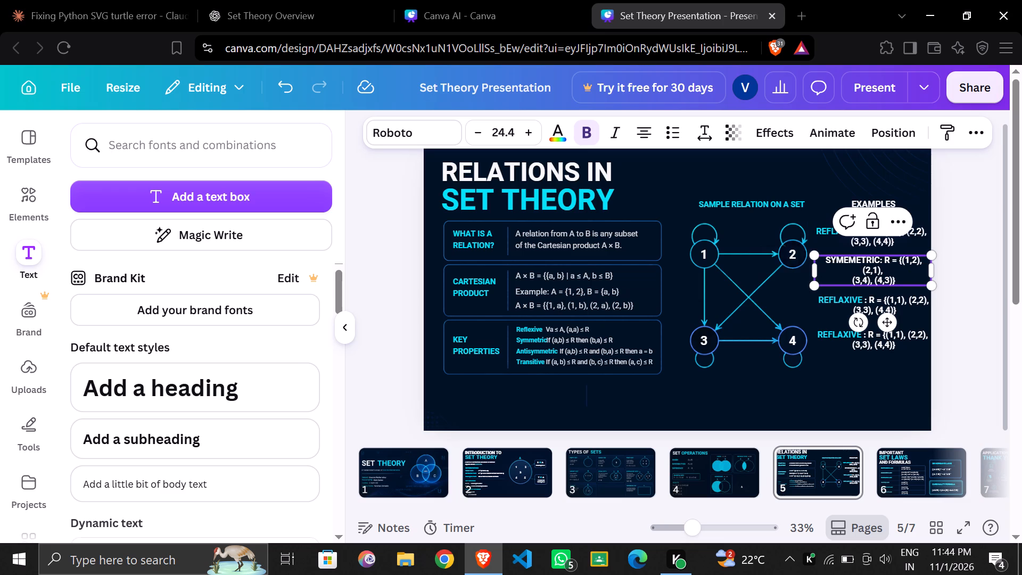
pyautogui.press('BackSpace')
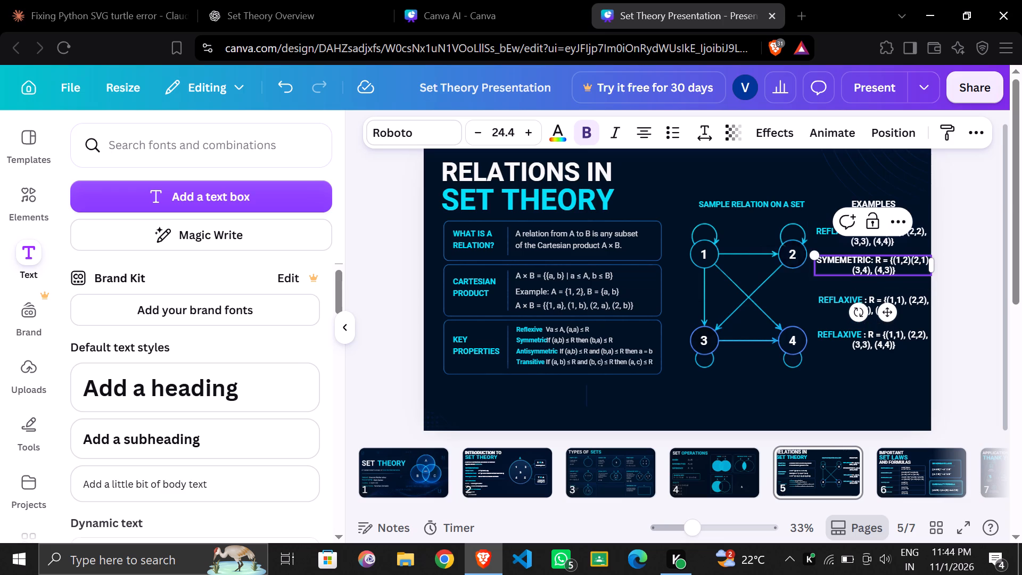
pyautogui.press('space')
pyautogui.press('BackSpace')
pyautogui.click(957, 283)
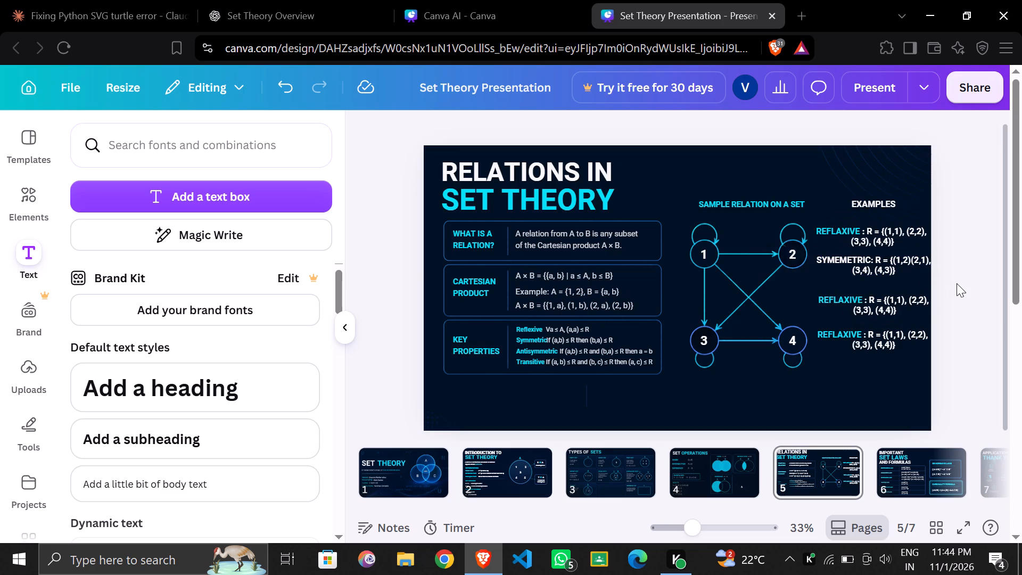
# Replace the label "Reflaxive" in the third example with "Antisymmetric", keeping the colon and set notation.
pyautogui.click(844, 301)
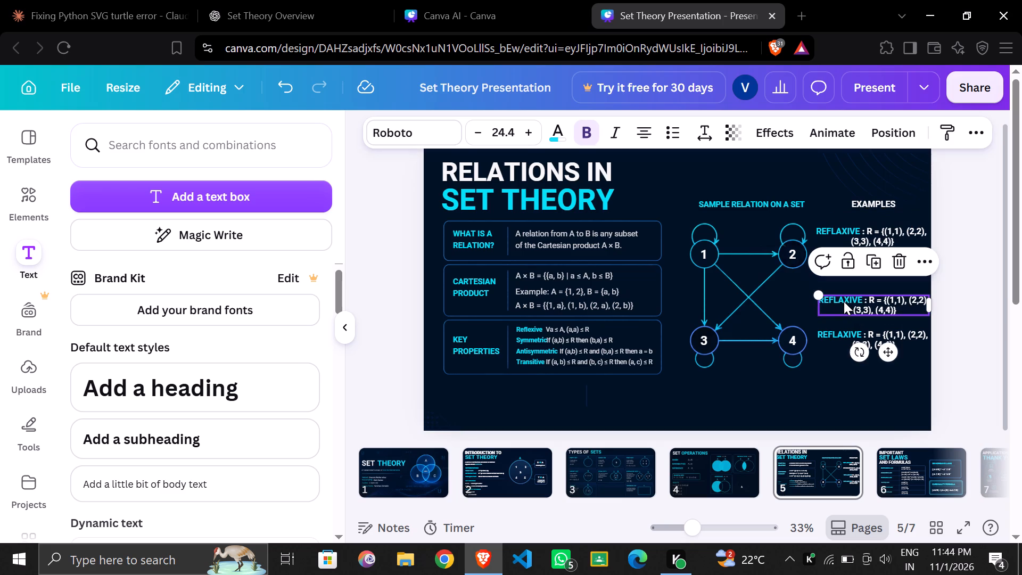
pyautogui.click(844, 301)
pyautogui.click(861, 300)
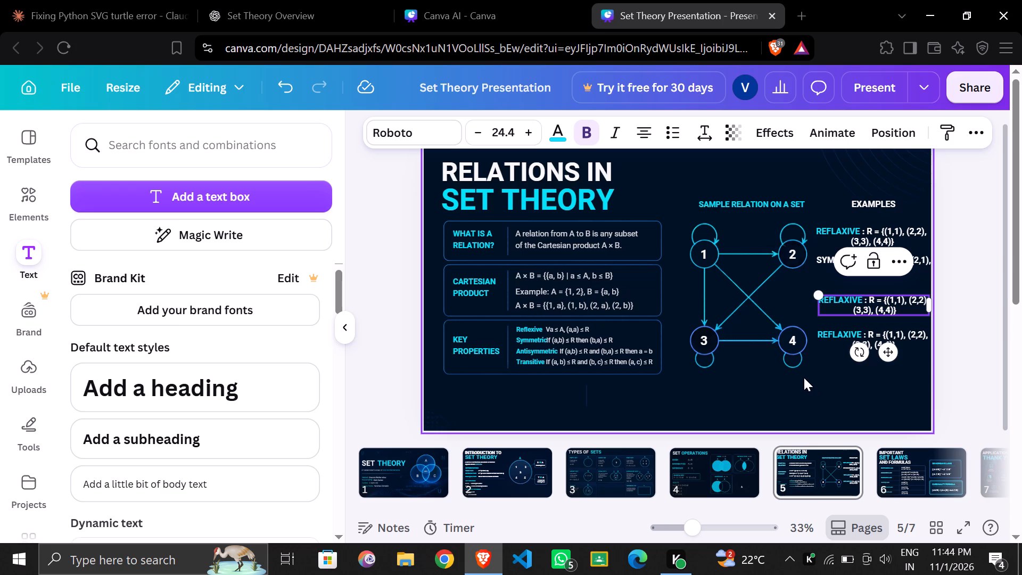
pyautogui.press('BackSpace')
pyautogui.press('BackSpace')
pyautogui.press('BackSpace')
pyautogui.press('BackSpace')
pyautogui.press('BackSpace')
pyautogui.press('BackSpace')
pyautogui.press('BackSpace')
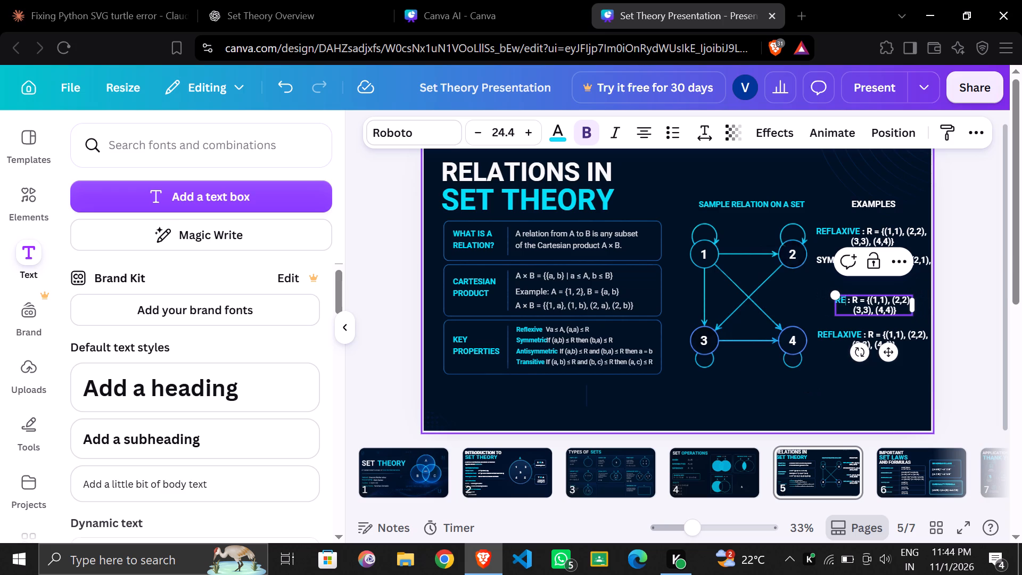
pyautogui.press('BackSpace')
pyautogui.press('BackSpace')
pyautogui.hotkey('shift', 'a')
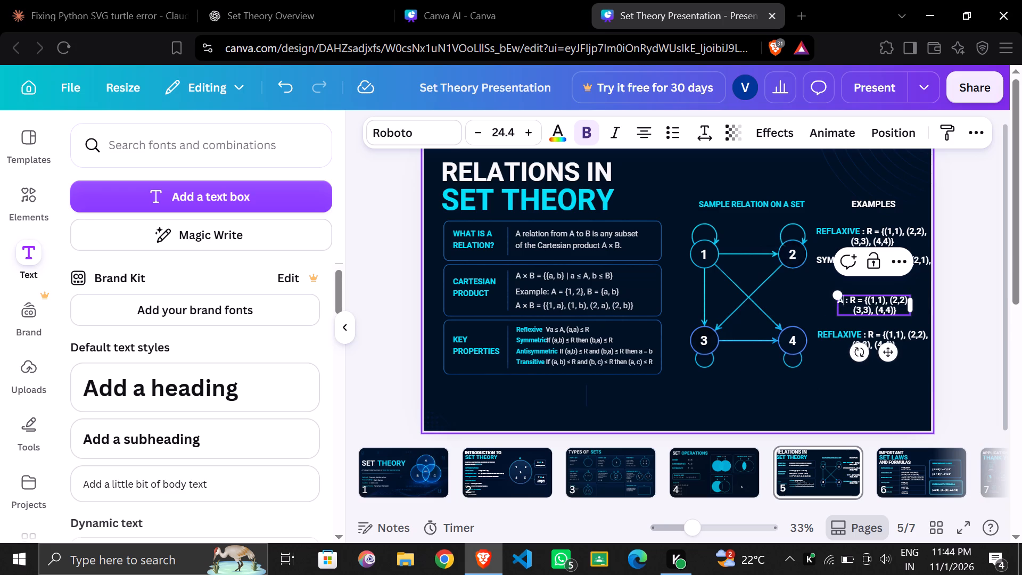
pyautogui.write('nti')
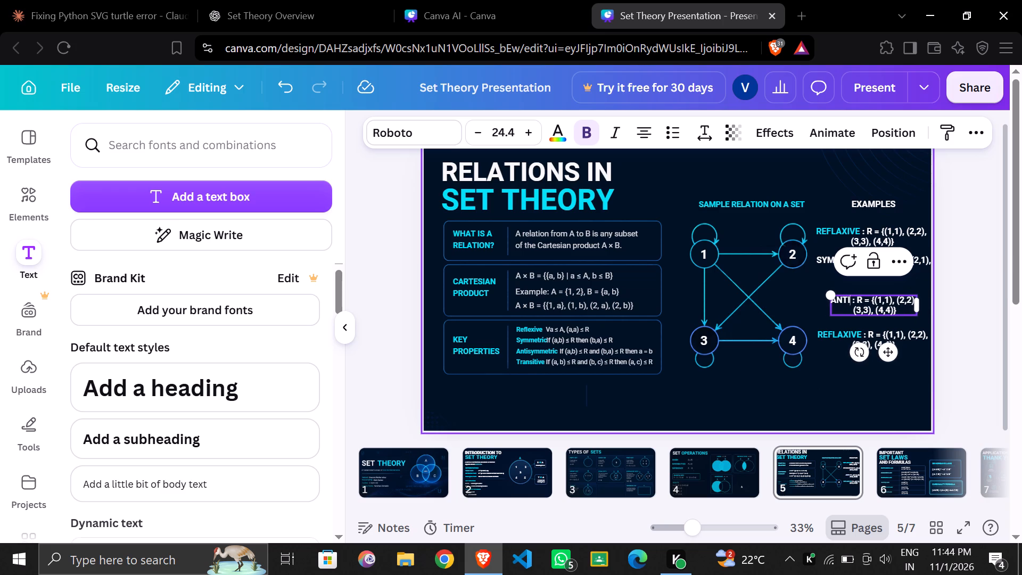
pyautogui.press('s')
pyautogui.press('BackSpace')
pyautogui.press('-')
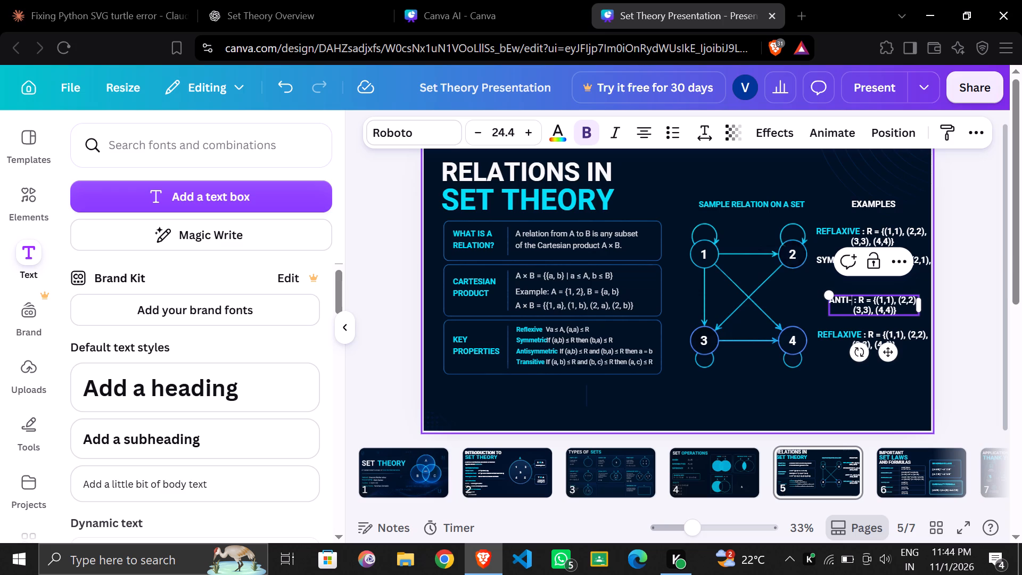
pyautogui.press('BackSpace')
pyautogui.write('symmetric')
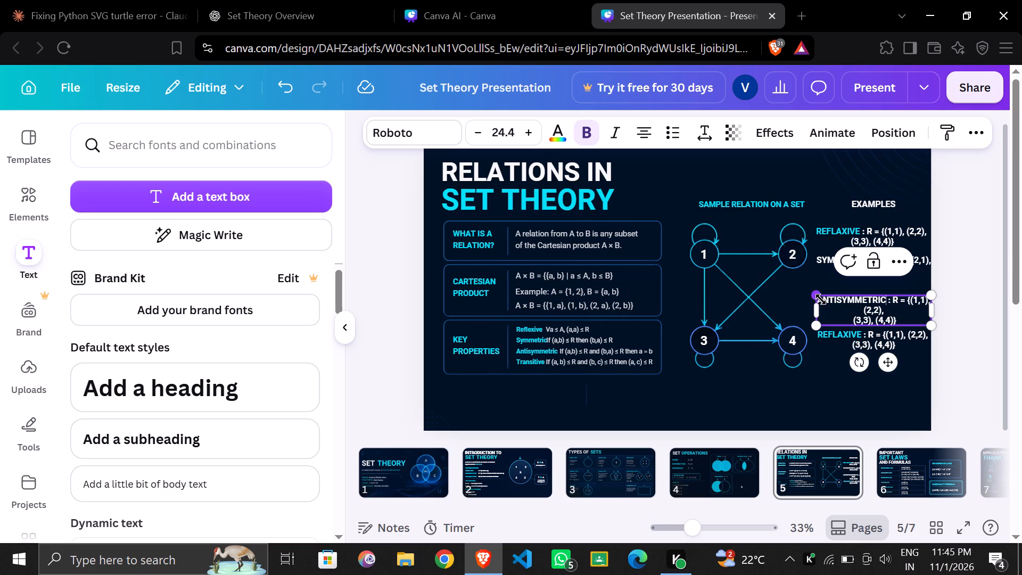
# Colour the word "Antisymmetric" in the third example cyan and deselect the text box.
pyautogui.moveTo(821, 301); pyautogui.dragTo(858, 305)
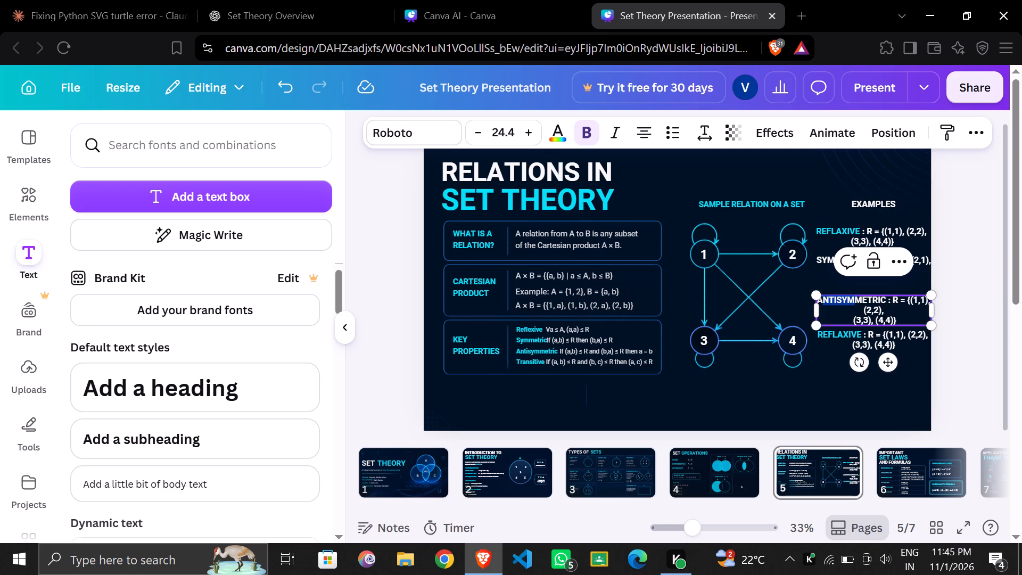
pyautogui.moveTo(858, 305); pyautogui.dragTo(856, 303)
pyautogui.doubleClick(850, 297)
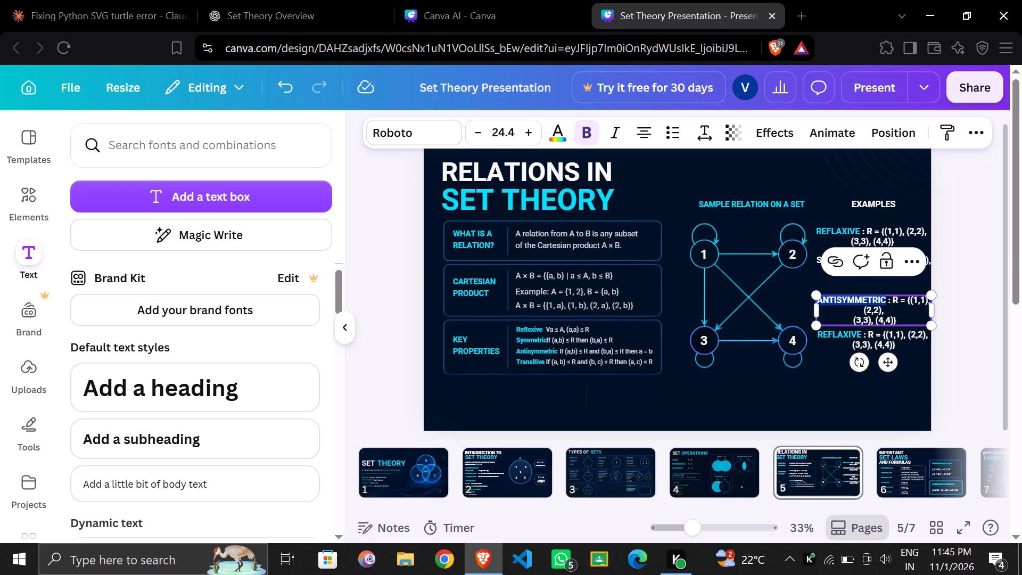
pyautogui.click(559, 134)
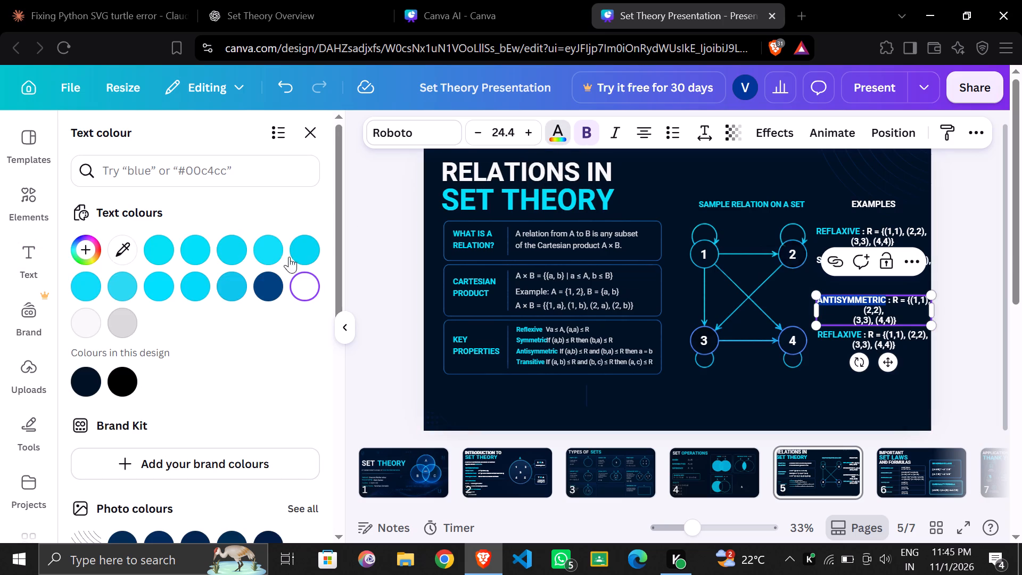
pyautogui.click(261, 251)
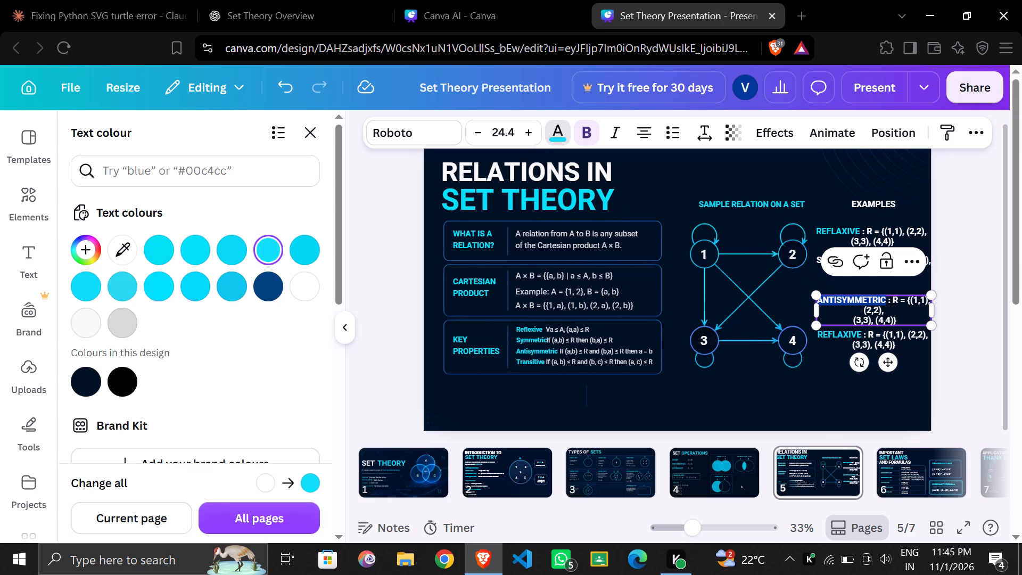
pyautogui.click(968, 319)
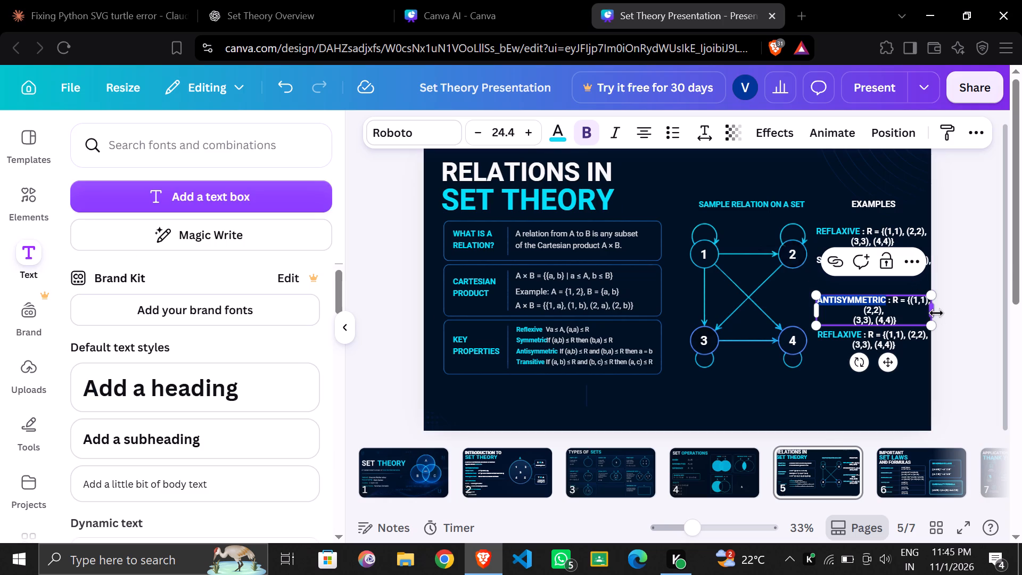
pyautogui.click(944, 311)
pyautogui.click(944, 311)
pyautogui.moveTo(944, 311); pyautogui.dragTo(942, 281)
pyautogui.click(942, 281)
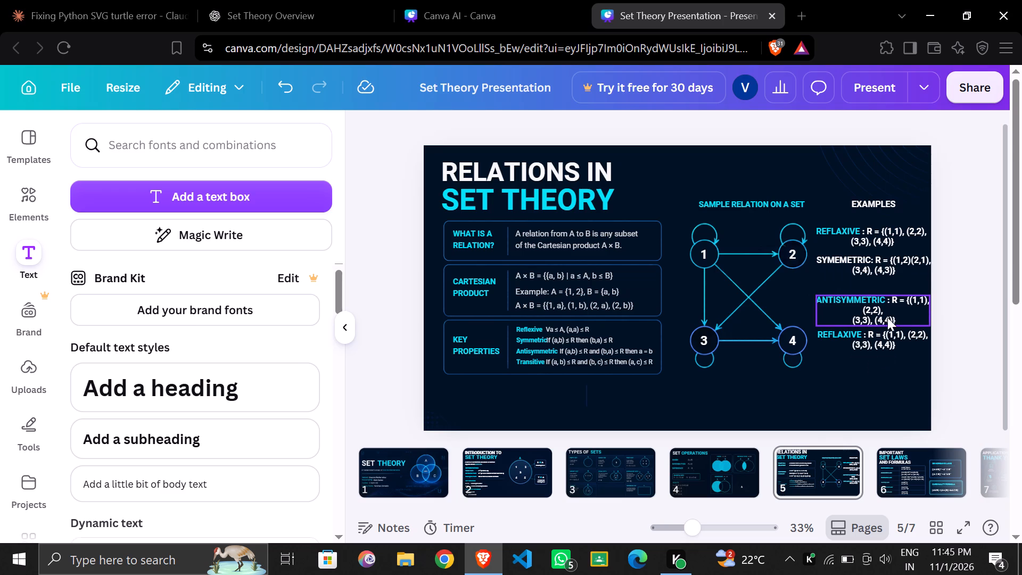
# Delete the pairs (3,3) and (4,4) from the "Antisymmetric" example, keeping a comma after (2,2) and the closing brace.
pyautogui.doubleClick(889, 317)
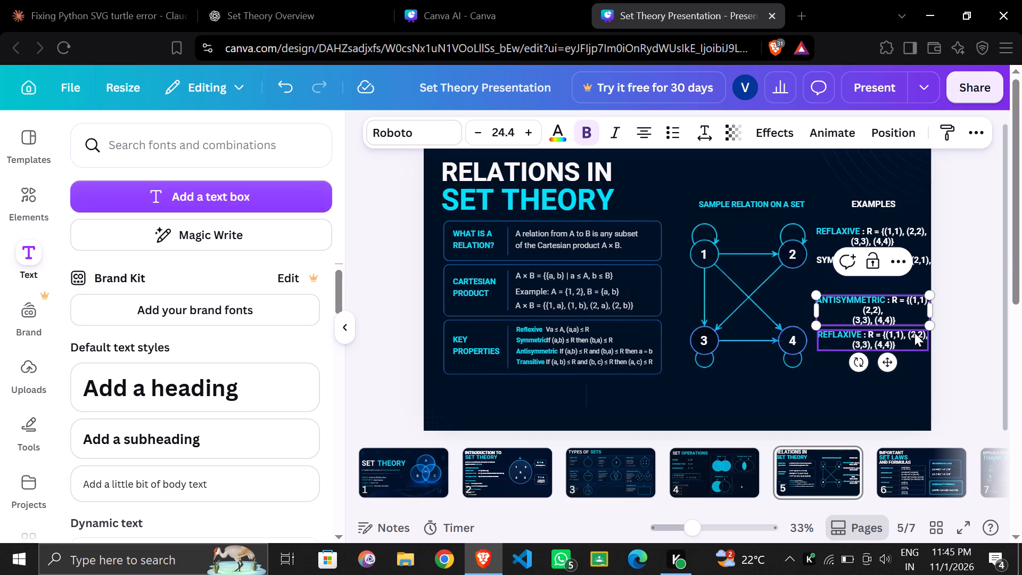
pyautogui.click(891, 320)
pyautogui.press('BackSpace')
pyautogui.press('BackSpace')
pyautogui.press('BackSpace')
pyautogui.press('BackSpace')
pyautogui.press('BackSpace')
pyautogui.press('BackSpace')
pyautogui.press('BackSpace')
pyautogui.press('BackSpace')
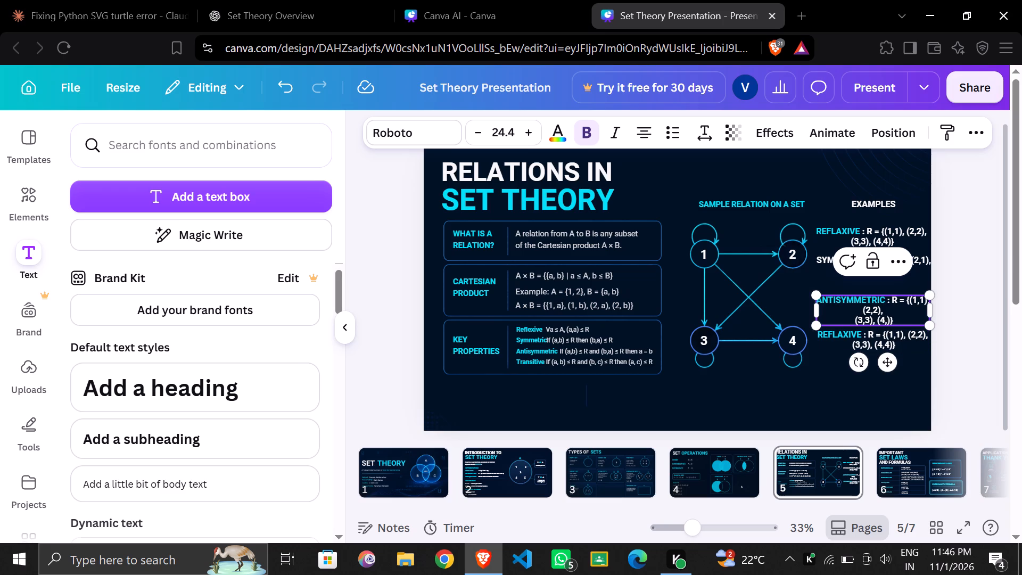
pyautogui.press('BackSpace')
pyautogui.press('BackSpace')
pyautogui.press('BackSpace')
pyautogui.press('BackSpace')
pyautogui.press('BackSpace')
pyautogui.press('BackSpace')
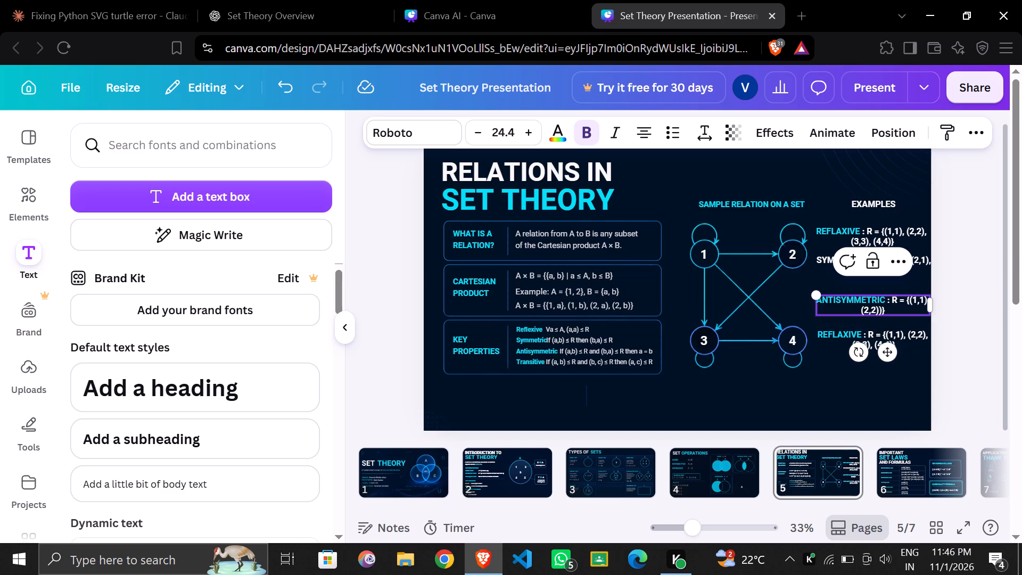
pyautogui.press(',')
pyautogui.press('Right')
pyautogui.press('BackSpace')
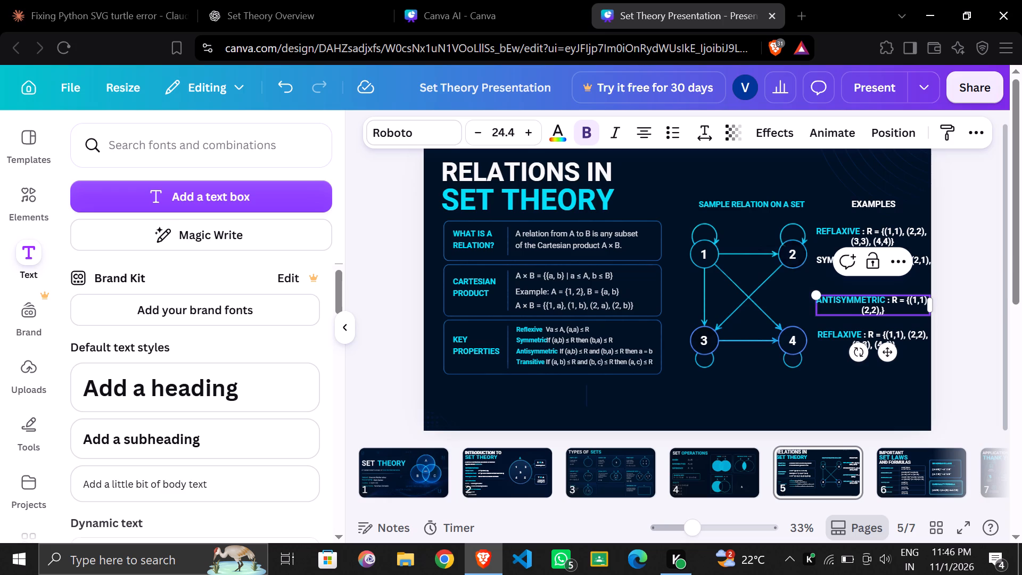
# Begin a third ordered pair after (2,2) in the "Antisymmetric" example with a space and an opening parenthesis.
pyautogui.press('space')
pyautogui.write('()')
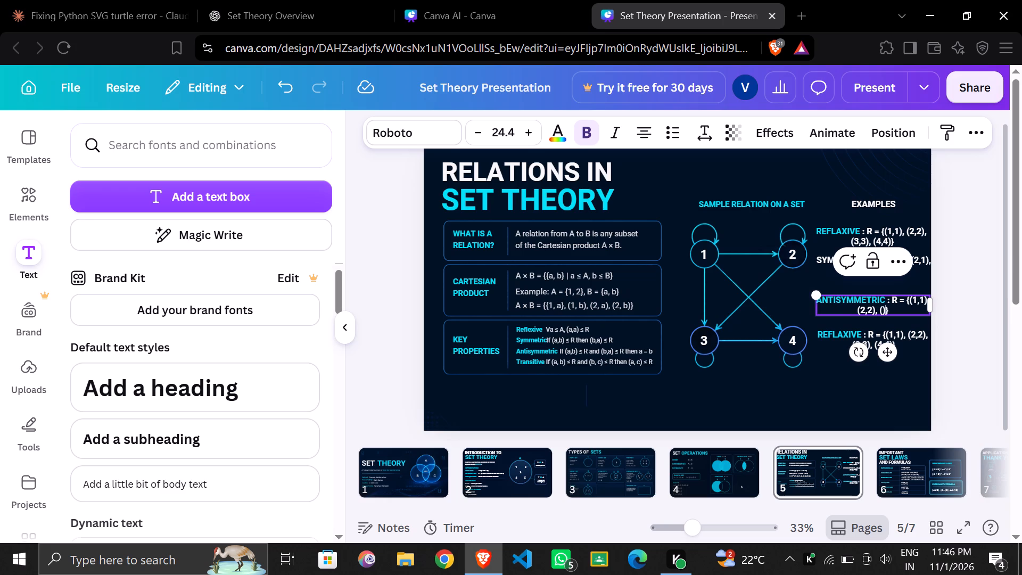
pyautogui.press('BackSpace')
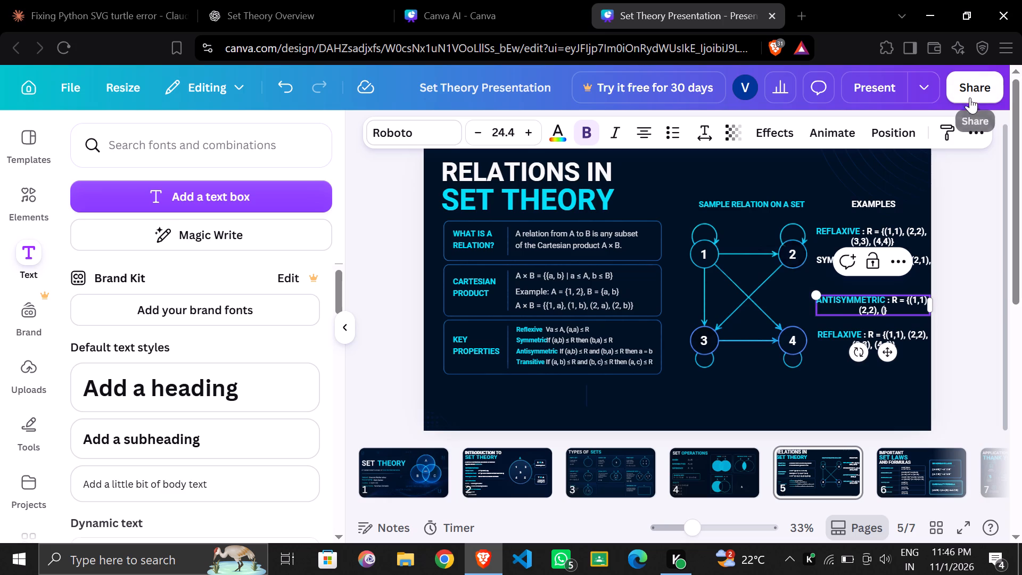